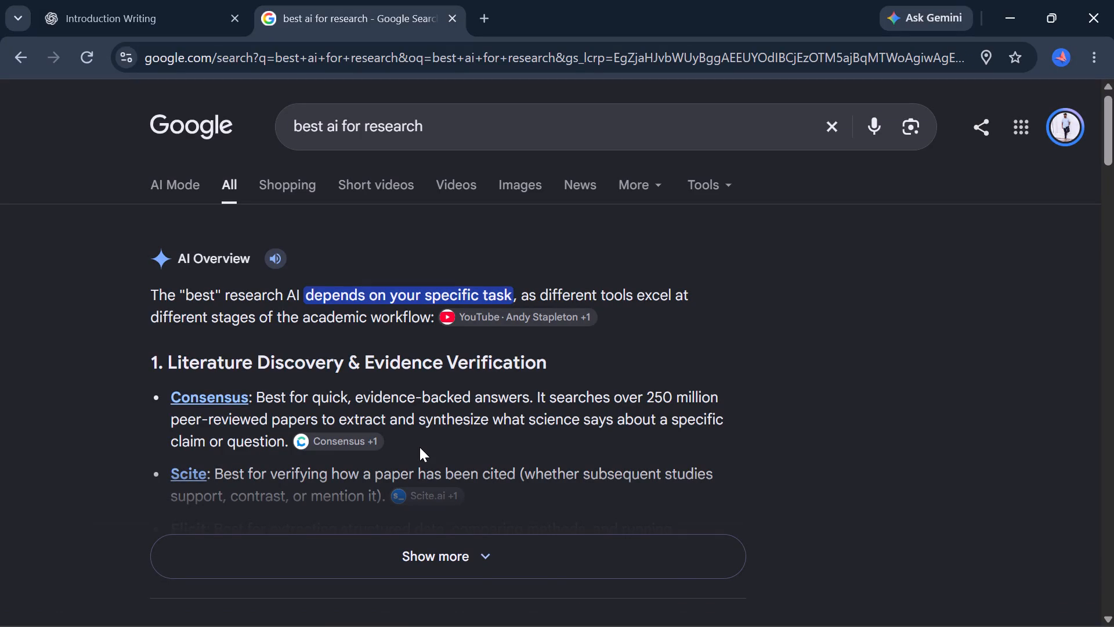
pyautogui.click(448, 572)
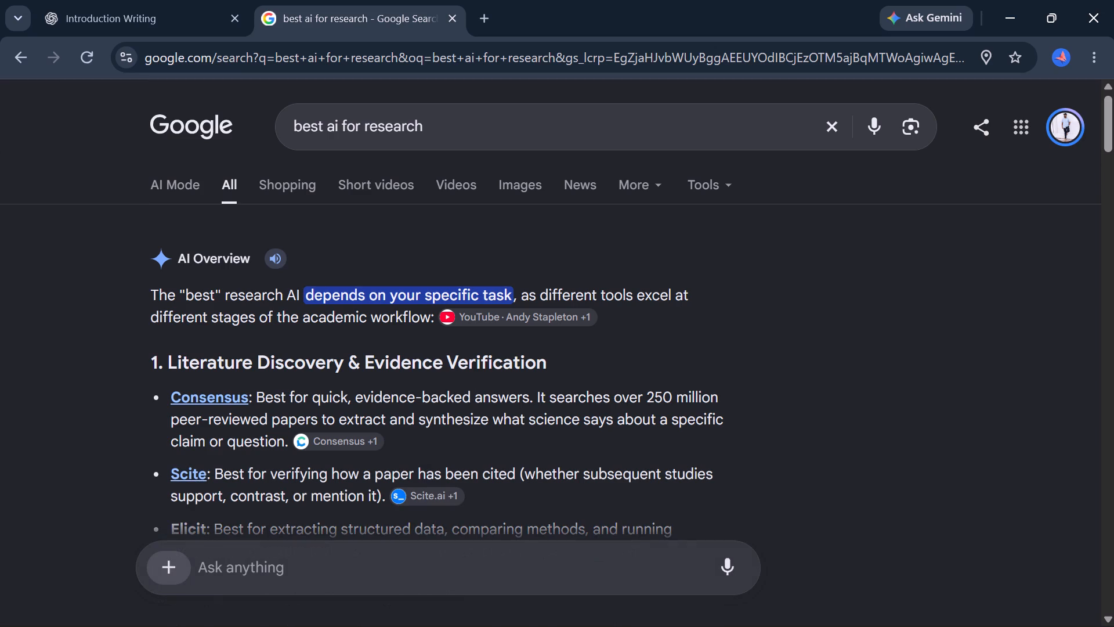
pyautogui.scroll(-2, 512, 434)
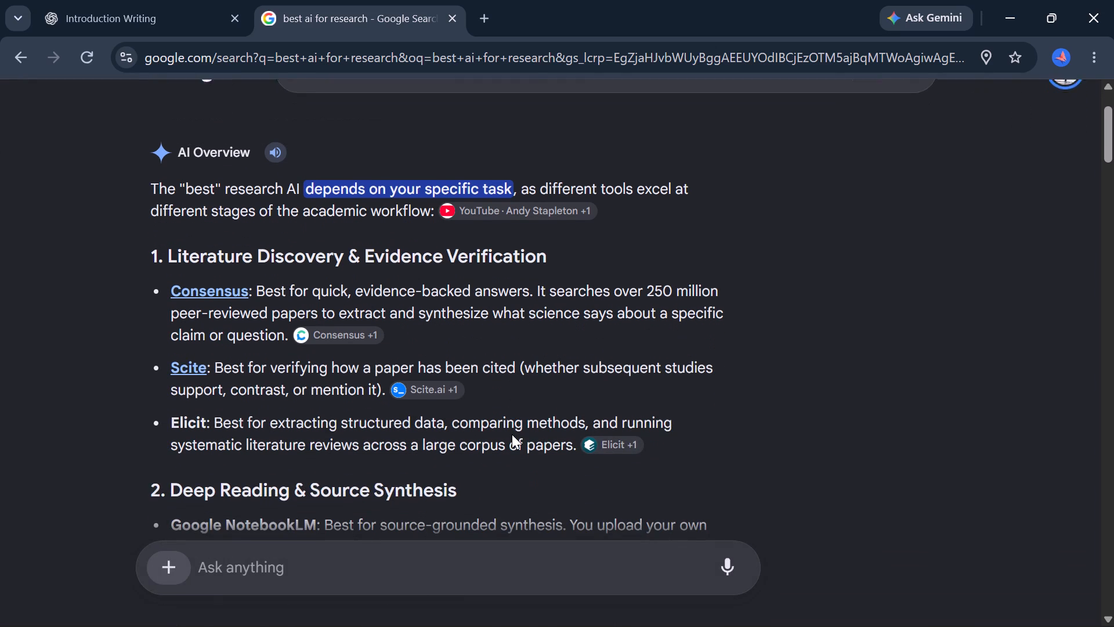
pyautogui.scroll(-3, 512, 434)
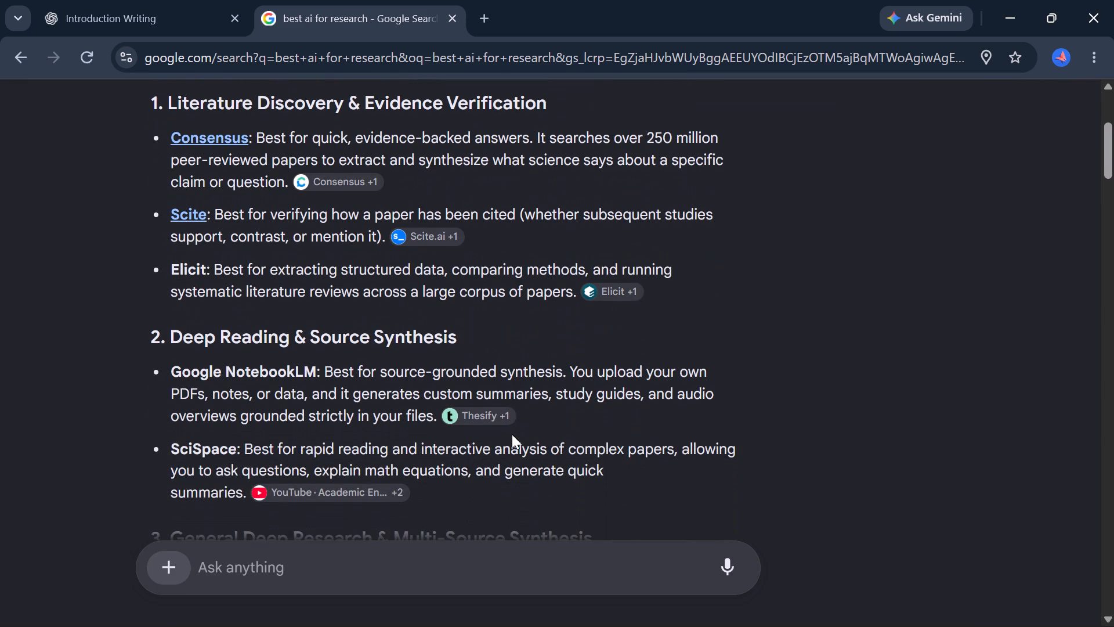
pyautogui.scroll(-1, 512, 434)
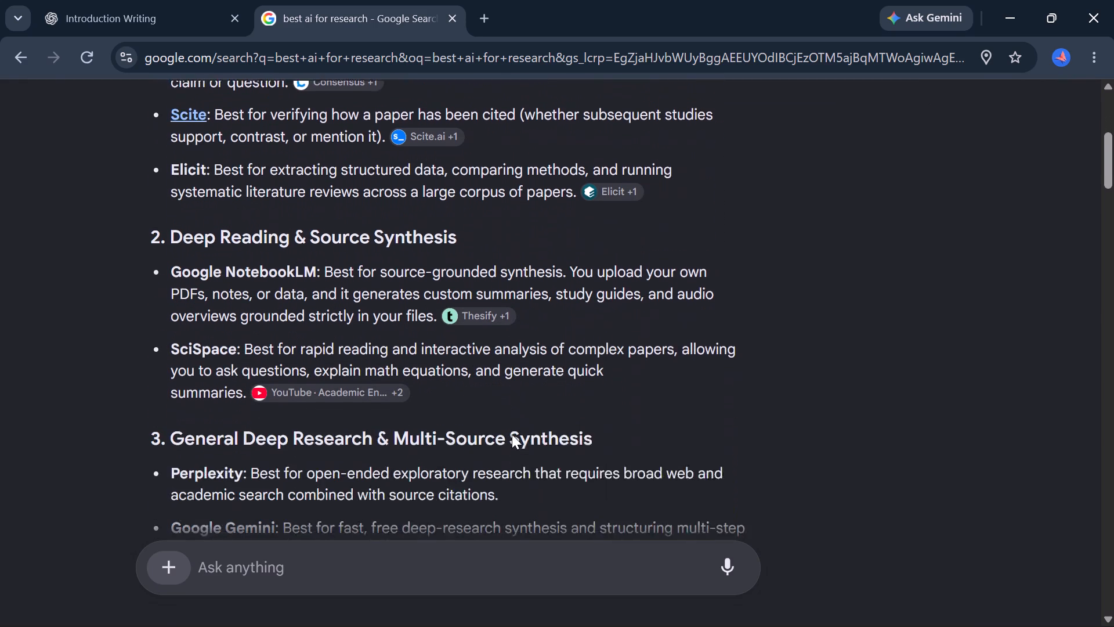
pyautogui.scroll(-1, 512, 434)
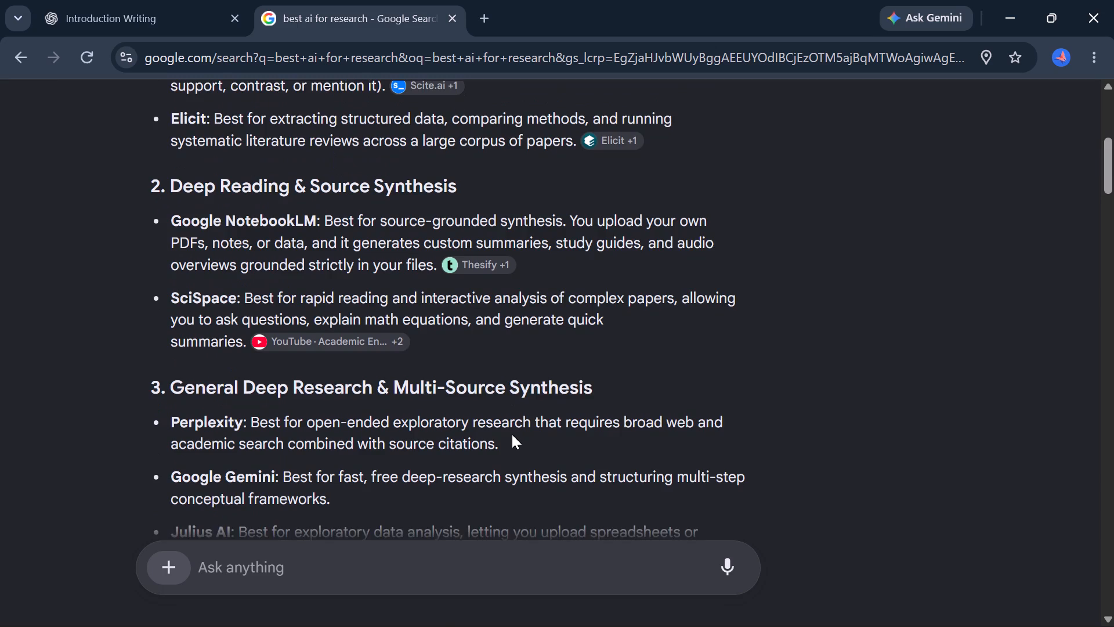
pyautogui.scroll(-1, 512, 434)
pyautogui.scroll(4, 512, 434)
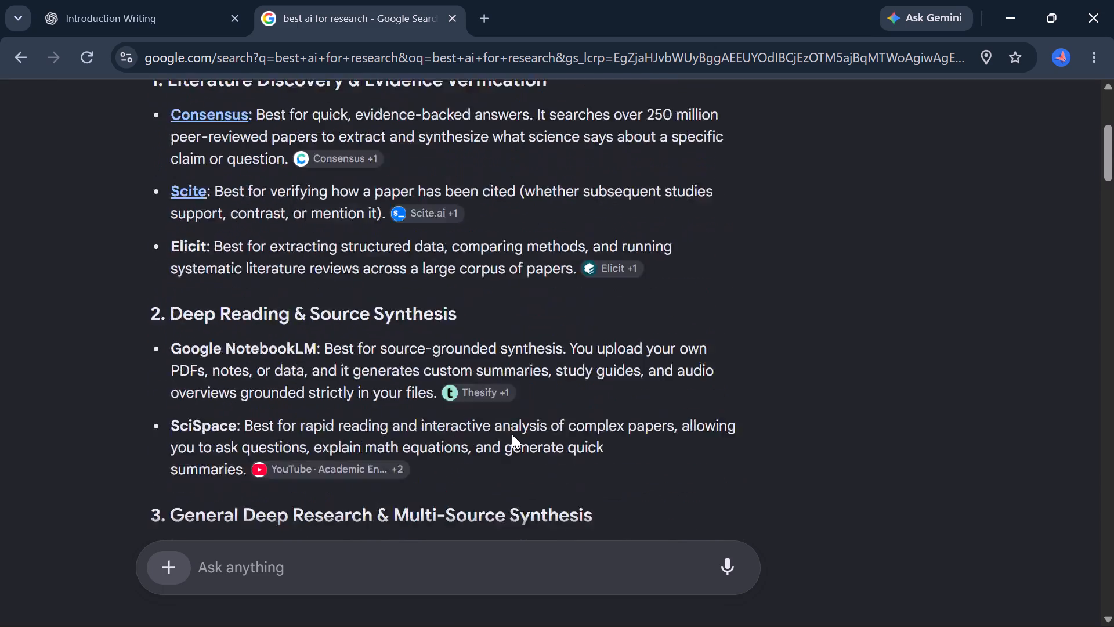
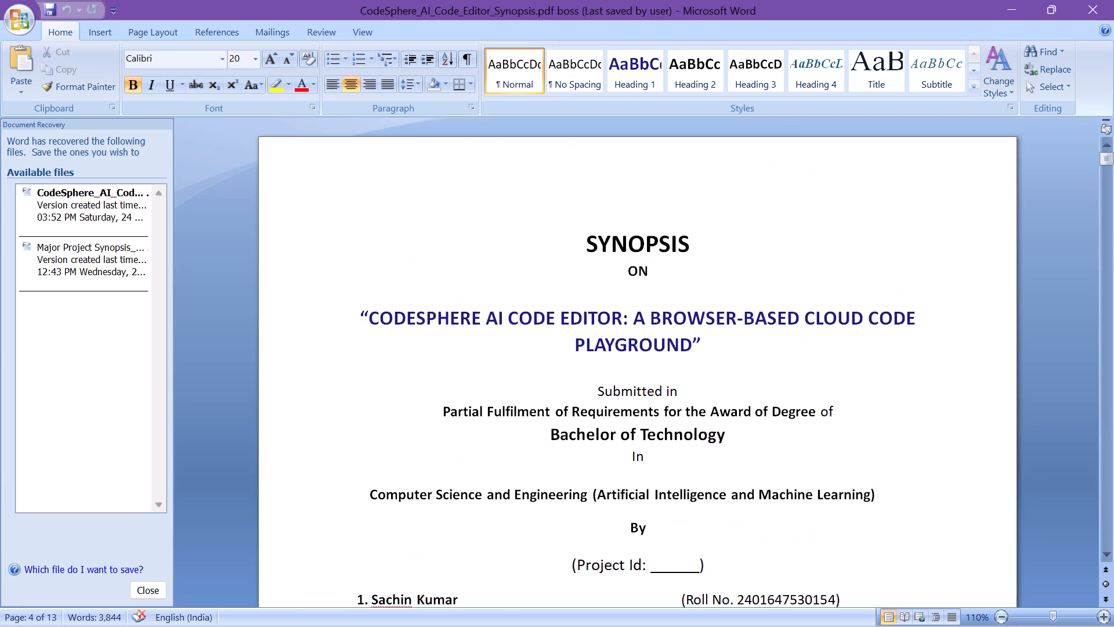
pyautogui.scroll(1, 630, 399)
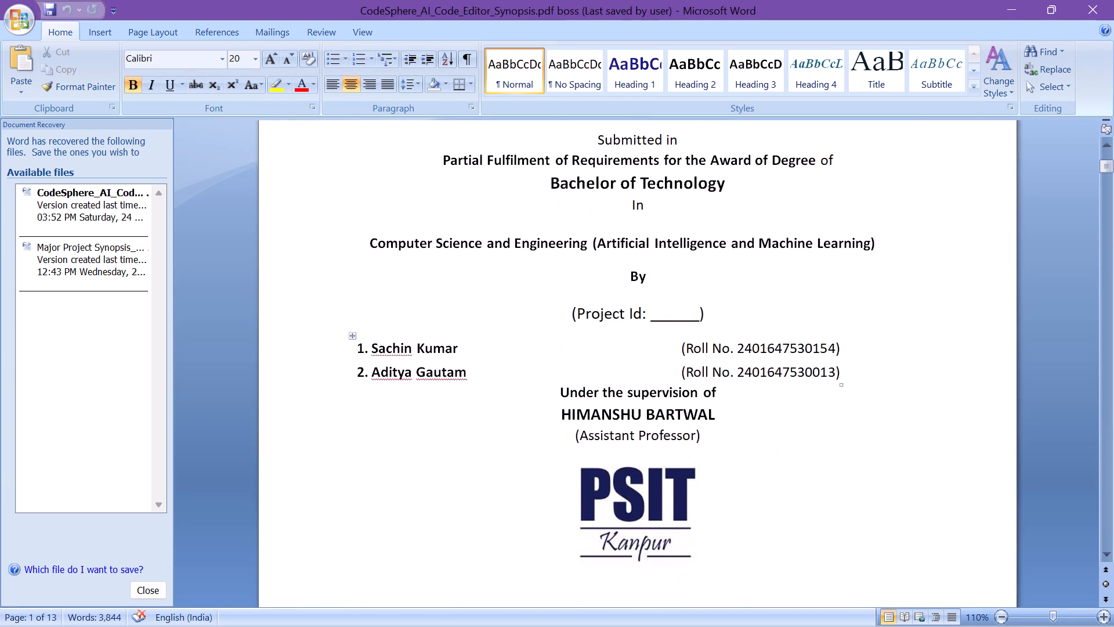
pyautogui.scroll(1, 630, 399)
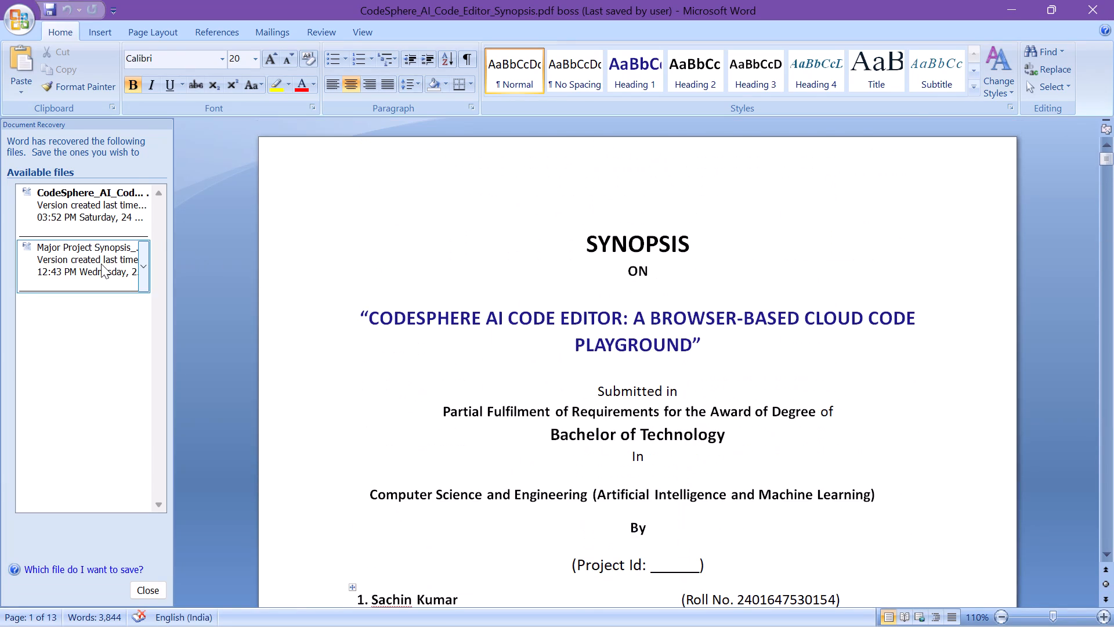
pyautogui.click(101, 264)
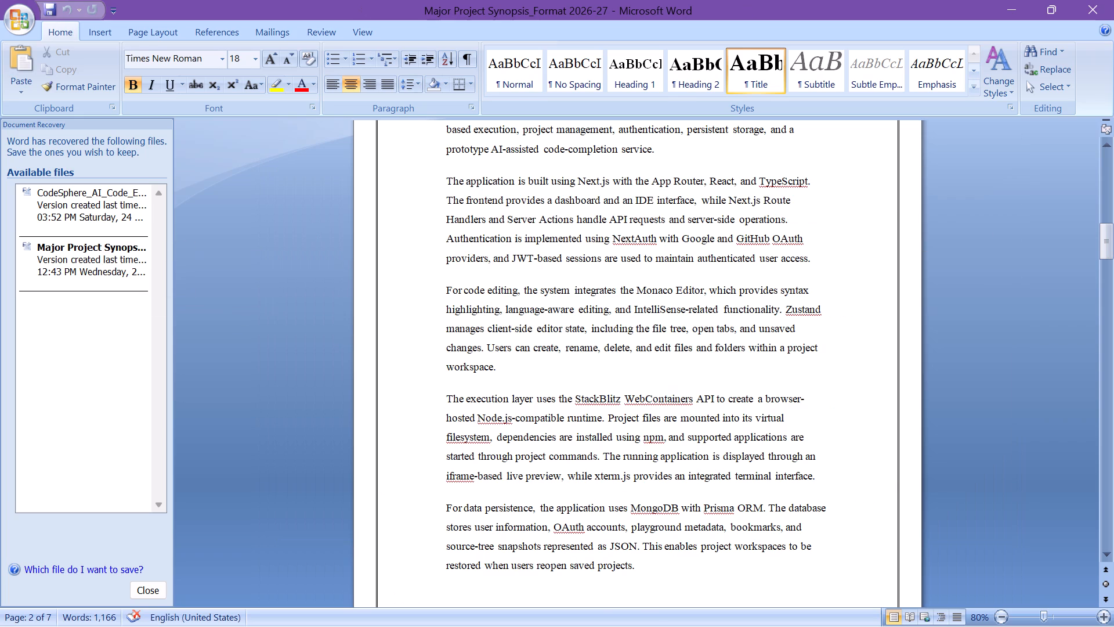
# Examine the cover page, Introduction and Project Objective sections of the recovered Major Project Synopsis document.
pyautogui.scroll(6, 619, 225)
pyautogui.scroll(-2, 619, 225)
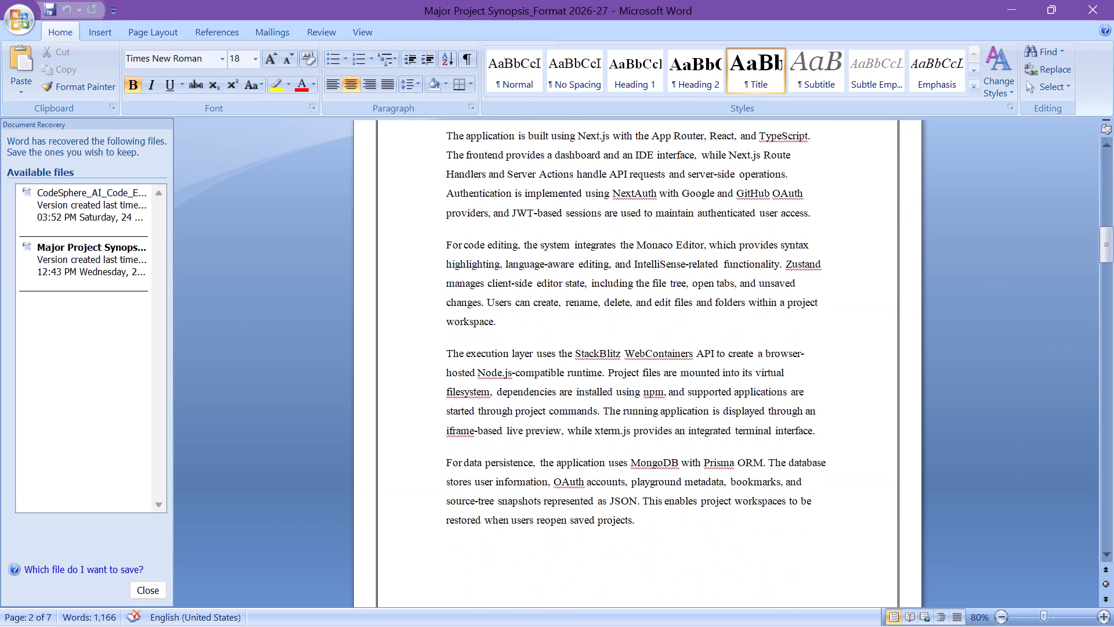
pyautogui.scroll(-2, 619, 225)
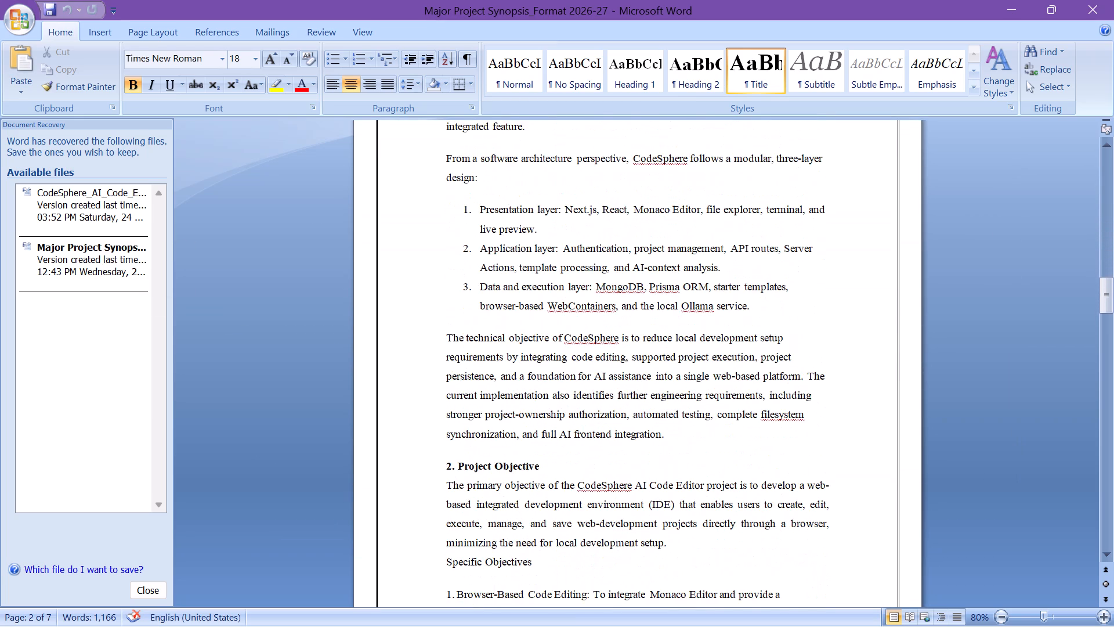
pyautogui.scroll(-2, 619, 225)
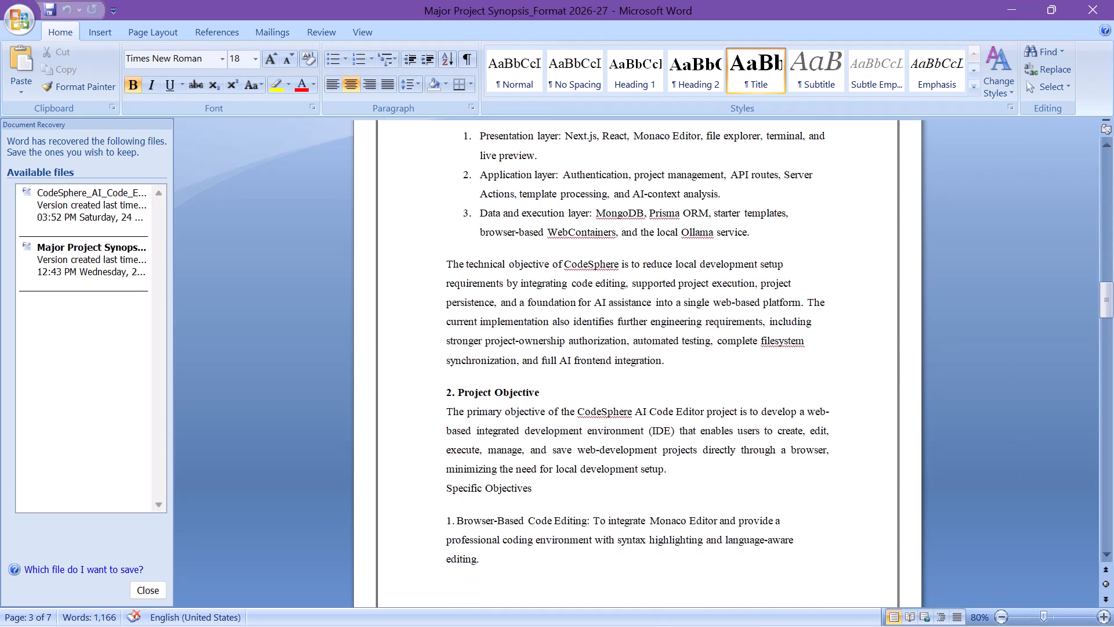
pyautogui.scroll(3, 619, 225)
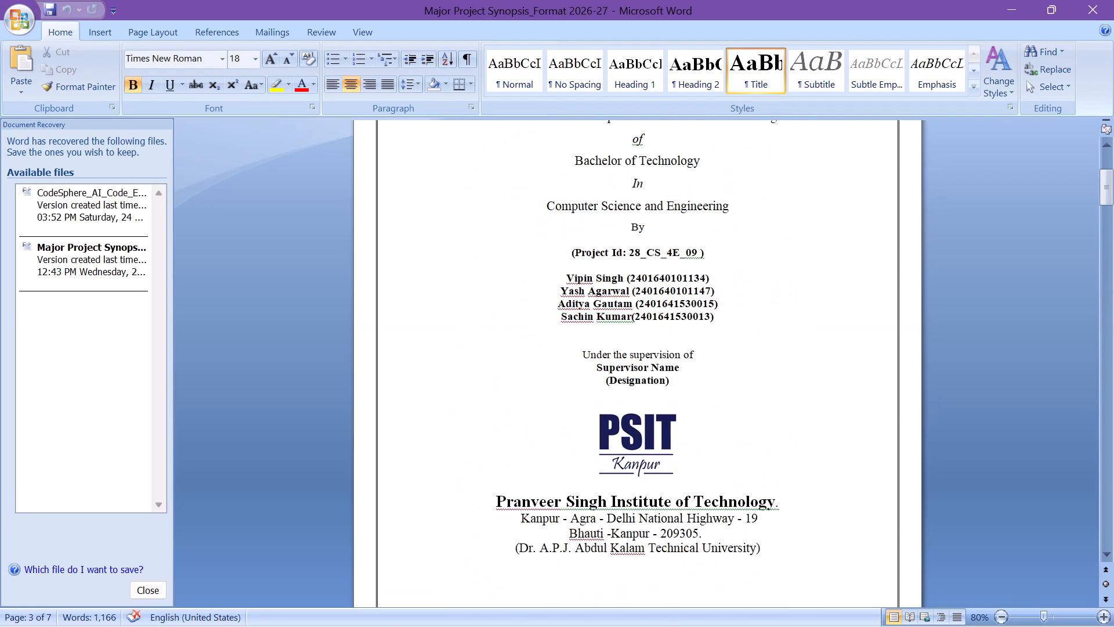
pyautogui.scroll(-2, 619, 225)
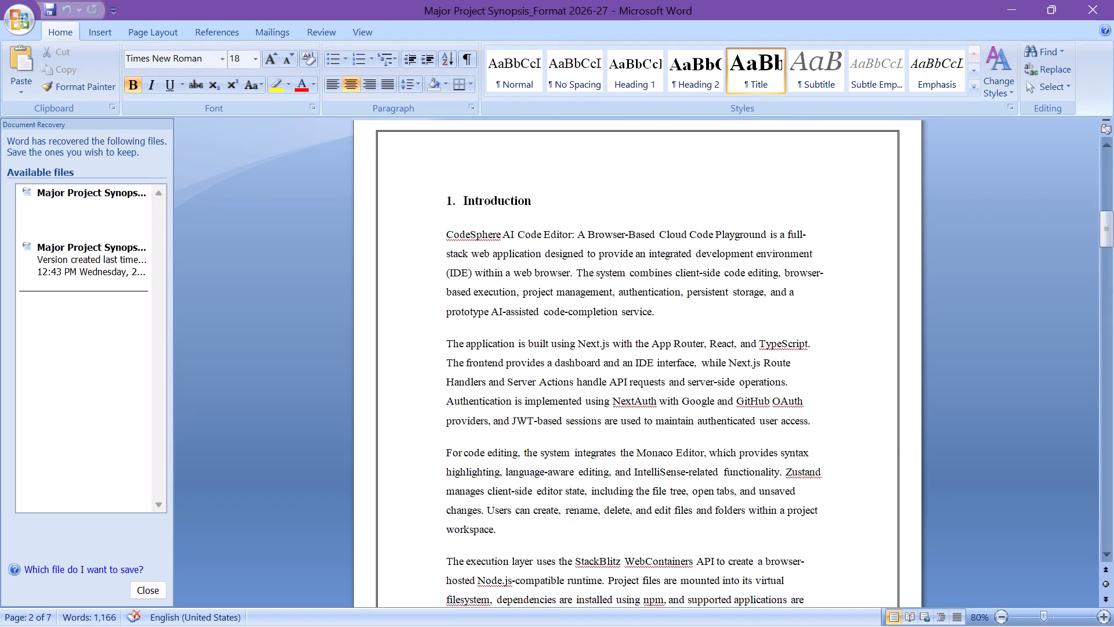
pyautogui.scroll(-3, 619, 225)
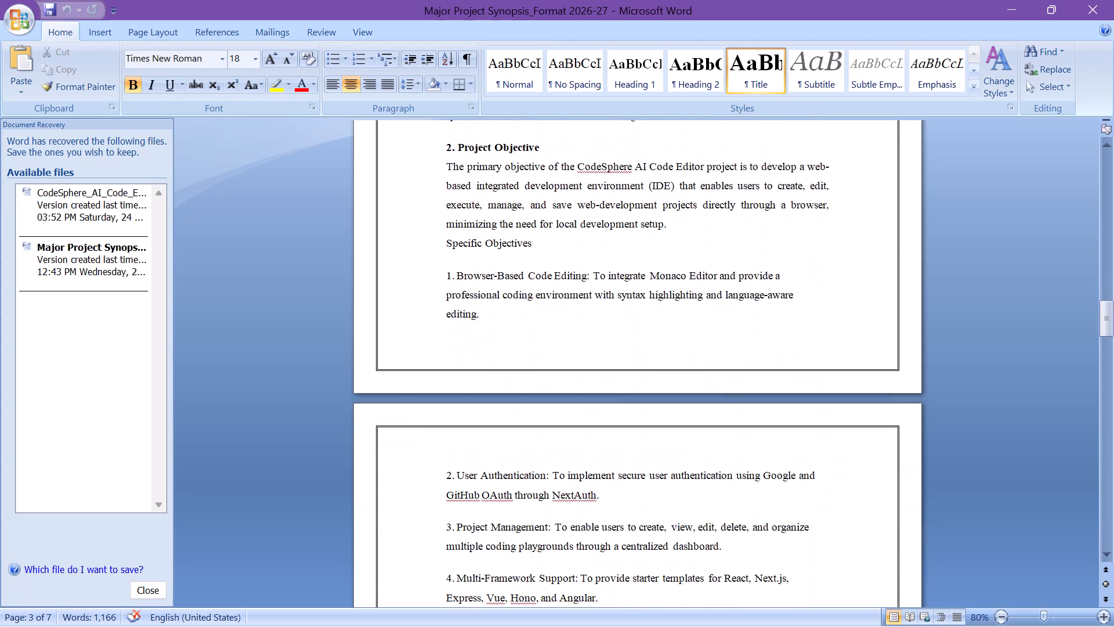
pyautogui.scroll(-1, 619, 225)
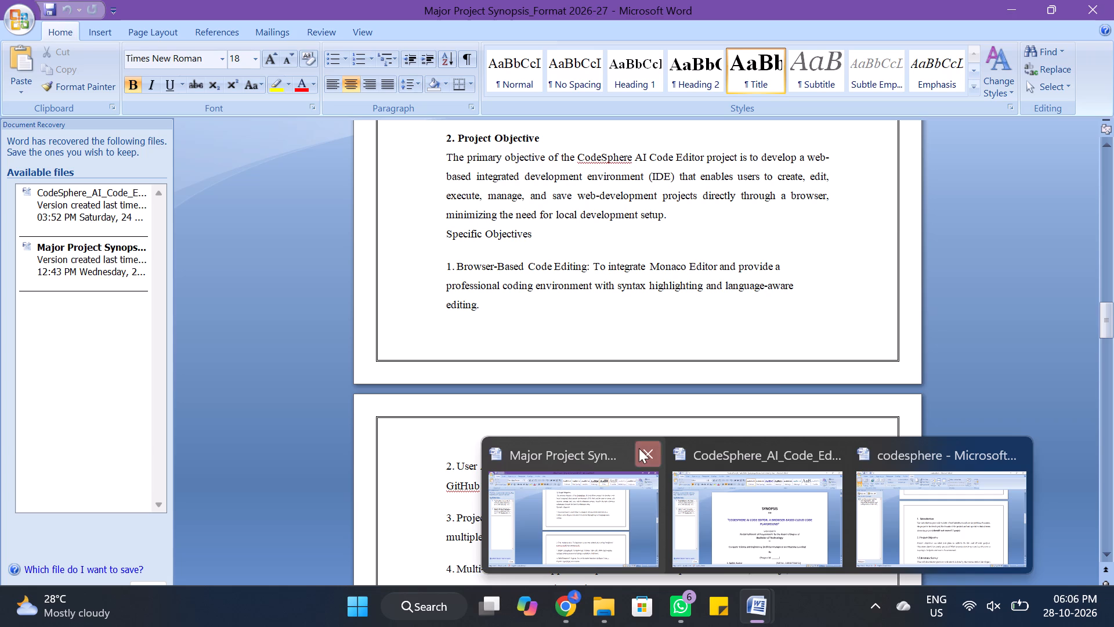
# Close the recovered Major Project Synopsis document and the CodeSphere_AI_Code_Editor_Synopsis.pdf boss document in Word.
pyautogui.click(643, 450)
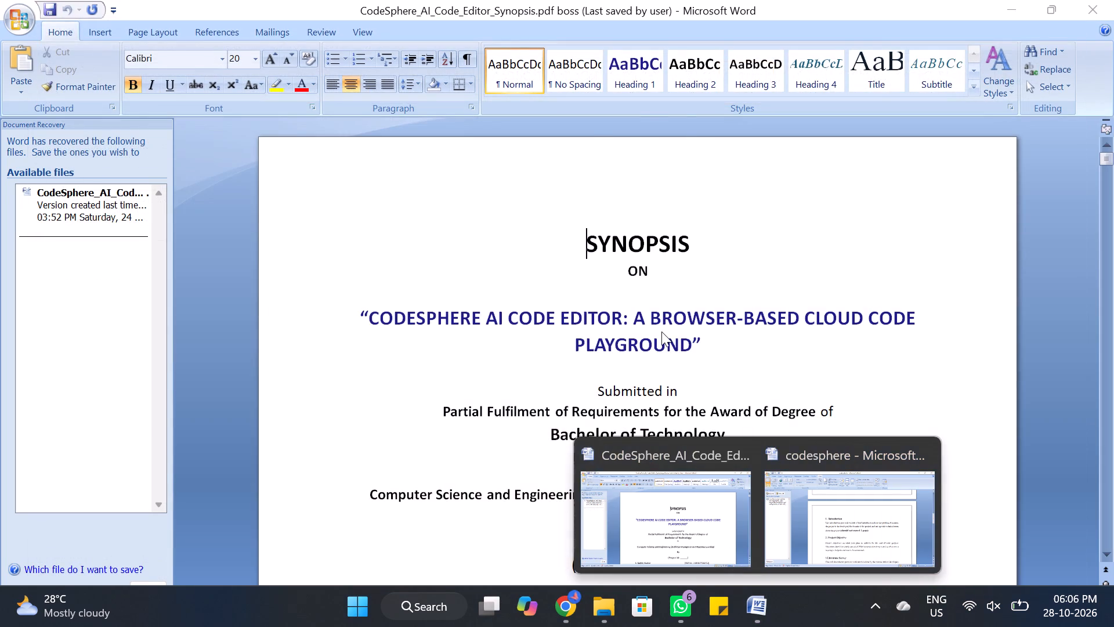
pyautogui.scroll(-3, 661, 331)
pyautogui.scroll(2, 661, 331)
pyautogui.scroll(-1, 661, 331)
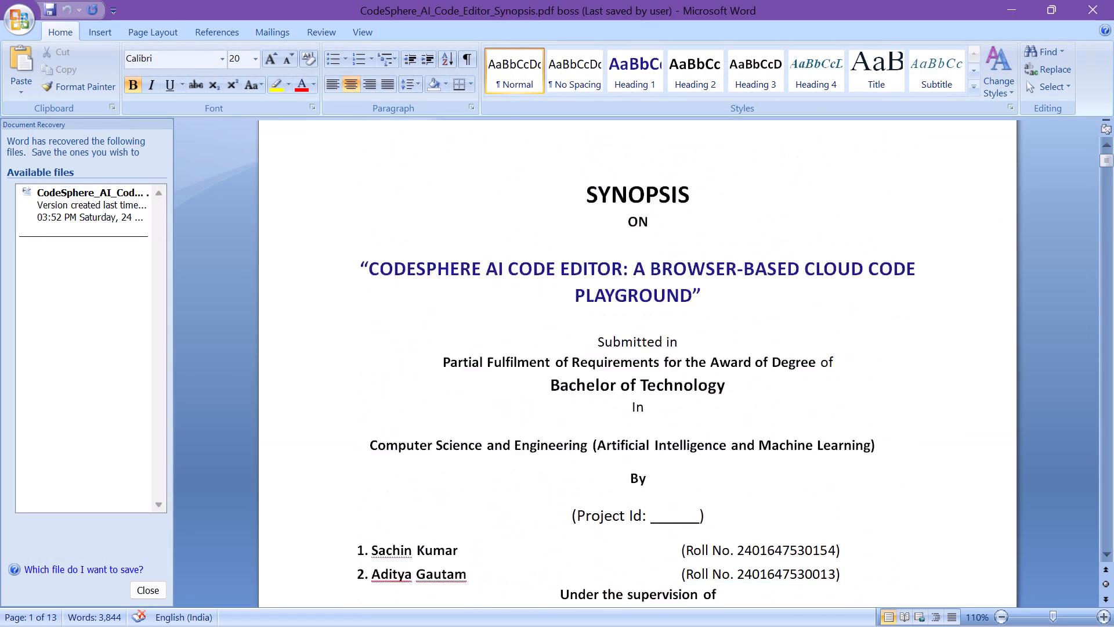
pyautogui.scroll(-2, 661, 331)
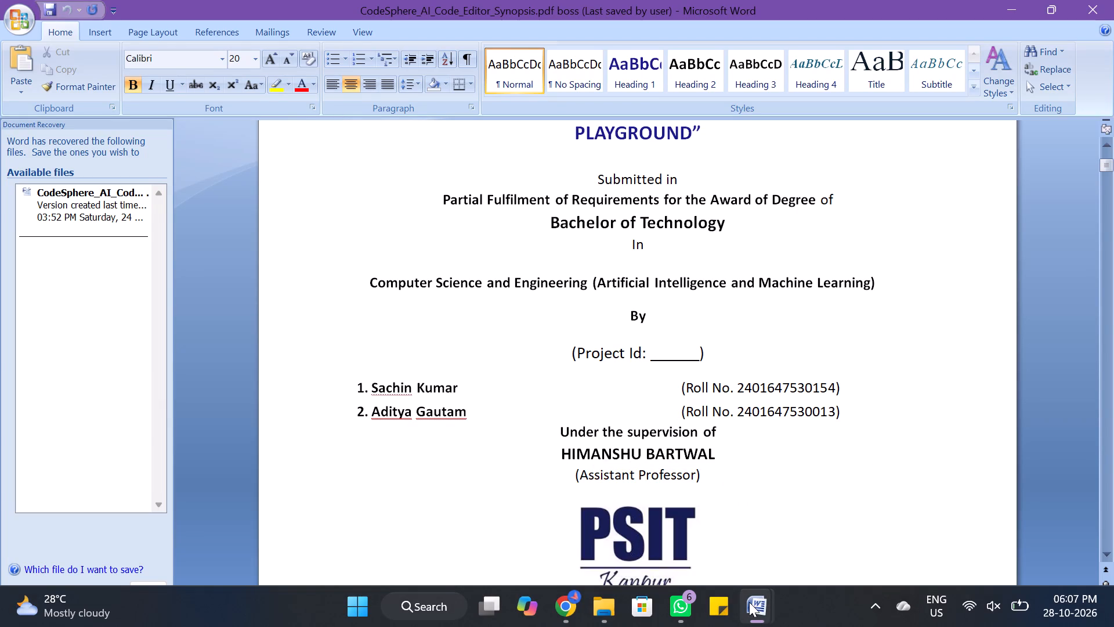
pyautogui.click(747, 451)
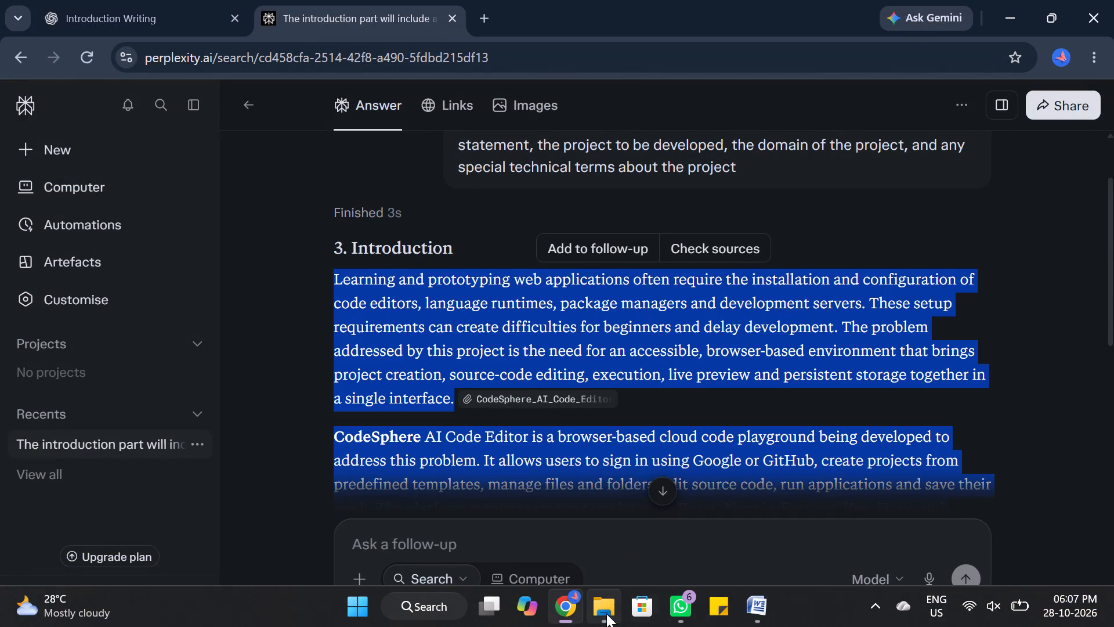
# Open the Major Project Synopsis_Format 2026-27 document from the Downloads folder and zoom its pages to 70%.
pyautogui.click(601, 604)
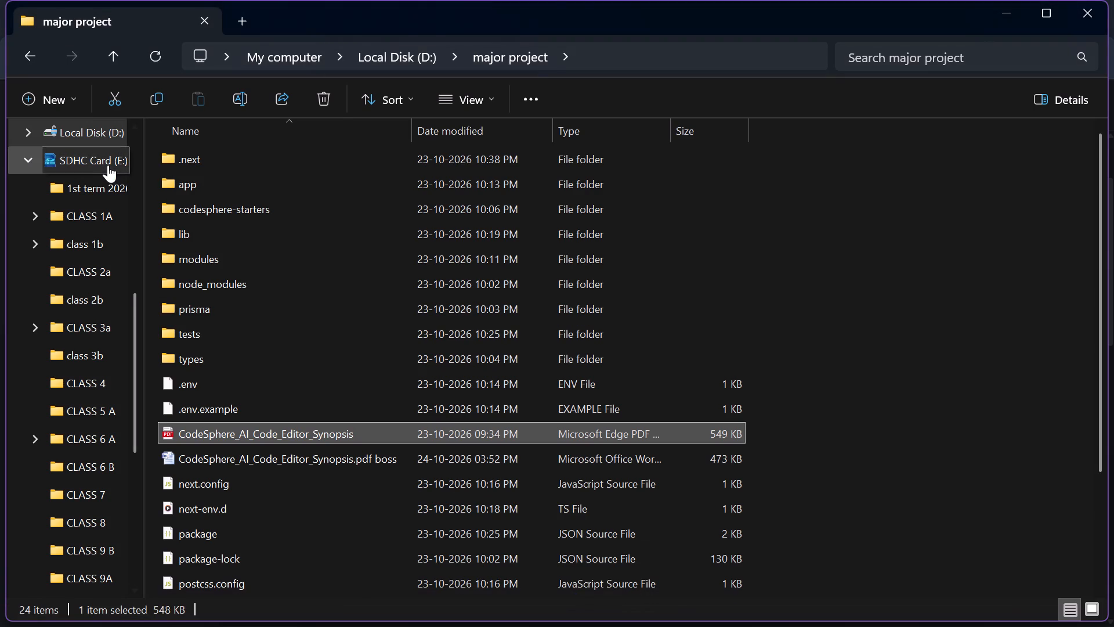
pyautogui.scroll(8, 58, 295)
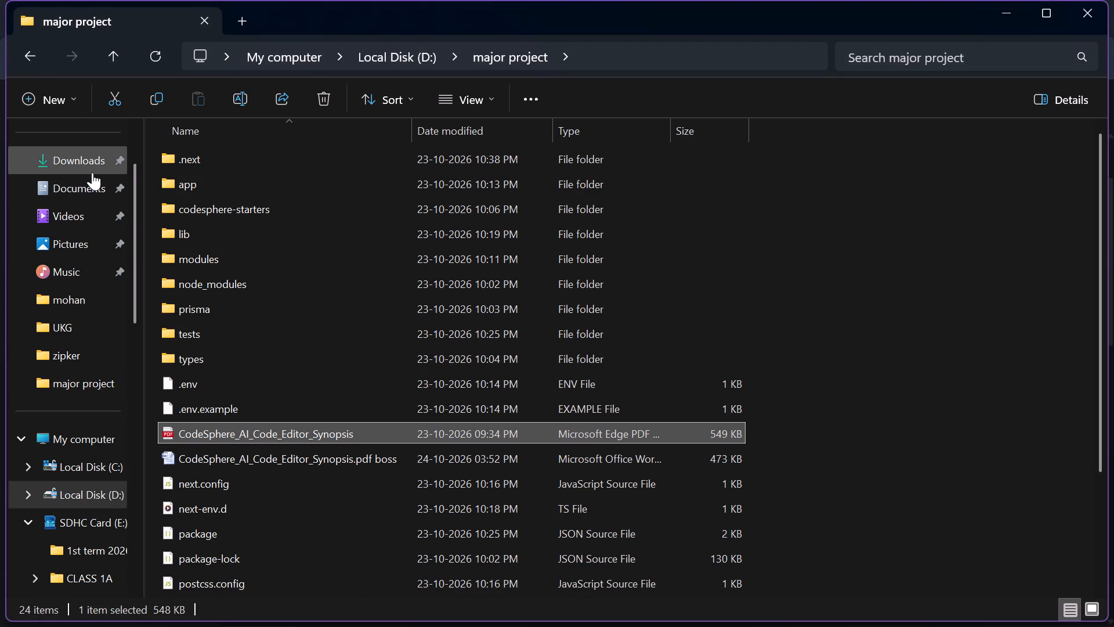
pyautogui.doubleClick(92, 172)
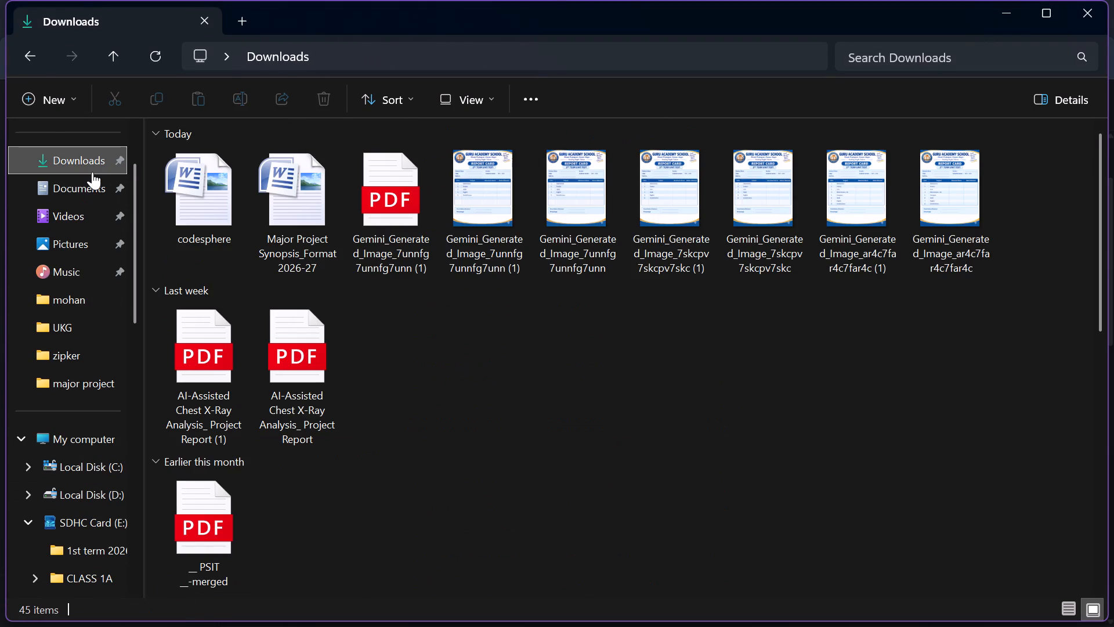
pyautogui.doubleClick(283, 193)
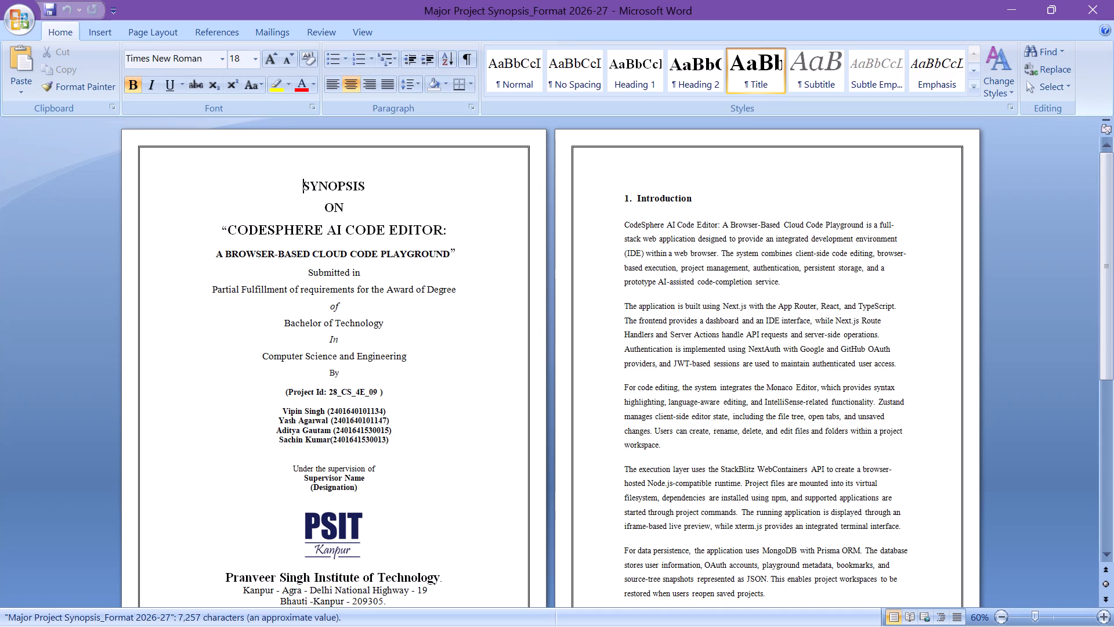
pyautogui.keyDown('ctrl'); pyautogui.scroll(2, 416, 315); pyautogui.keyUp('ctrl')
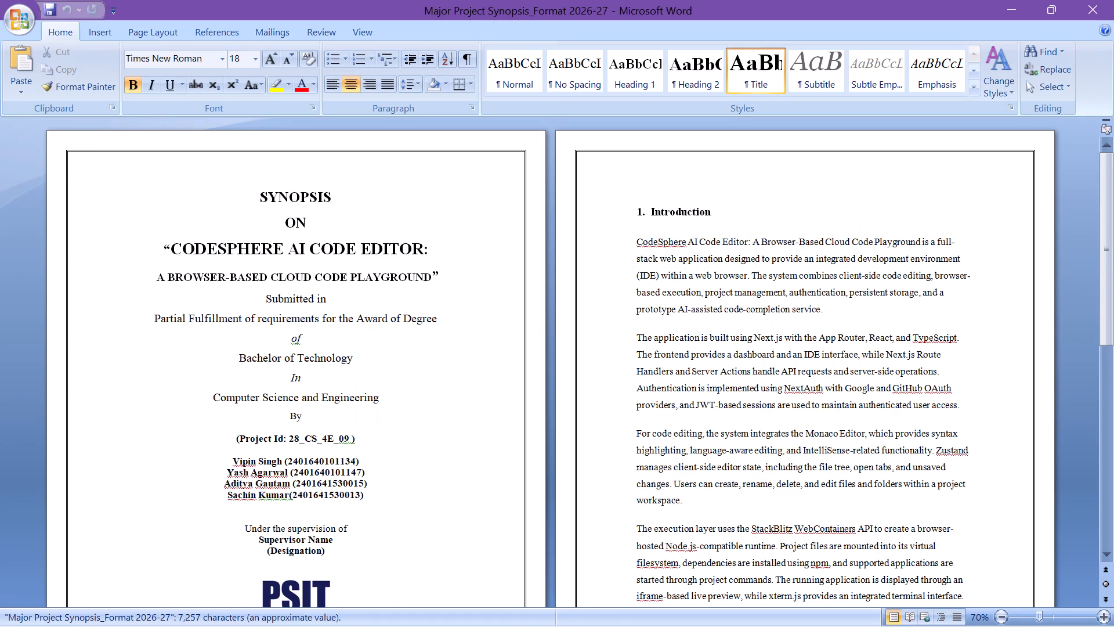
# Zoom the Major Project Synopsis pages to 90% and examine the Project Objective section and its specific objectives.
pyautogui.keyDown('ctrl'); pyautogui.scroll(2, 416, 315); pyautogui.keyUp('ctrl')
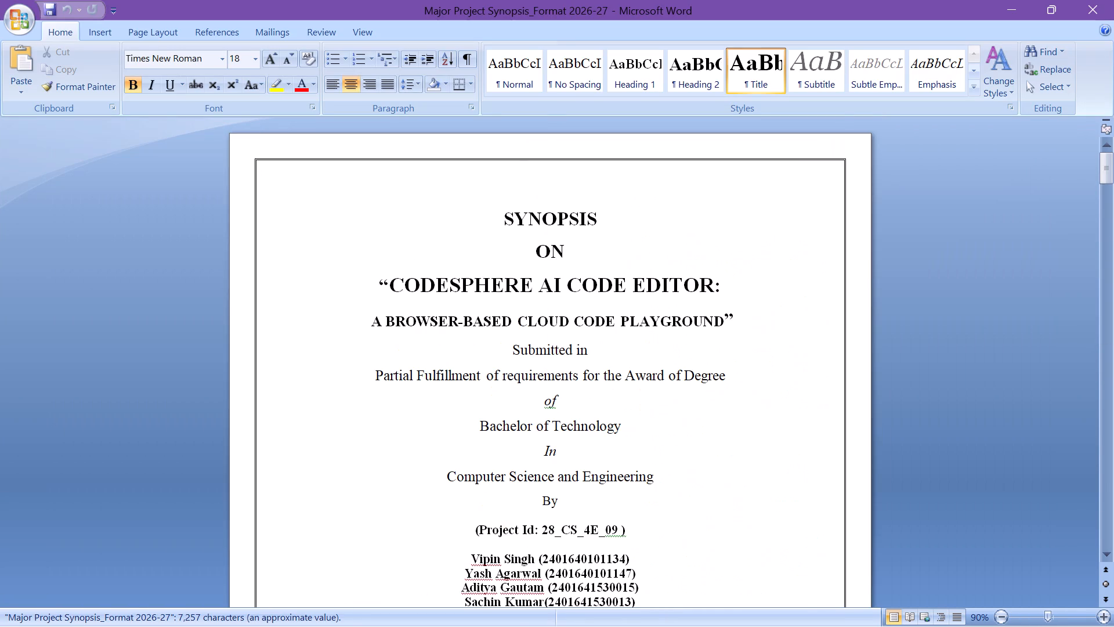
pyautogui.scroll(-4, 661, 323)
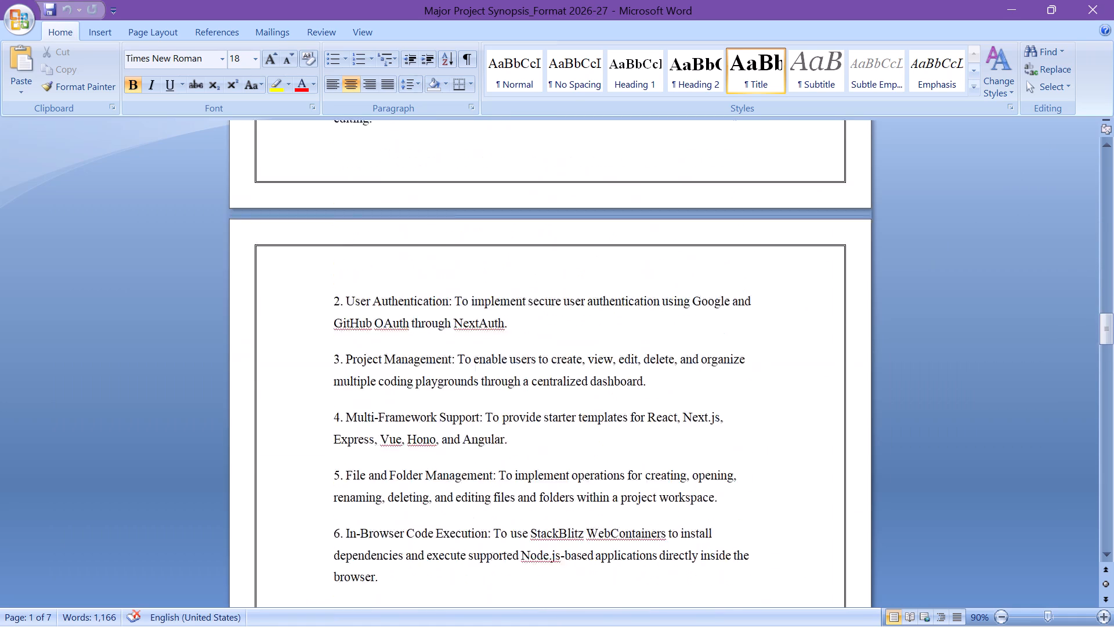
pyautogui.scroll(-1, 661, 323)
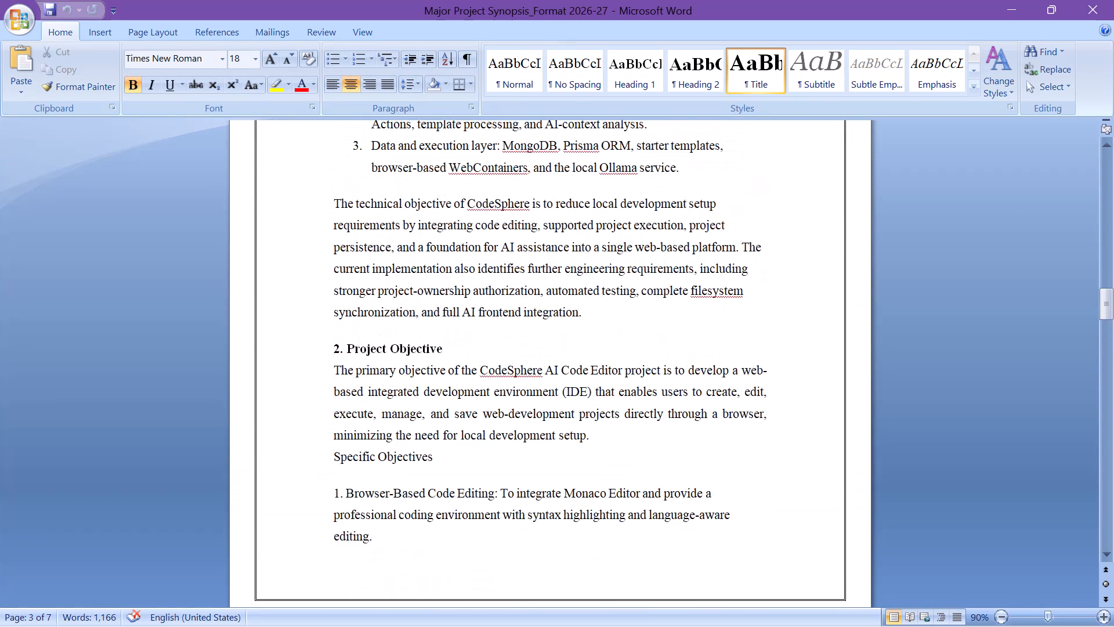
pyautogui.scroll(-1, 661, 323)
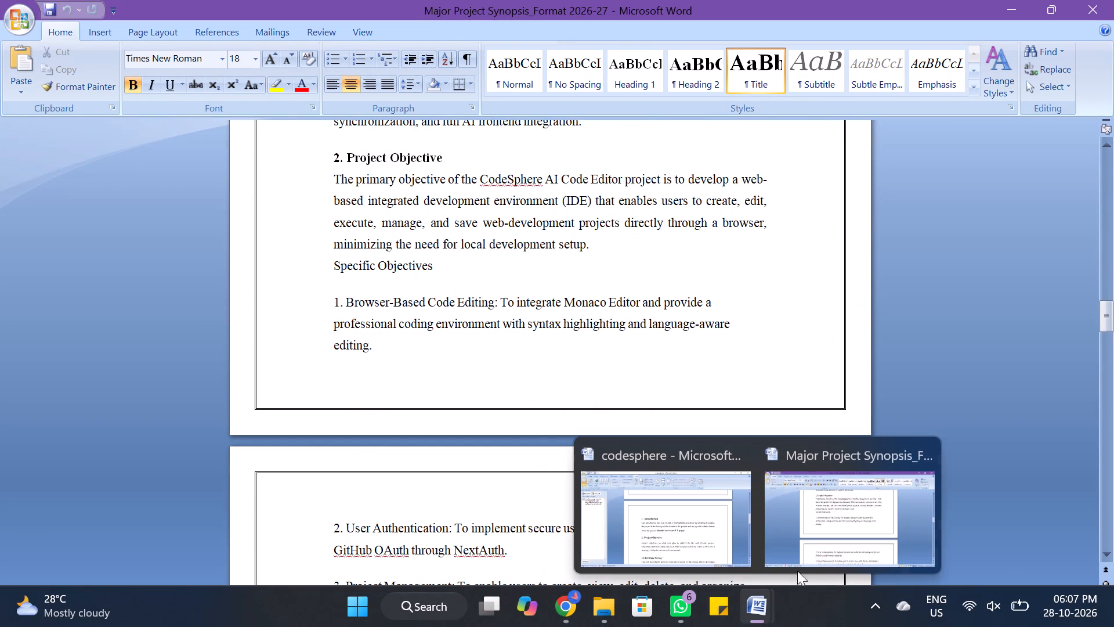
# Switch to the codesphere document and copy the guidance paragraph under the 2. Project Objective heading.
pyautogui.click(831, 552)
pyautogui.click(696, 626)
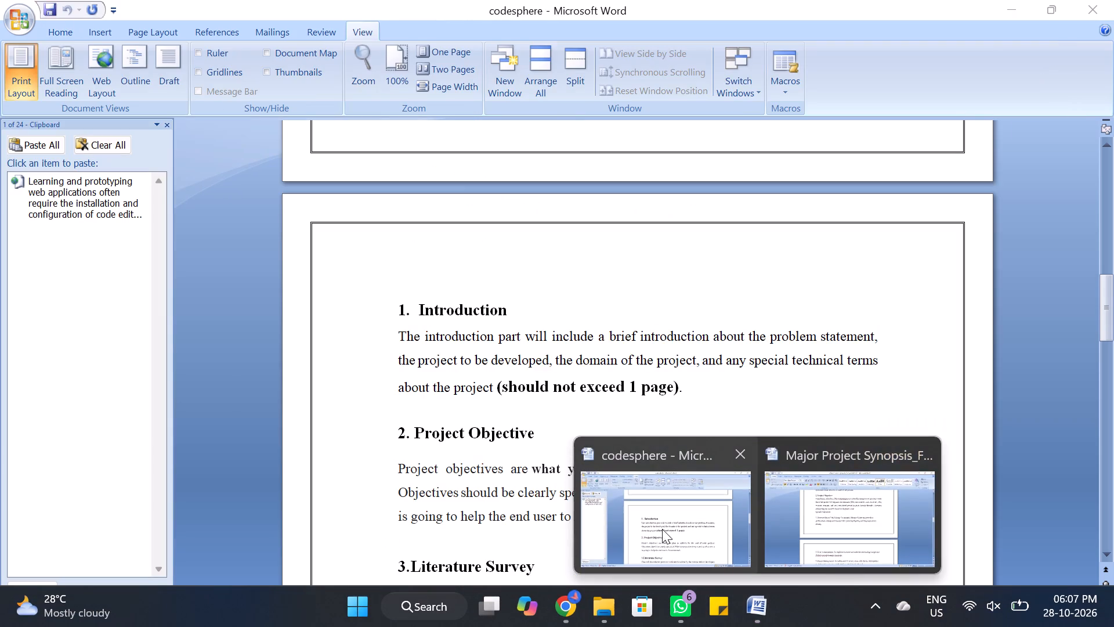
pyautogui.click(662, 529)
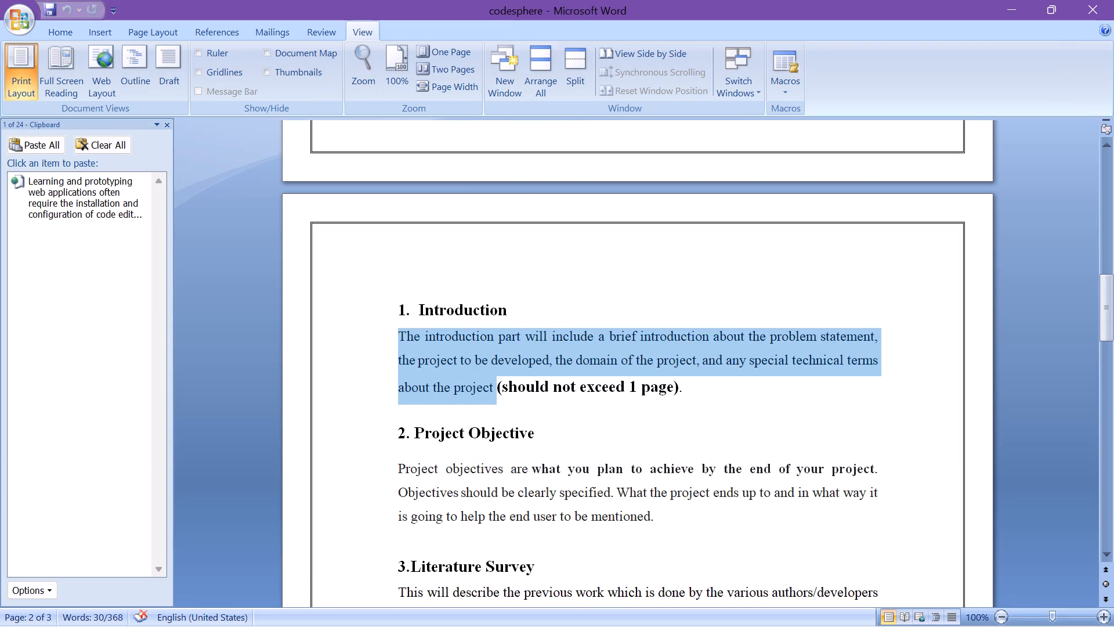
pyautogui.click(663, 512)
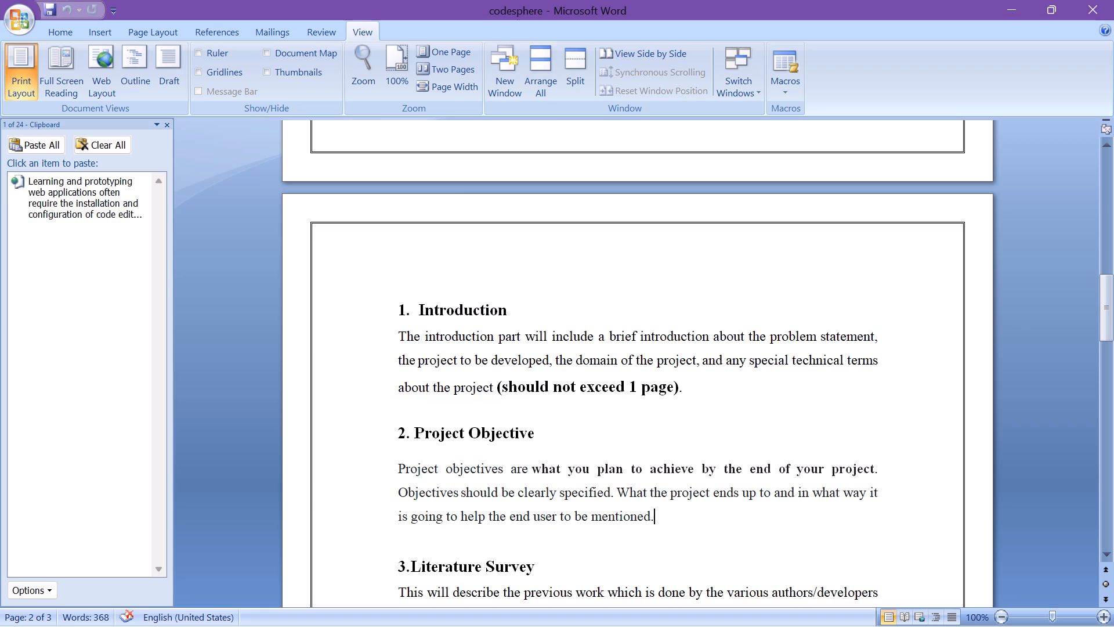
pyautogui.click(663, 513)
pyautogui.moveTo(663, 513); pyautogui.dragTo(409, 472)
pyautogui.hotkey('ctrl', 'c')
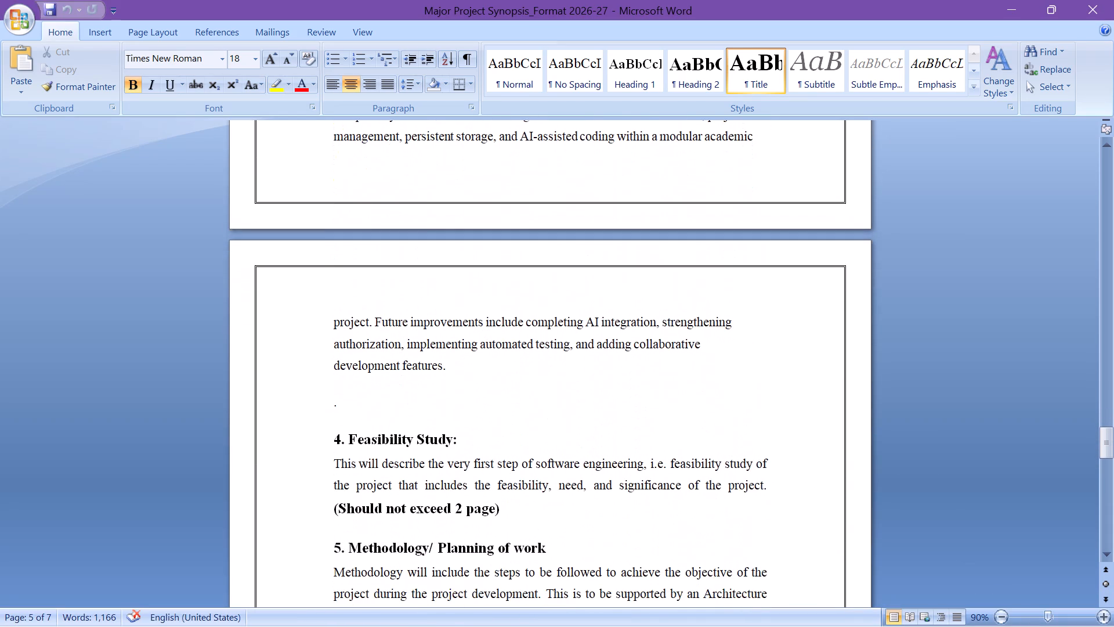
pyautogui.scroll(-1, 515, 359)
pyautogui.moveTo(443, 372); pyautogui.dragTo(381, 193)
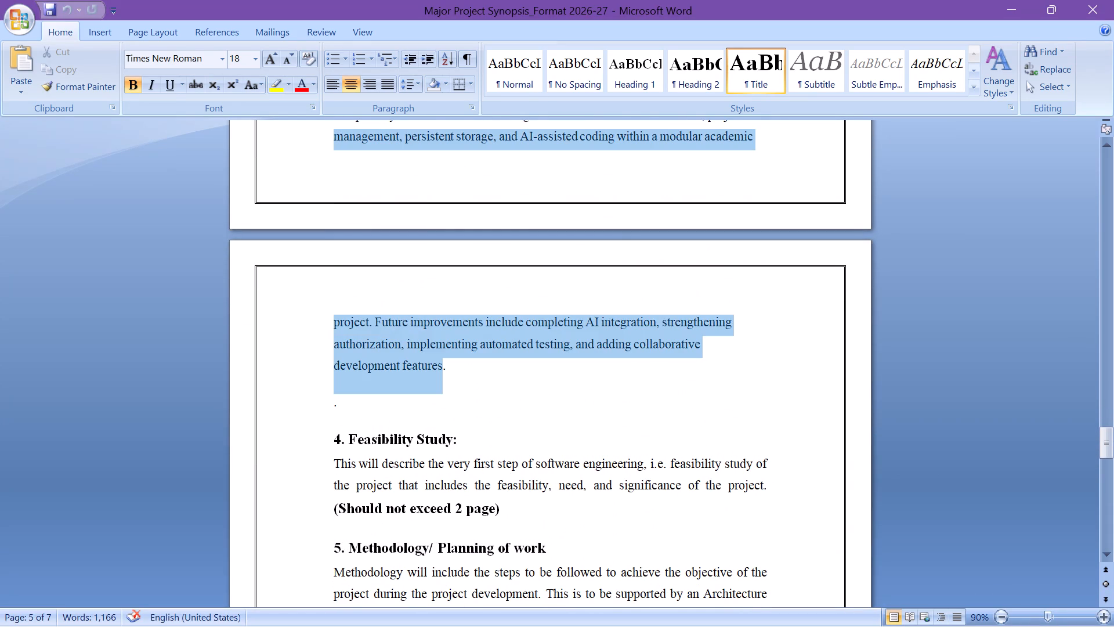
pyautogui.moveTo(381, 193); pyautogui.dragTo(342, 167)
pyautogui.scroll(4, 381, 193)
pyautogui.scroll(-4, 342, 167)
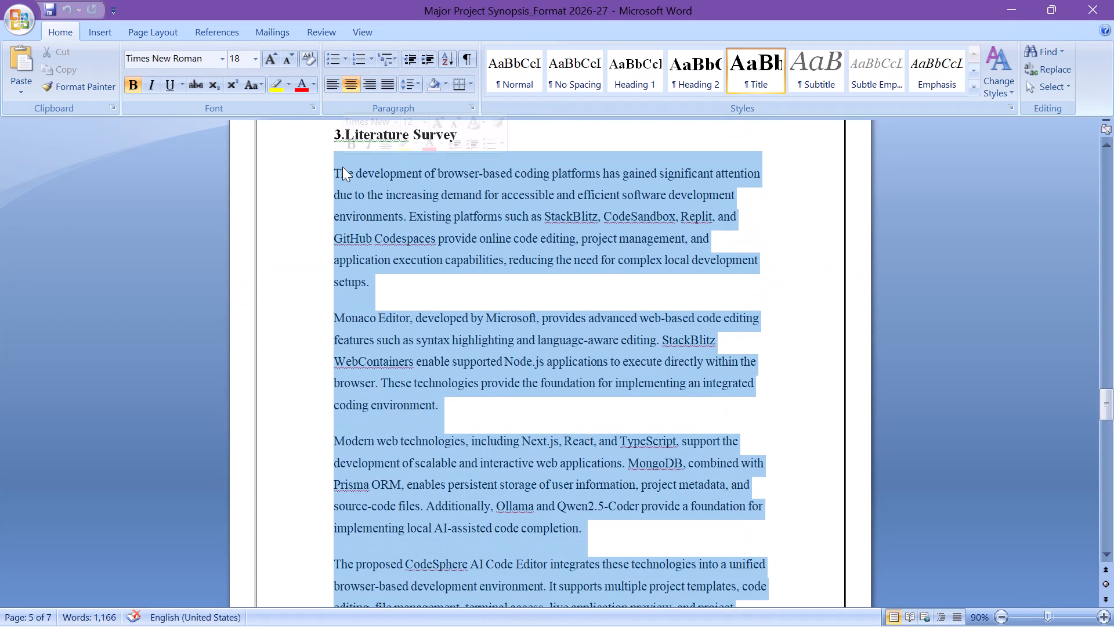
pyautogui.hotkey('ctrl', 'v')
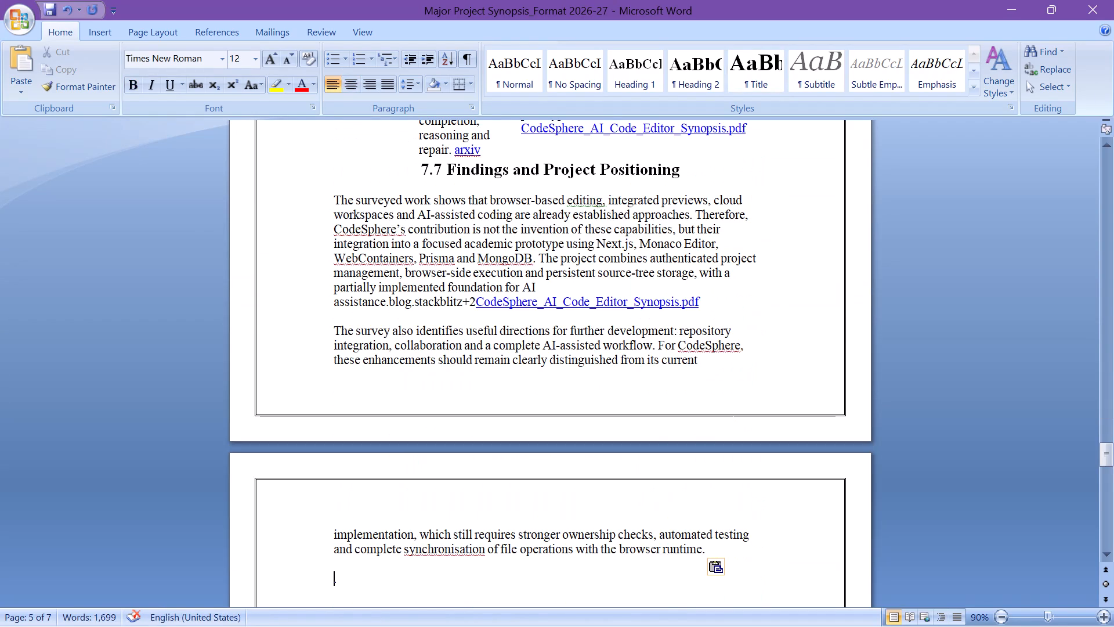
# Review the pasted Literature Survey content from the comparative summary table back to the section heading.
pyautogui.scroll(1, 594, 266)
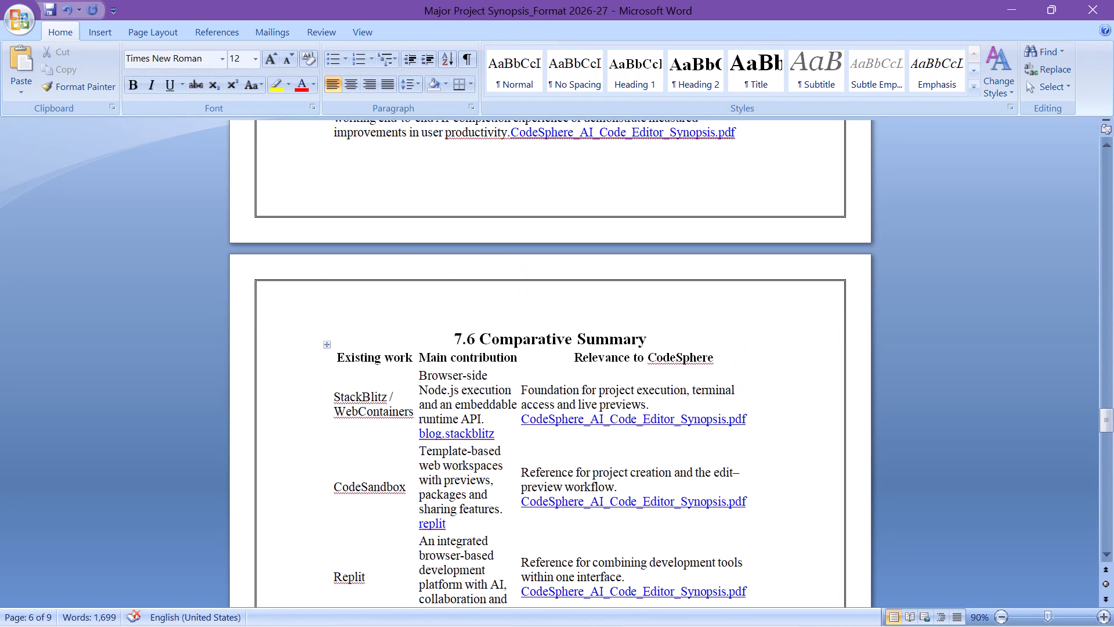
pyautogui.scroll(6, 594, 266)
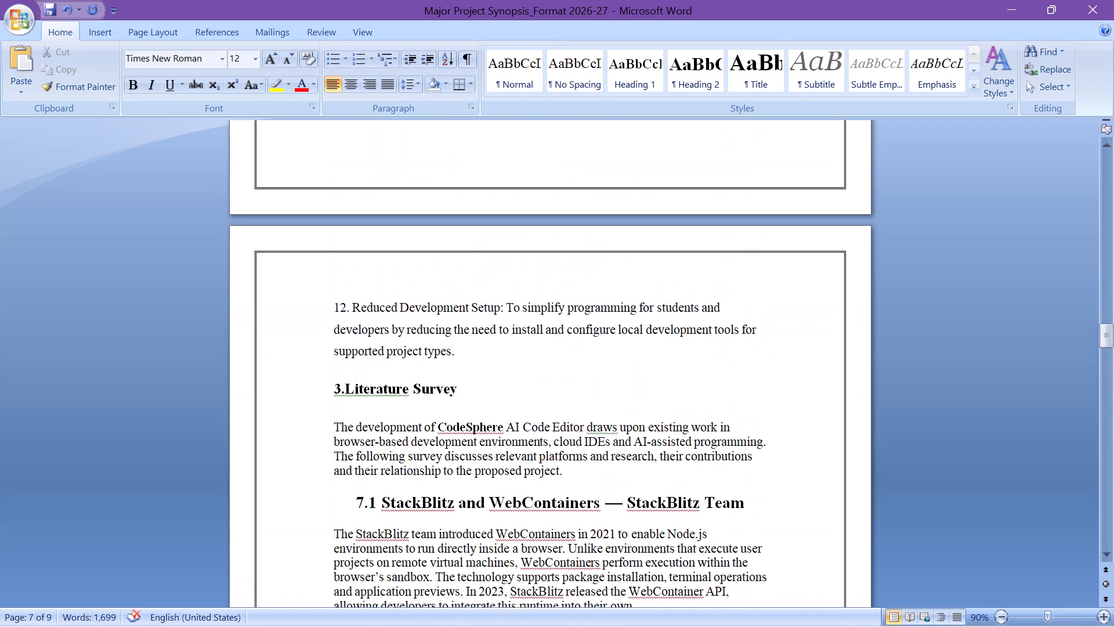
pyautogui.scroll(2, 594, 266)
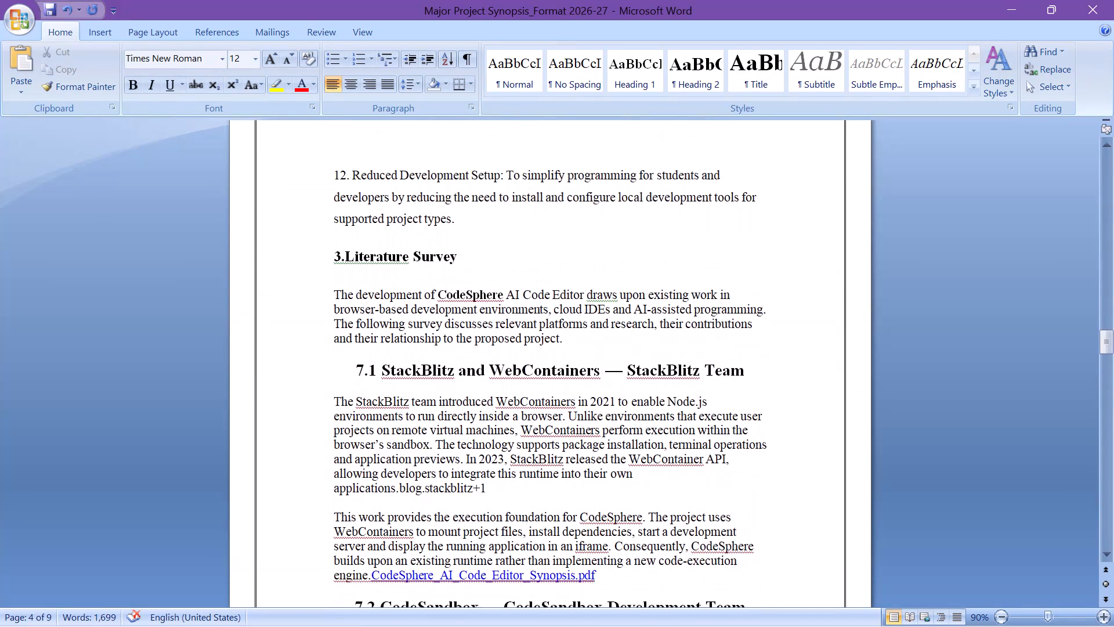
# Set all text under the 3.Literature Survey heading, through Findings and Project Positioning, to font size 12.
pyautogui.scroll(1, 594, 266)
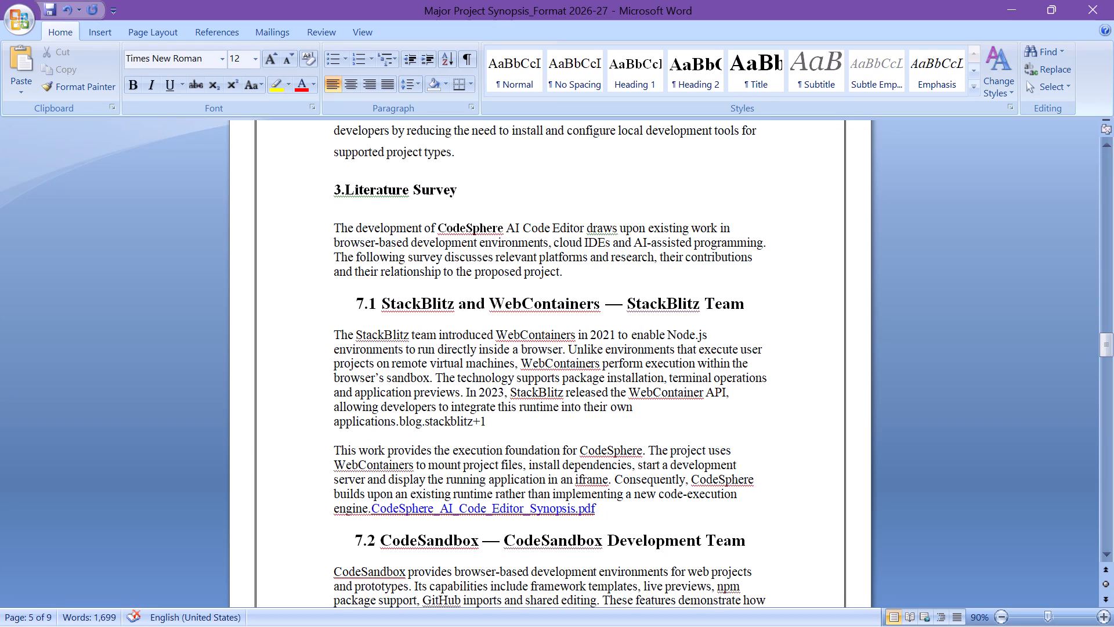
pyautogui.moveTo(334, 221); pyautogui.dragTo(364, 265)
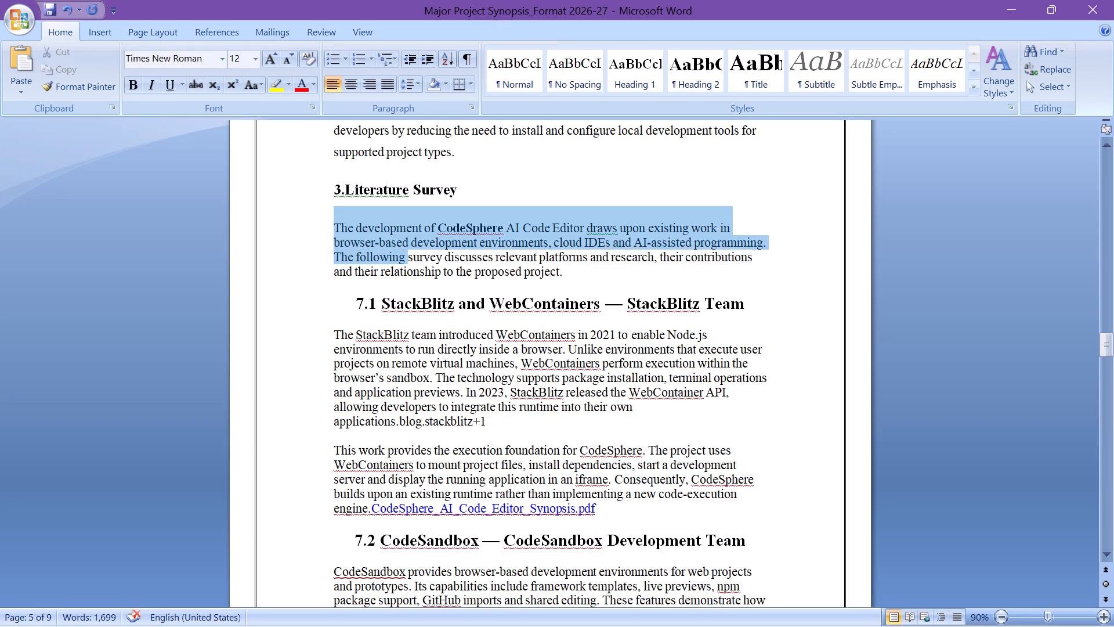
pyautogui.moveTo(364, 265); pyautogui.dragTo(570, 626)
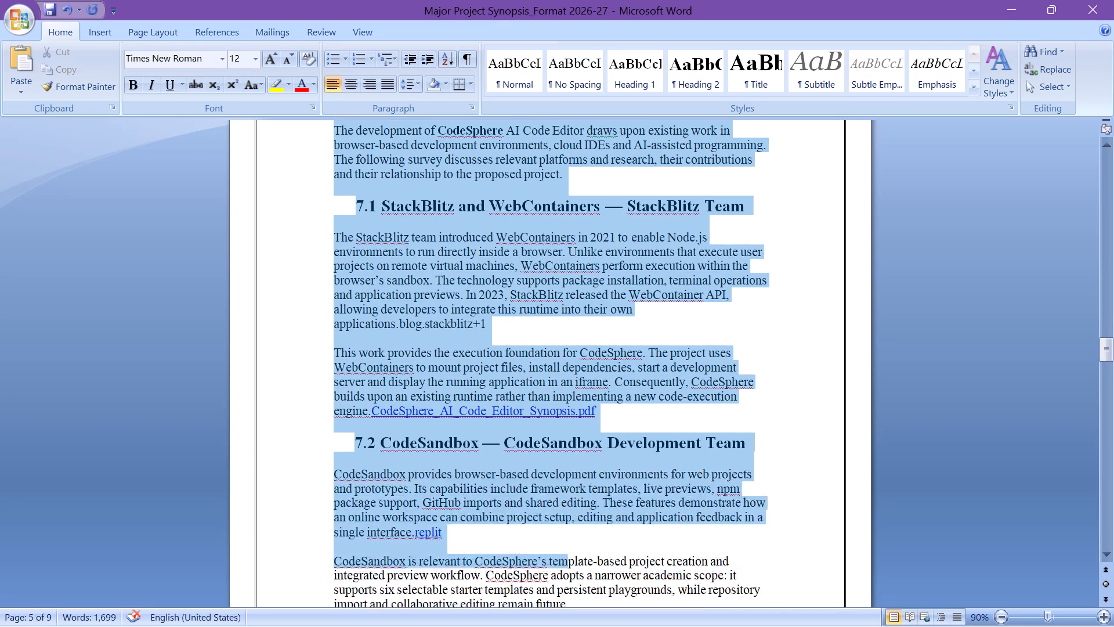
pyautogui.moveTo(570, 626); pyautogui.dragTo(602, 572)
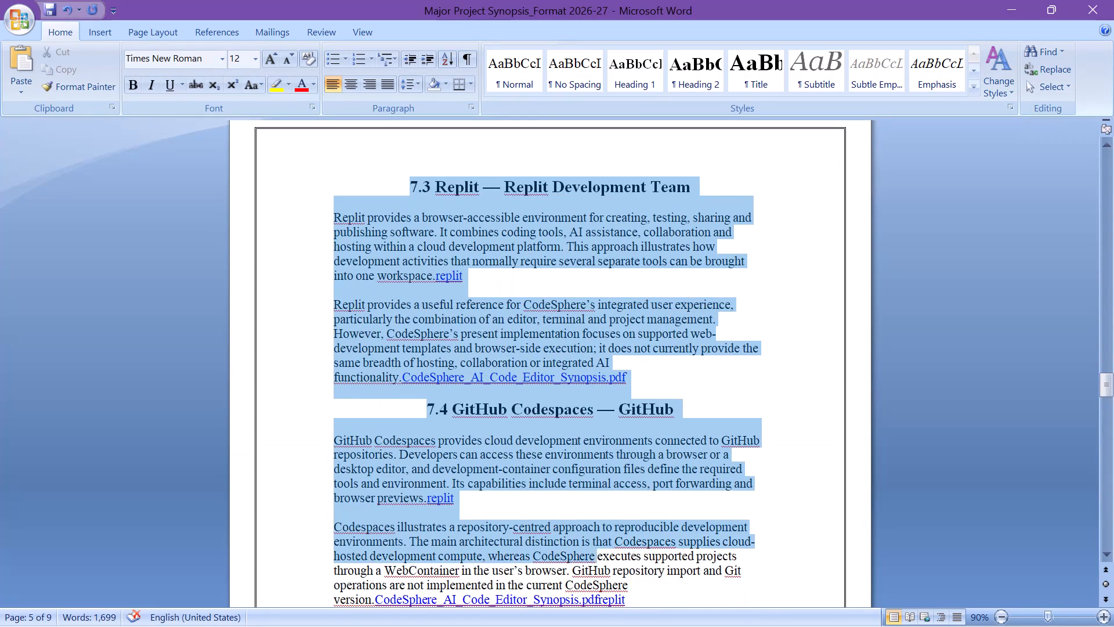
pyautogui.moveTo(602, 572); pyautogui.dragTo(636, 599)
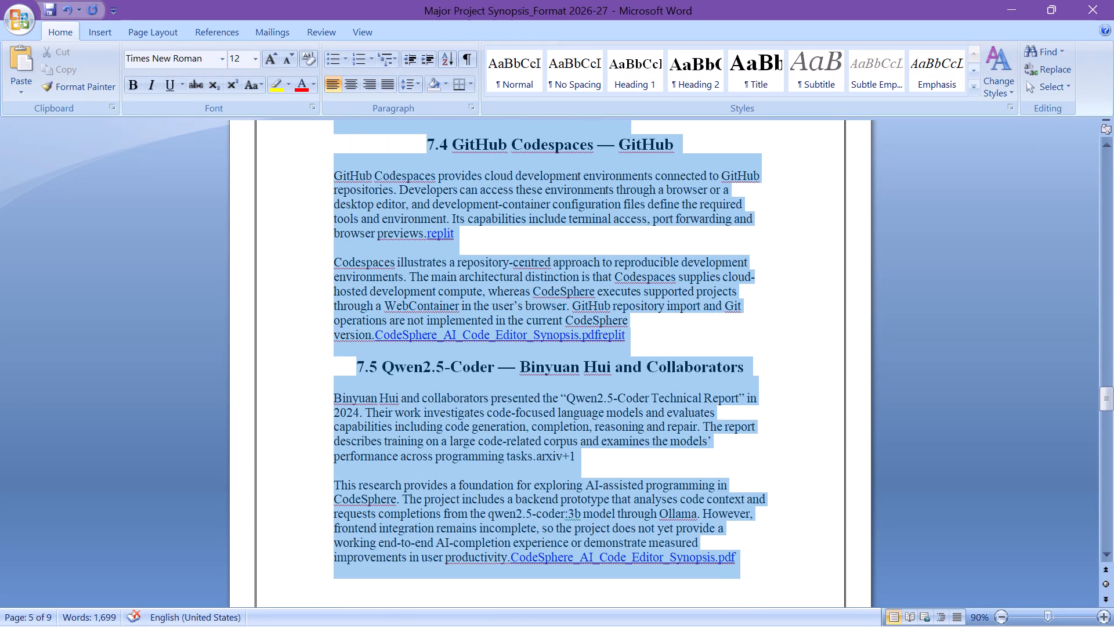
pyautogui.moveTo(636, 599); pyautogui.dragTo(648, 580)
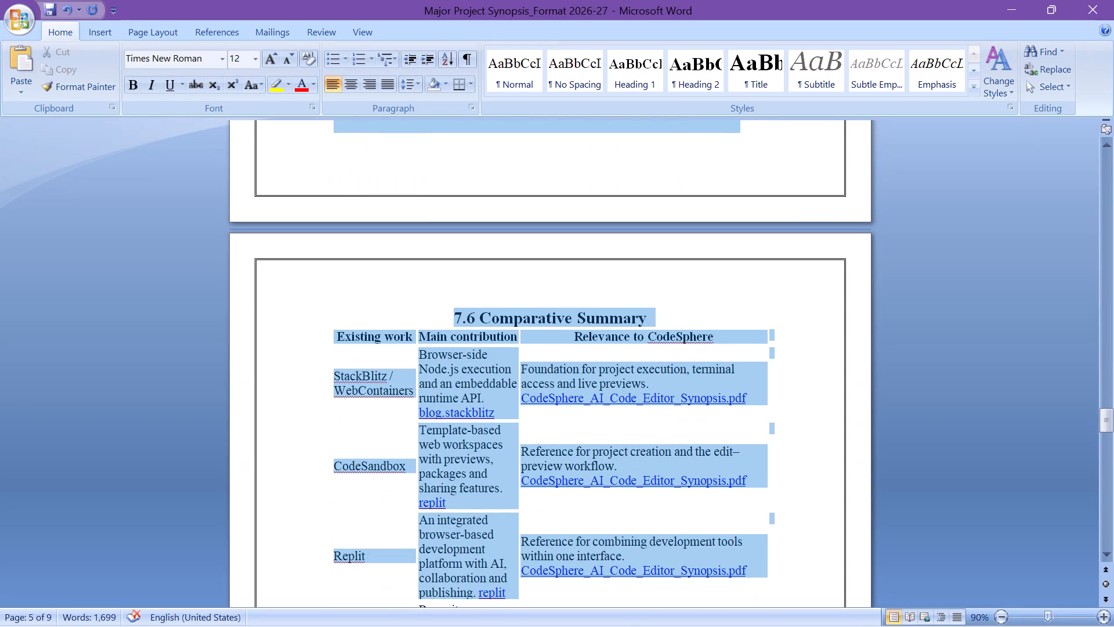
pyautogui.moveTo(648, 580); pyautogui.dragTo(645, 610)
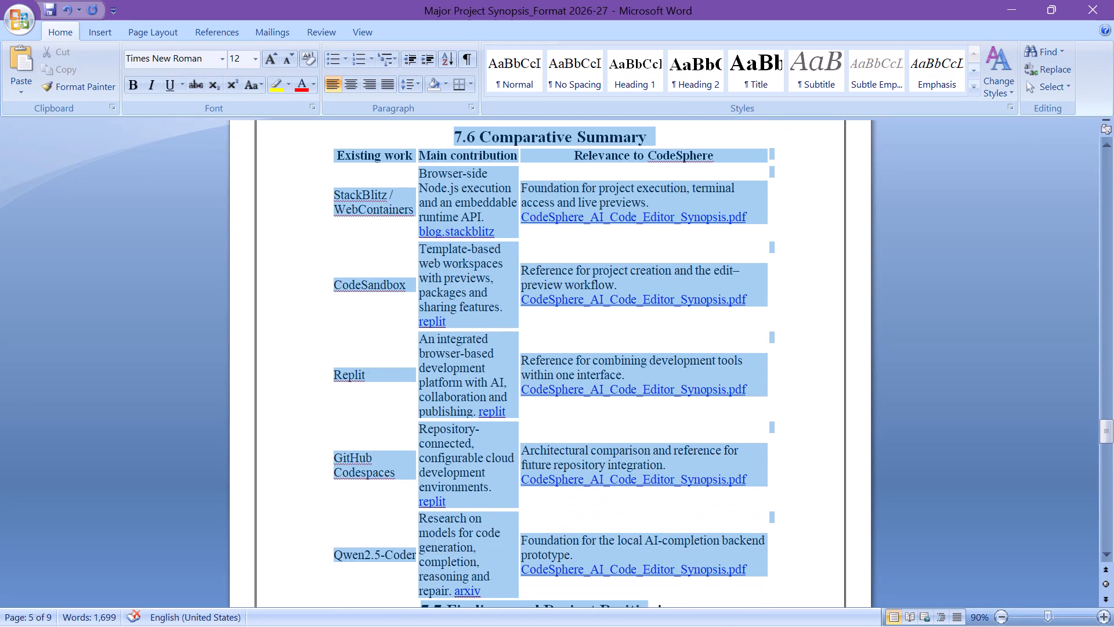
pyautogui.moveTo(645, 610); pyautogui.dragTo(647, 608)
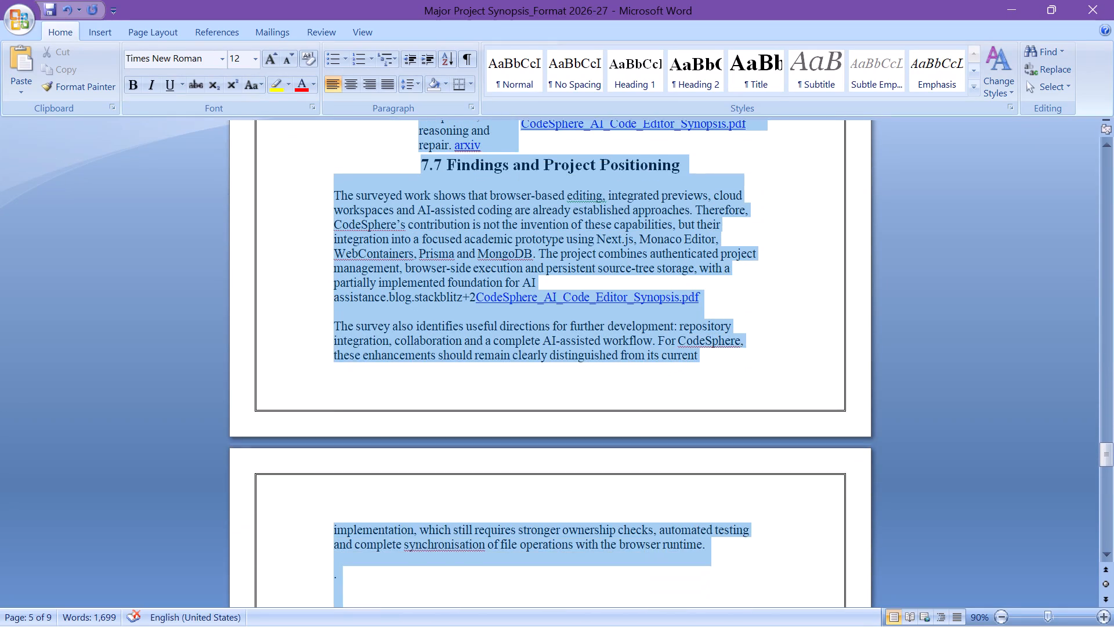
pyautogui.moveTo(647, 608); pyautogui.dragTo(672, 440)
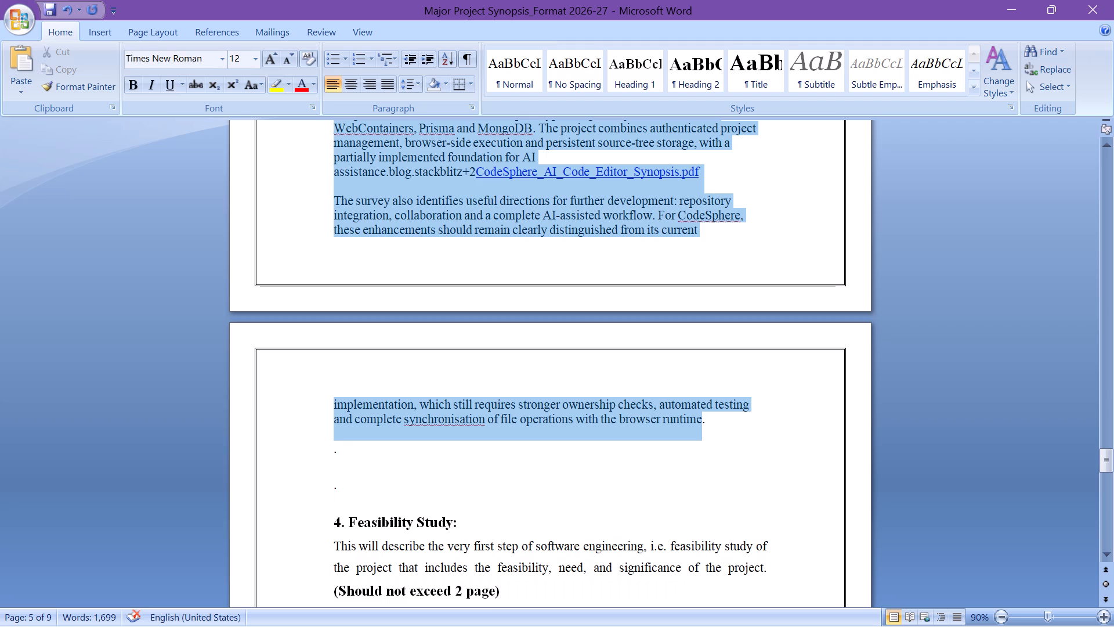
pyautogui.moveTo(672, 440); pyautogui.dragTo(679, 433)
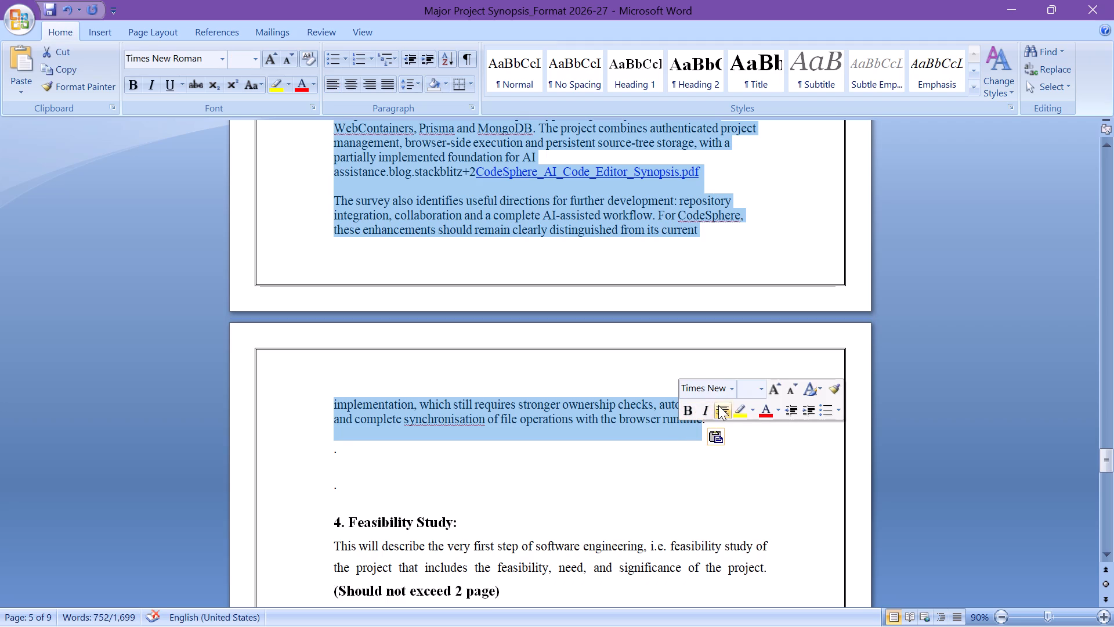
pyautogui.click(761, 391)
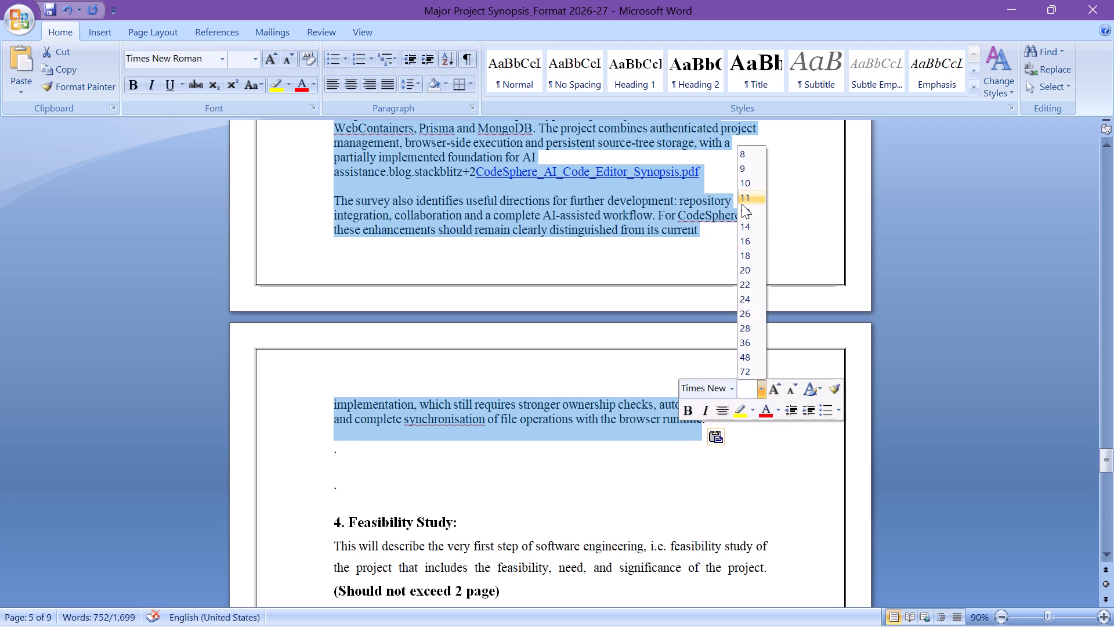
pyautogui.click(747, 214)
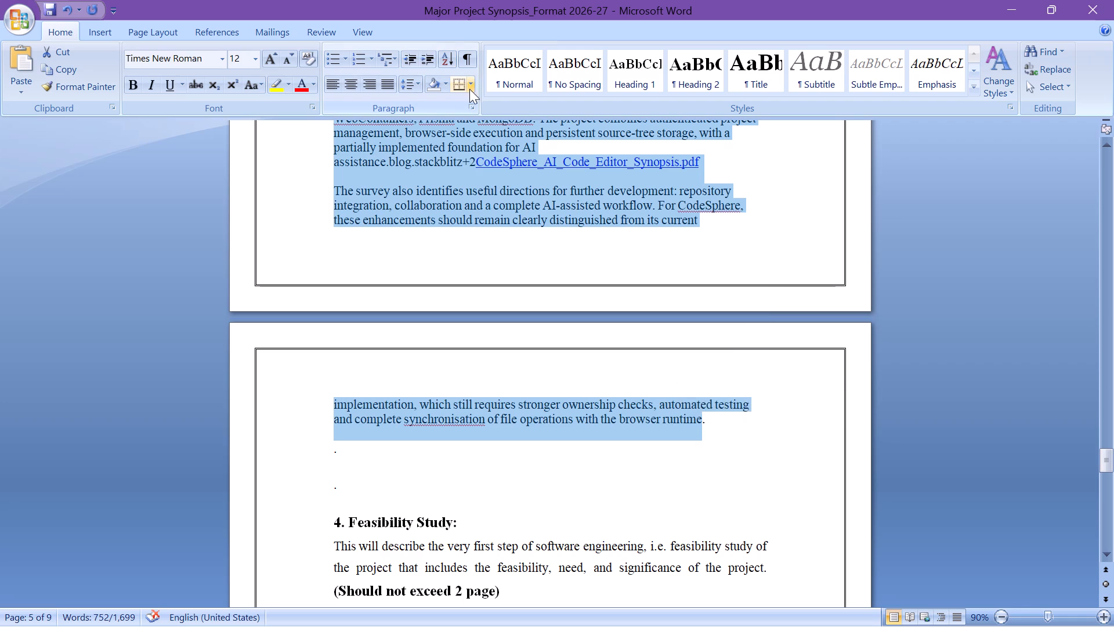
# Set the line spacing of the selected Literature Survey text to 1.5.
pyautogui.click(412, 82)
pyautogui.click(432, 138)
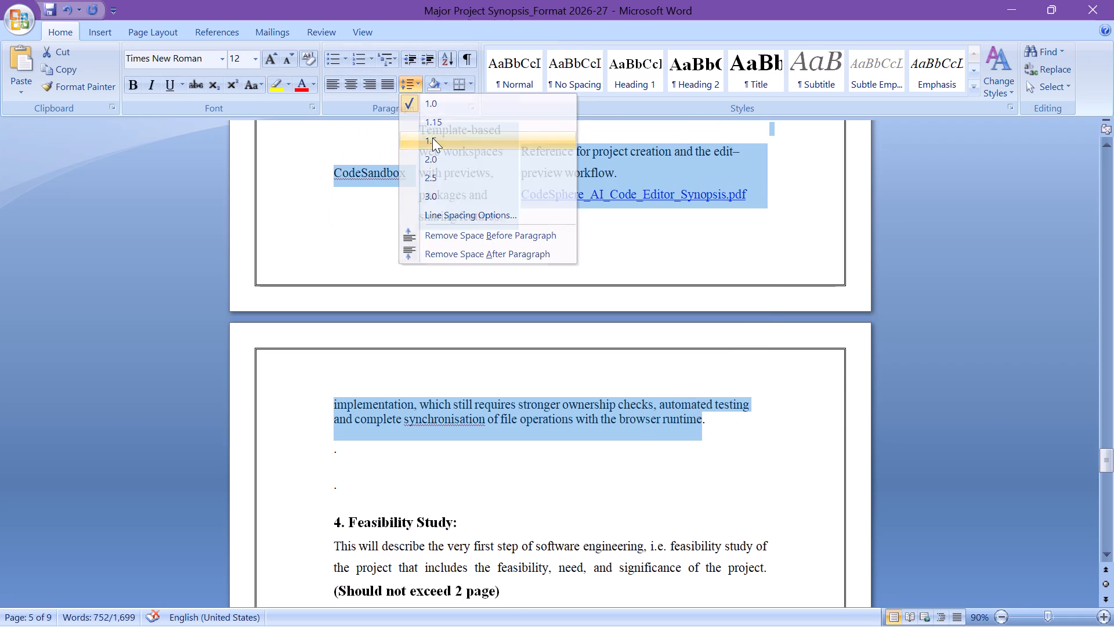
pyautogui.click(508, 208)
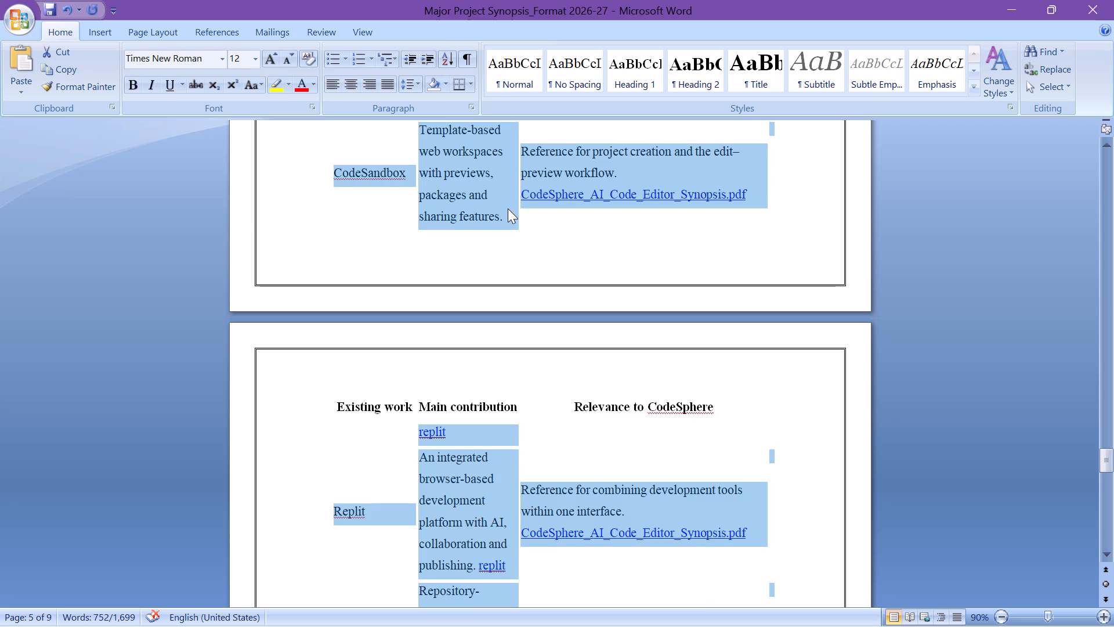
# Review the reformatted Literature Survey against the preceding Project Objective section, from the comparative summary table back to the section heading.
pyautogui.scroll(1, 509, 235)
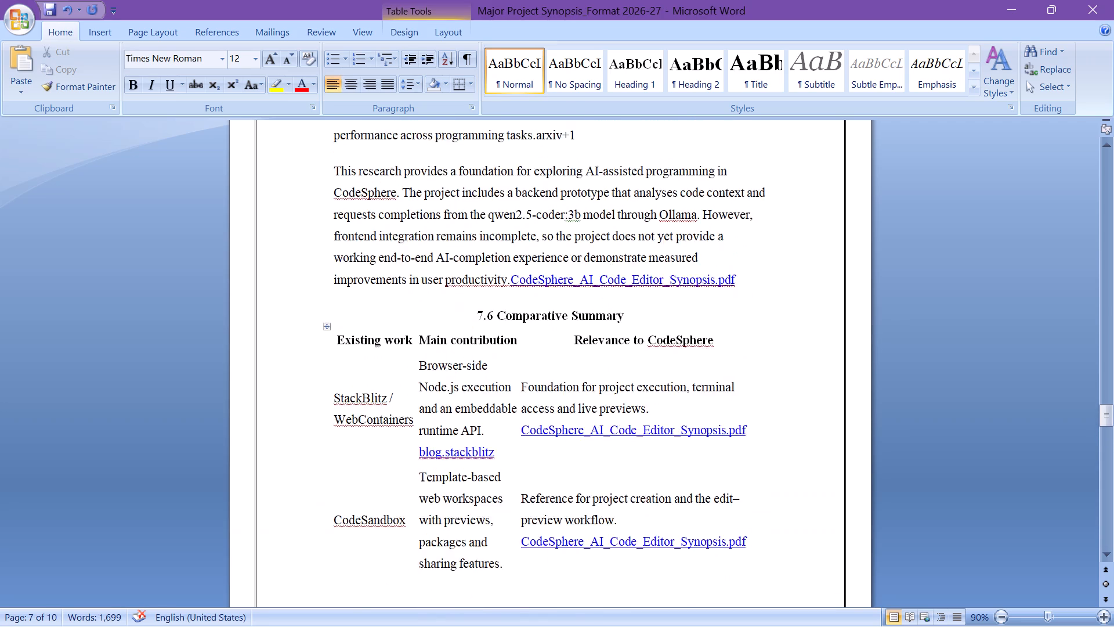
pyautogui.scroll(2, 509, 235)
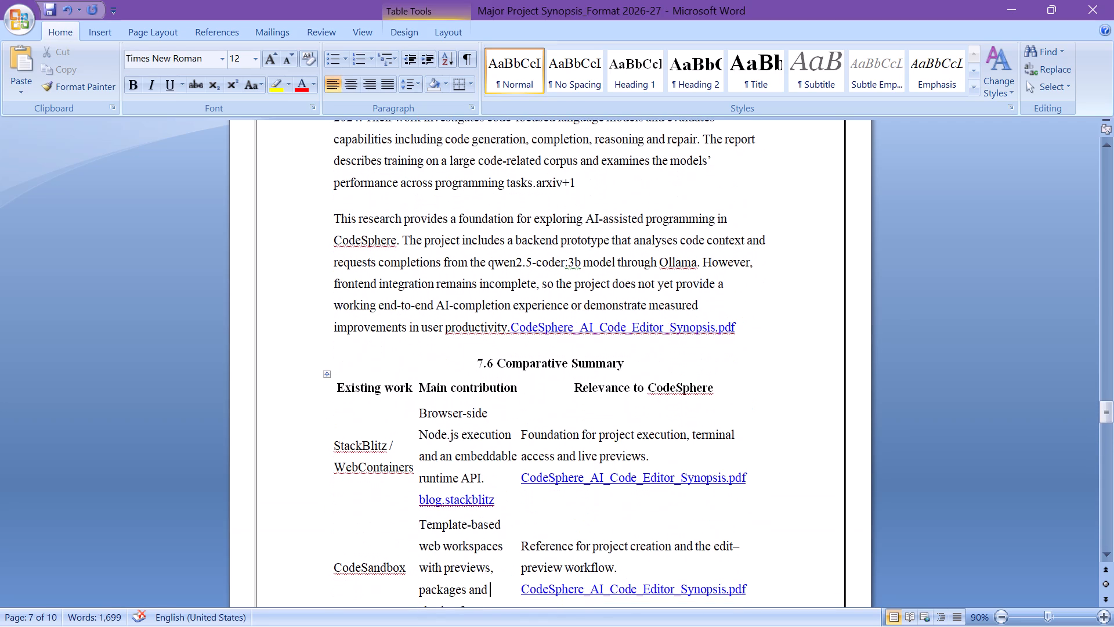
pyautogui.scroll(5, 509, 235)
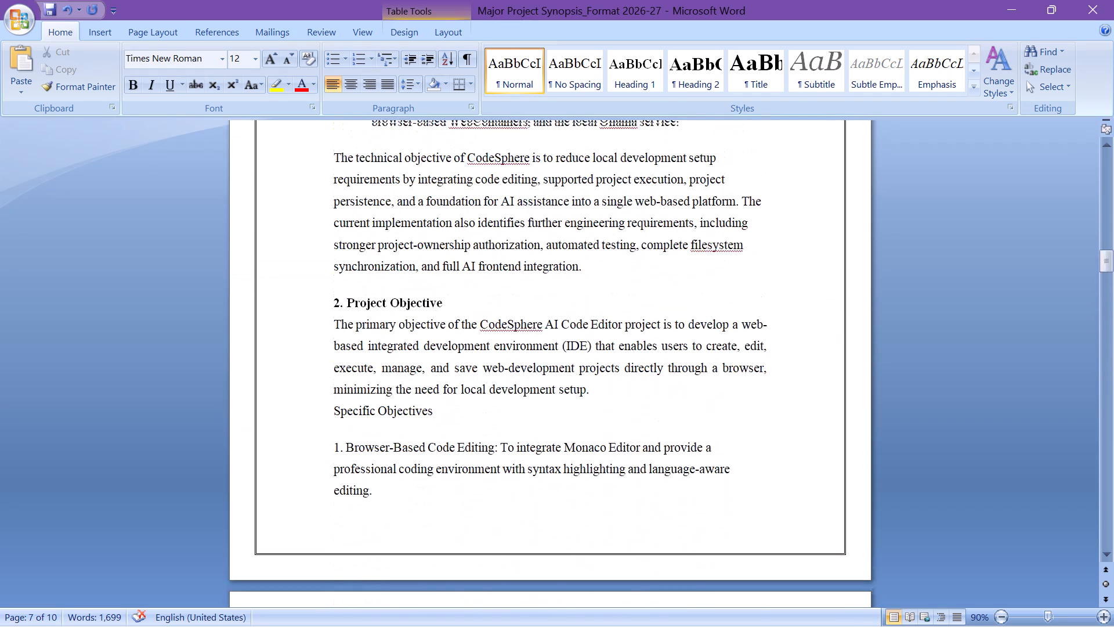
pyautogui.scroll(2, 509, 235)
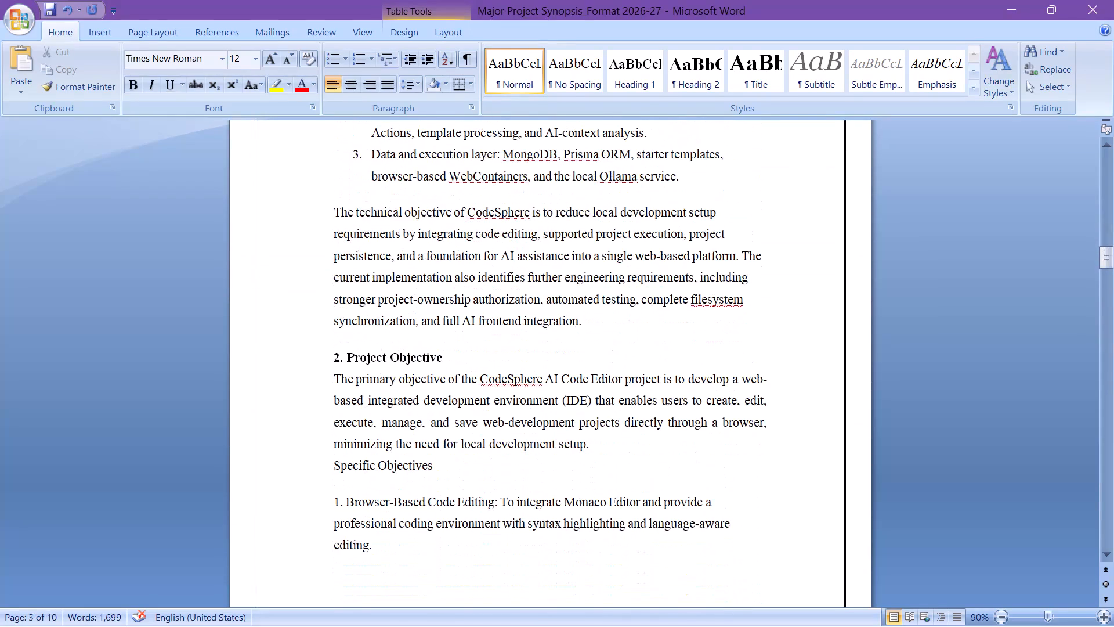
pyautogui.scroll(1, 509, 235)
pyautogui.scroll(-1, 509, 235)
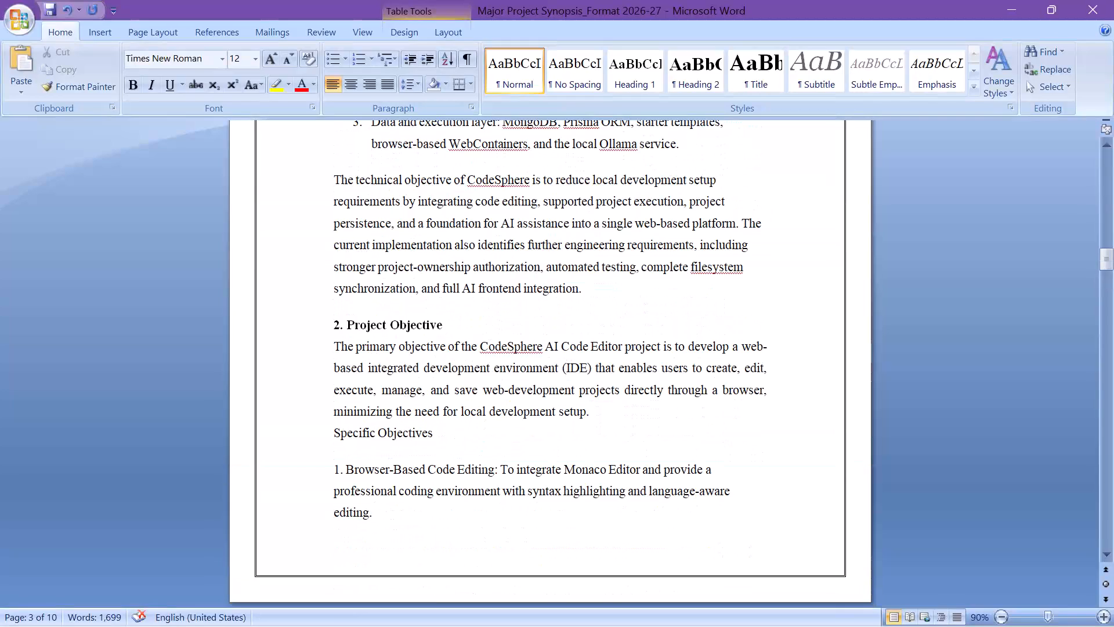
pyautogui.scroll(1, 509, 235)
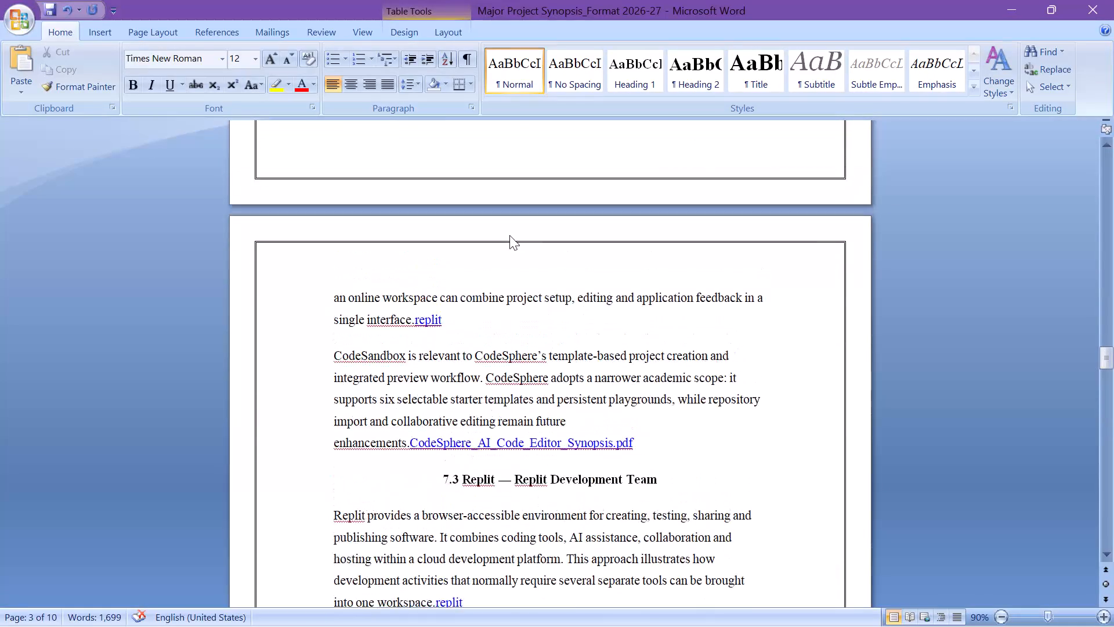
pyautogui.scroll(3, 509, 235)
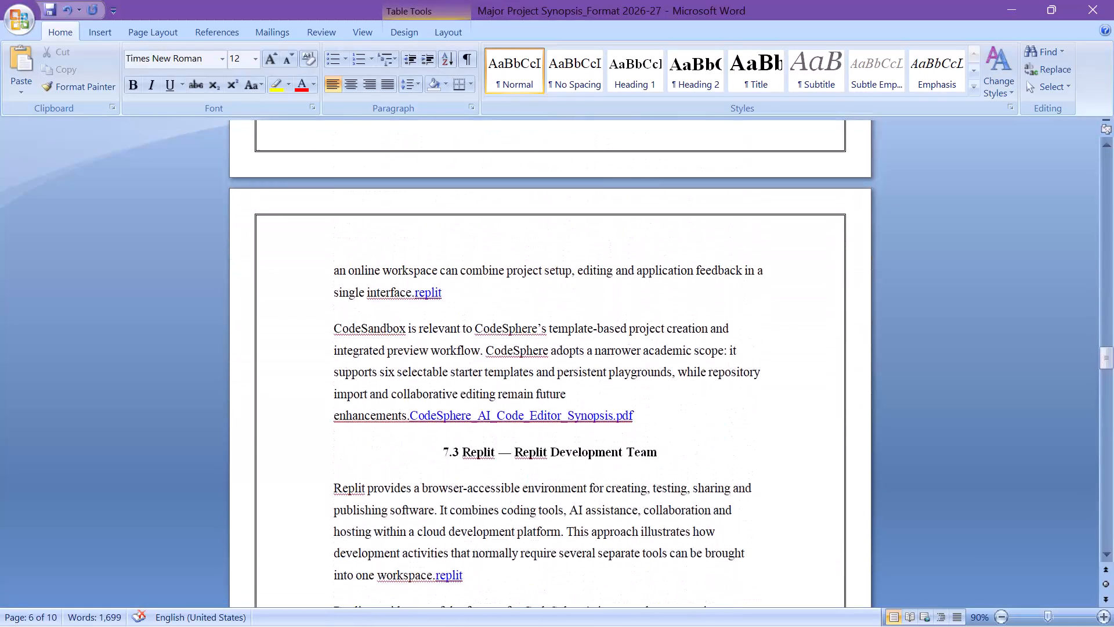
pyautogui.scroll(2, 509, 235)
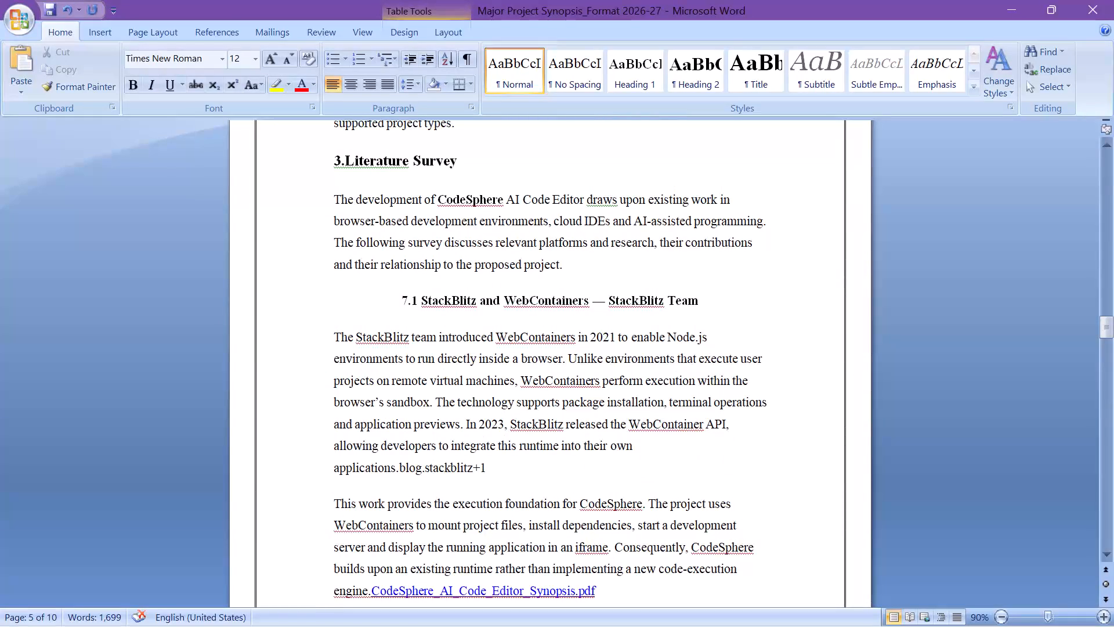
# Undo the line spacing, the font size change and the pasting of the generated survey in the Literature Survey section.
pyautogui.click(63, 12)
pyautogui.click(63, 12)
pyautogui.click(63, 12)
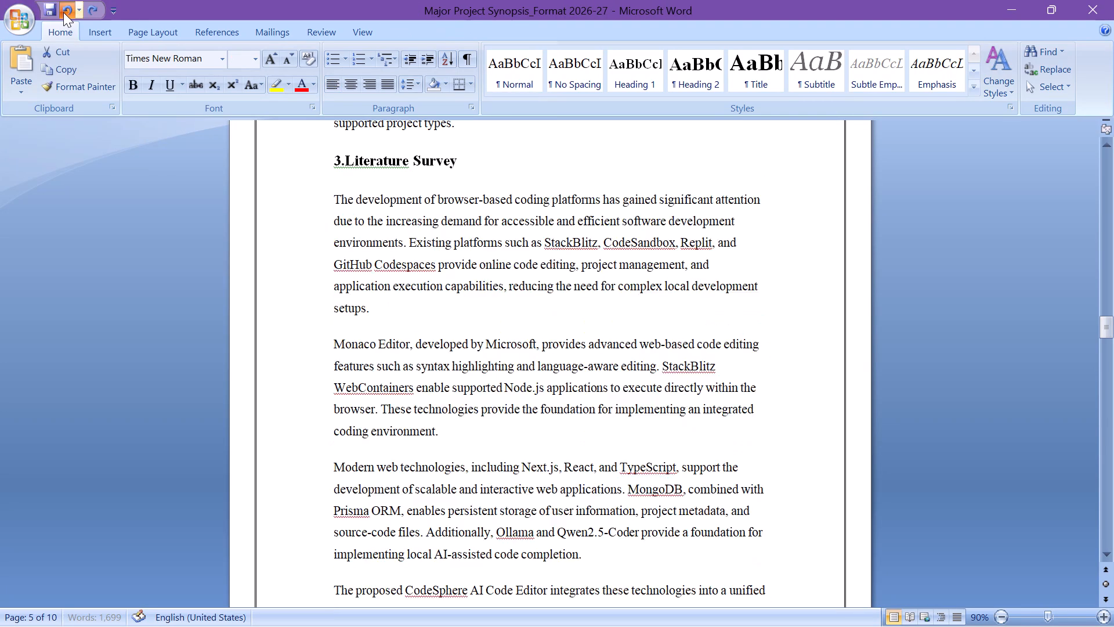
pyautogui.click(772, 256)
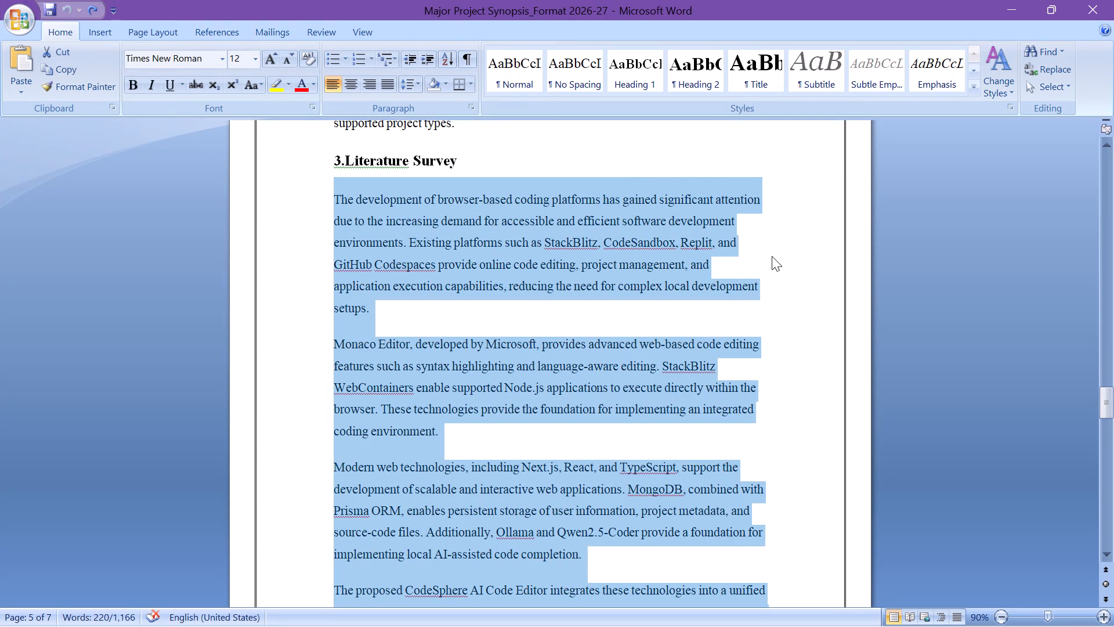
# Copy the guidance text under 4. Feasibility Study, including the note (Should not exceed 2 page).
pyautogui.scroll(-1, 621, 333)
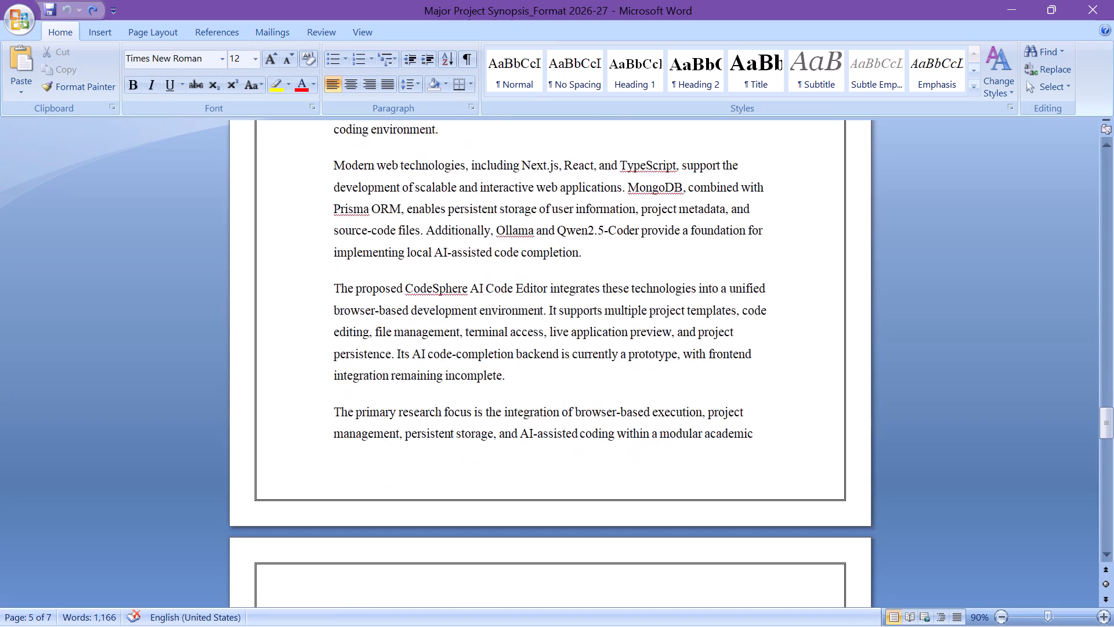
pyautogui.scroll(-3, 621, 333)
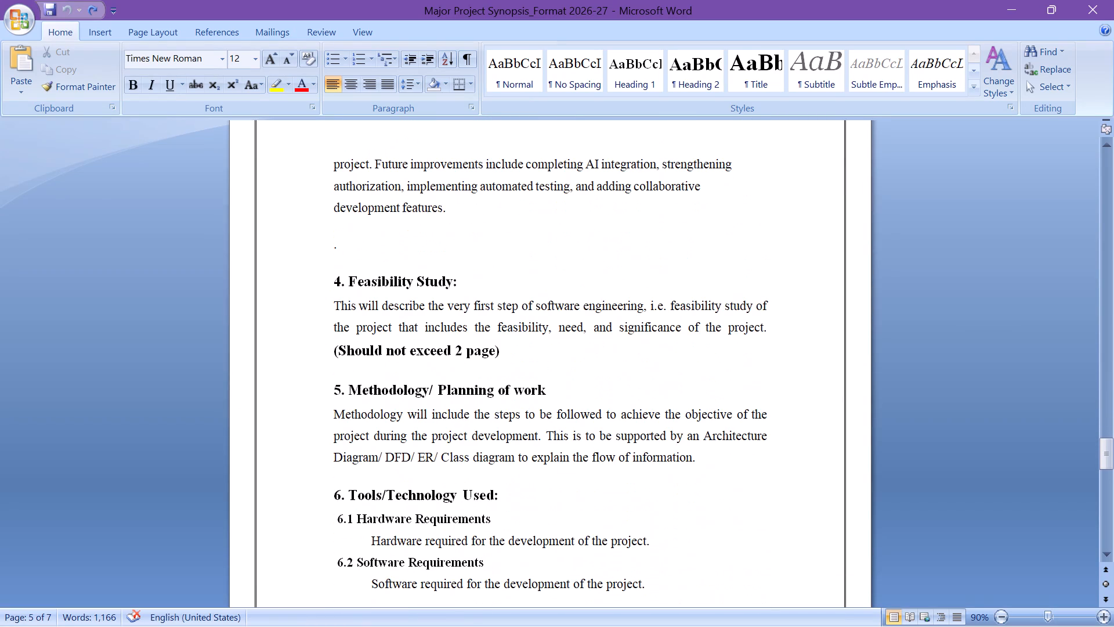
pyautogui.scroll(-1, 621, 333)
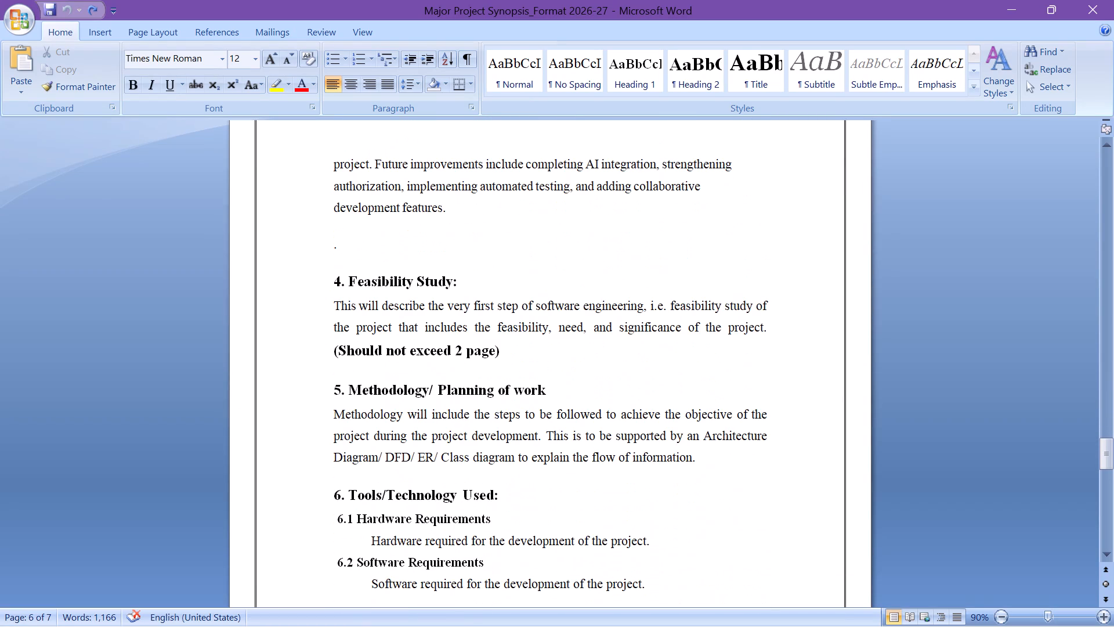
pyautogui.click(512, 357)
pyautogui.moveTo(512, 357); pyautogui.dragTo(328, 305)
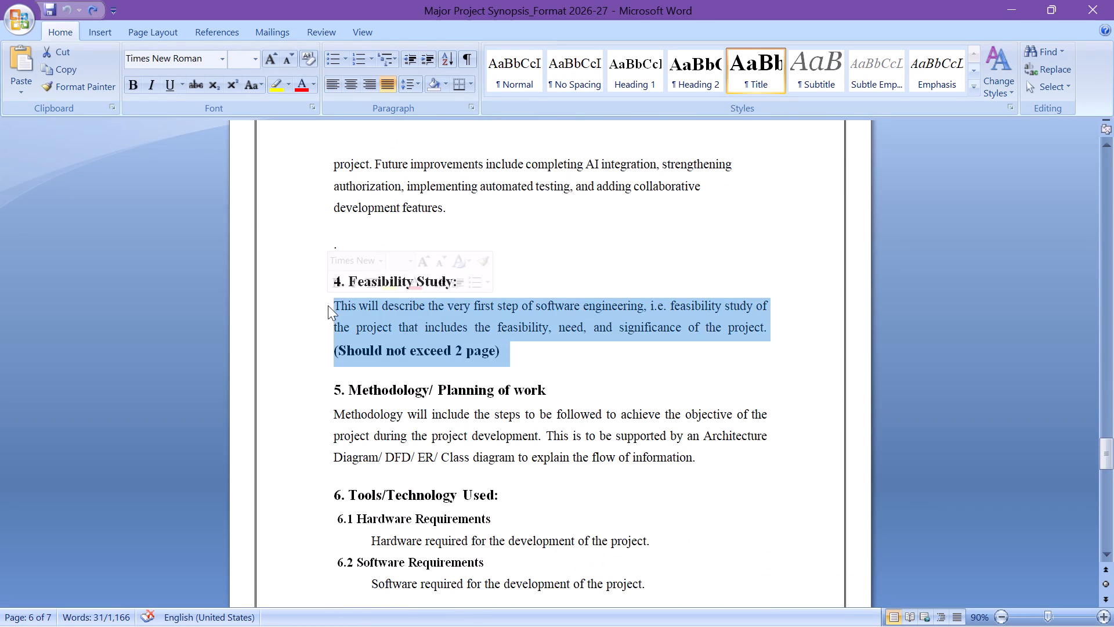
pyautogui.hotkey('ctrl', 'c')
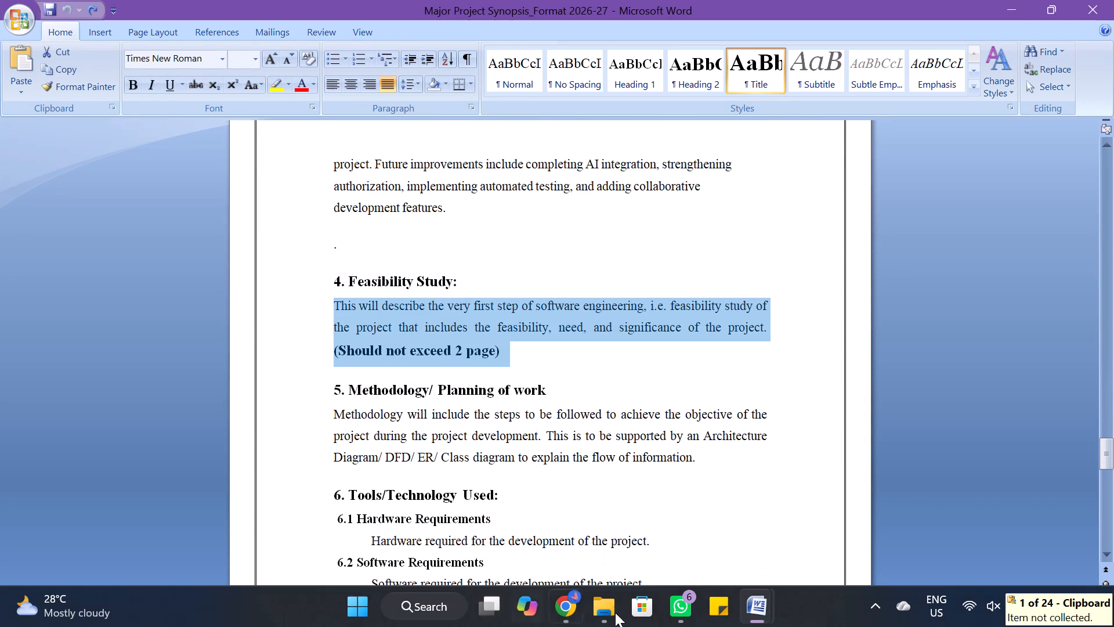
pyautogui.click(569, 608)
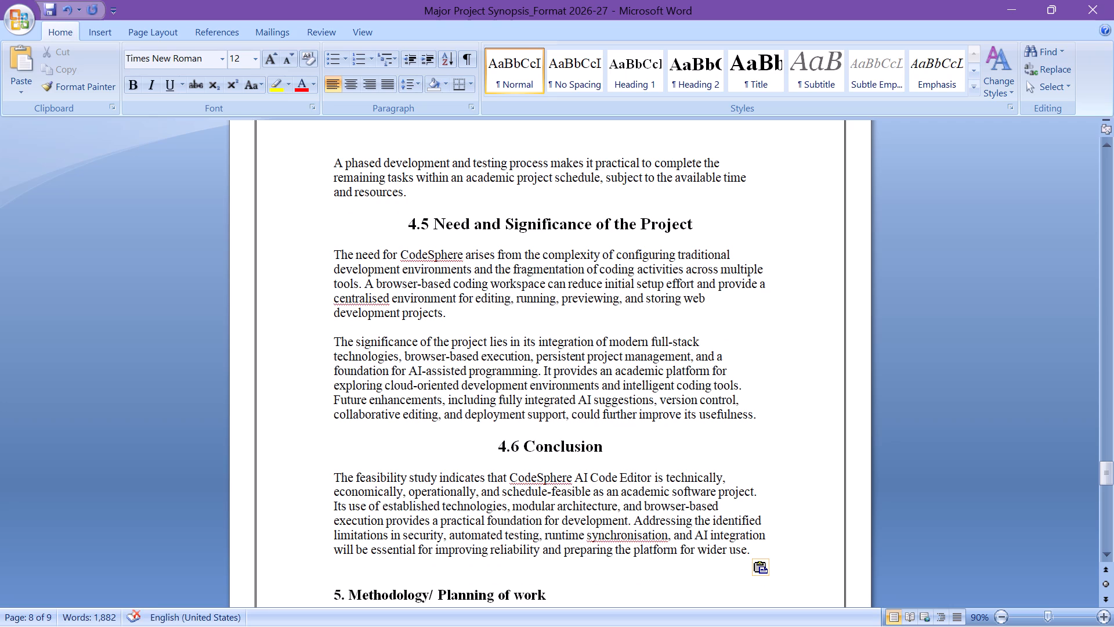
# Set the whole pasted Feasibility Study text to font size 12 and widen its line spacing to match the preceding section.
pyautogui.moveTo(352, 581); pyautogui.dragTo(309, 187)
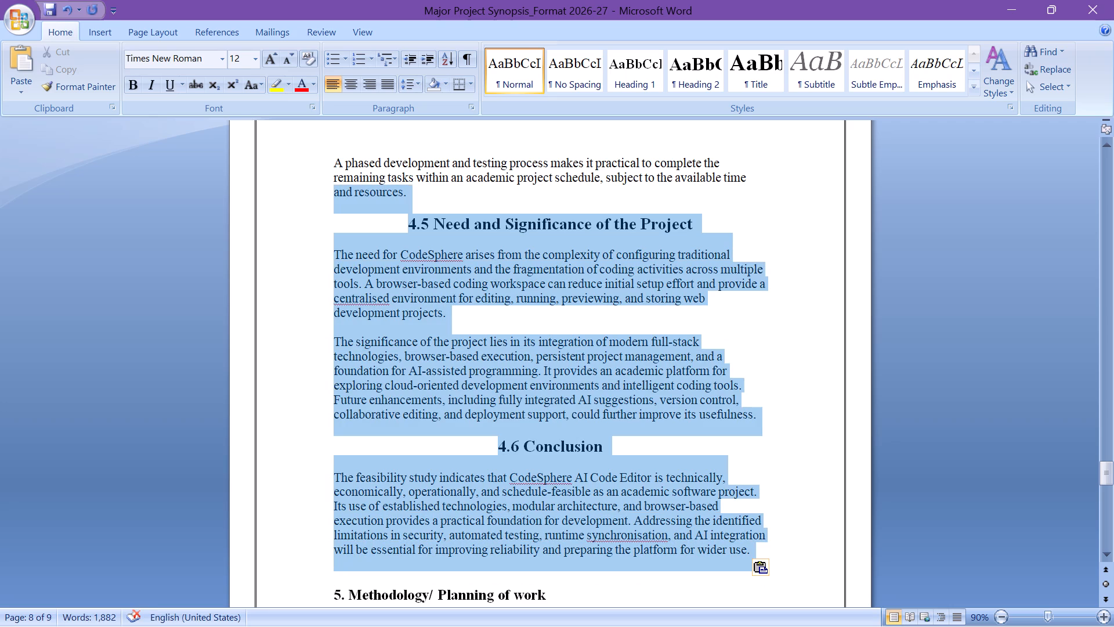
pyautogui.moveTo(309, 187); pyautogui.dragTo(317, 151)
pyautogui.scroll(3, 317, 151)
pyautogui.hscroll(2, 317, 151)
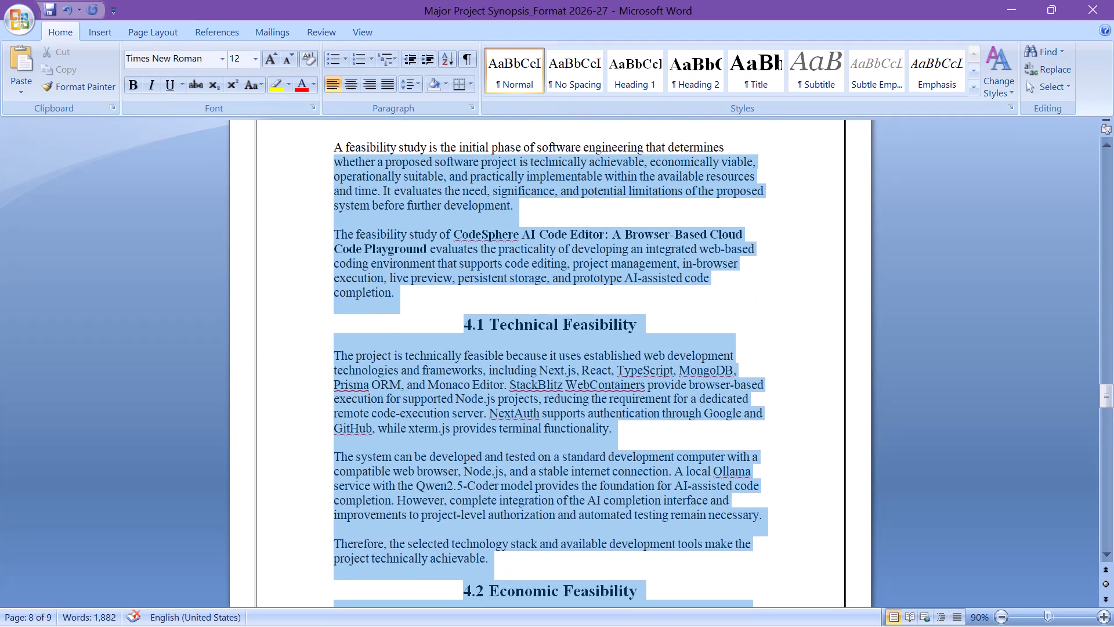
pyautogui.hscroll(1, 317, 151)
pyautogui.moveTo(317, 151); pyautogui.dragTo(317, 184)
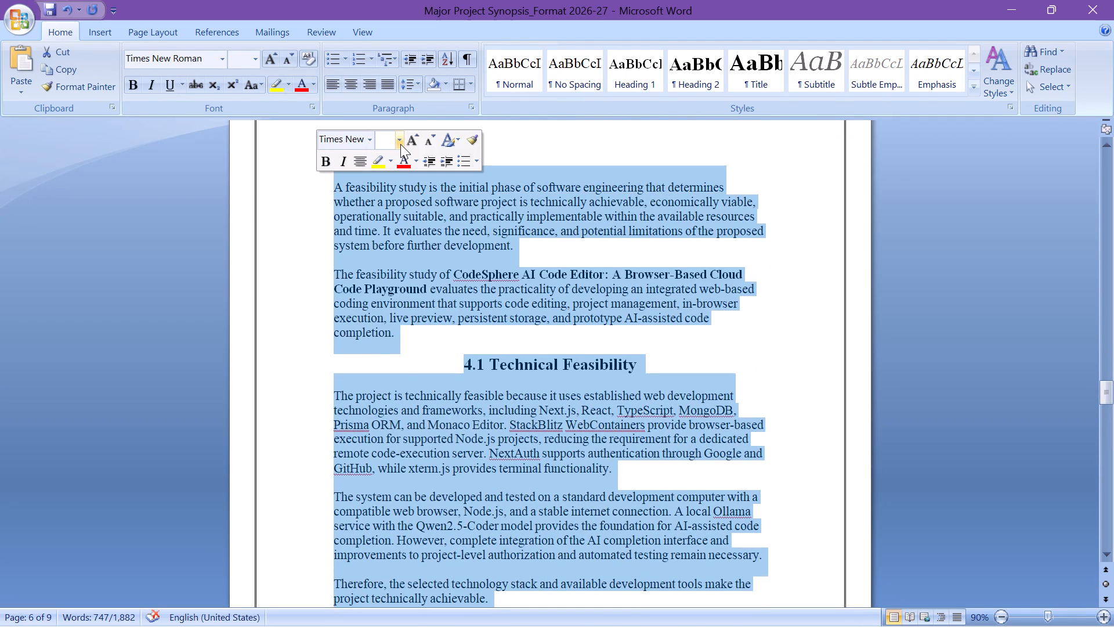
pyautogui.click(400, 144)
pyautogui.click(389, 211)
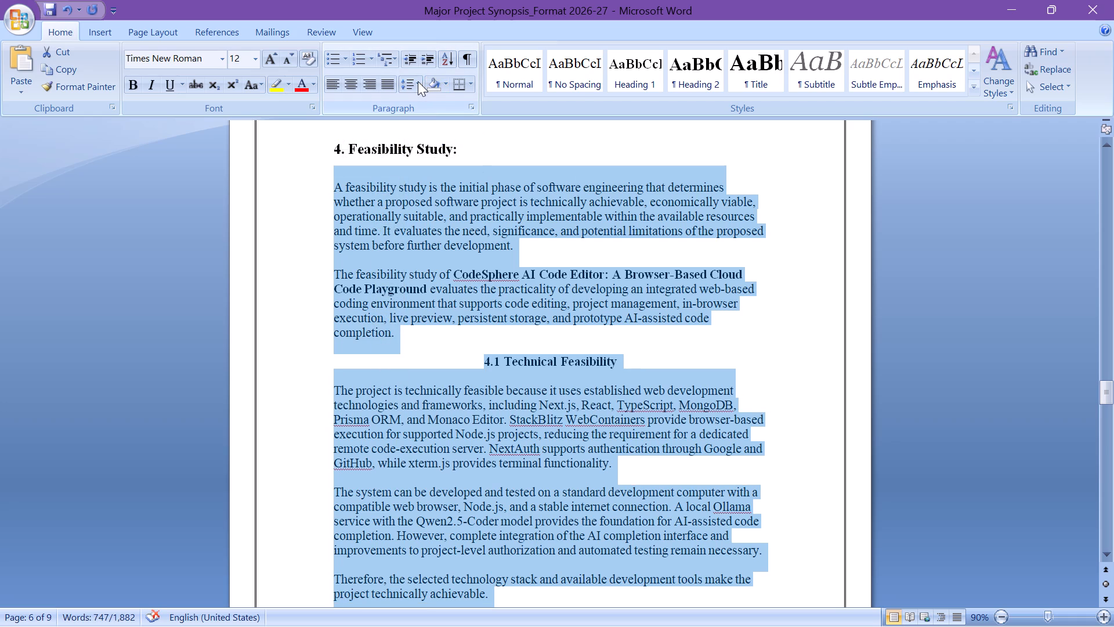
pyautogui.click(418, 81)
pyautogui.click(442, 143)
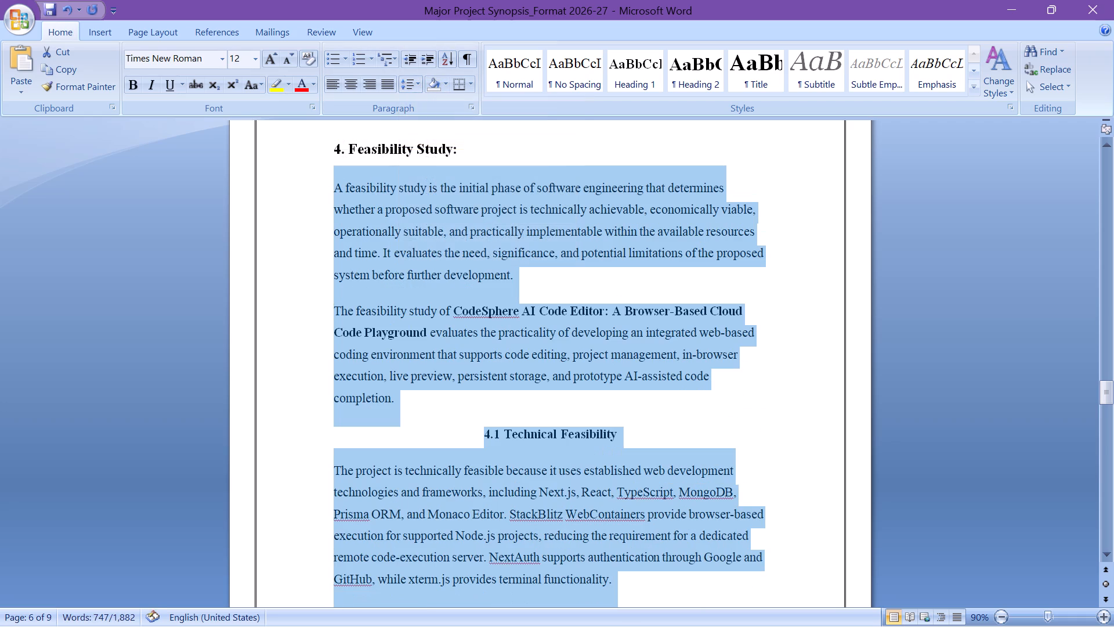
pyautogui.click(469, 160)
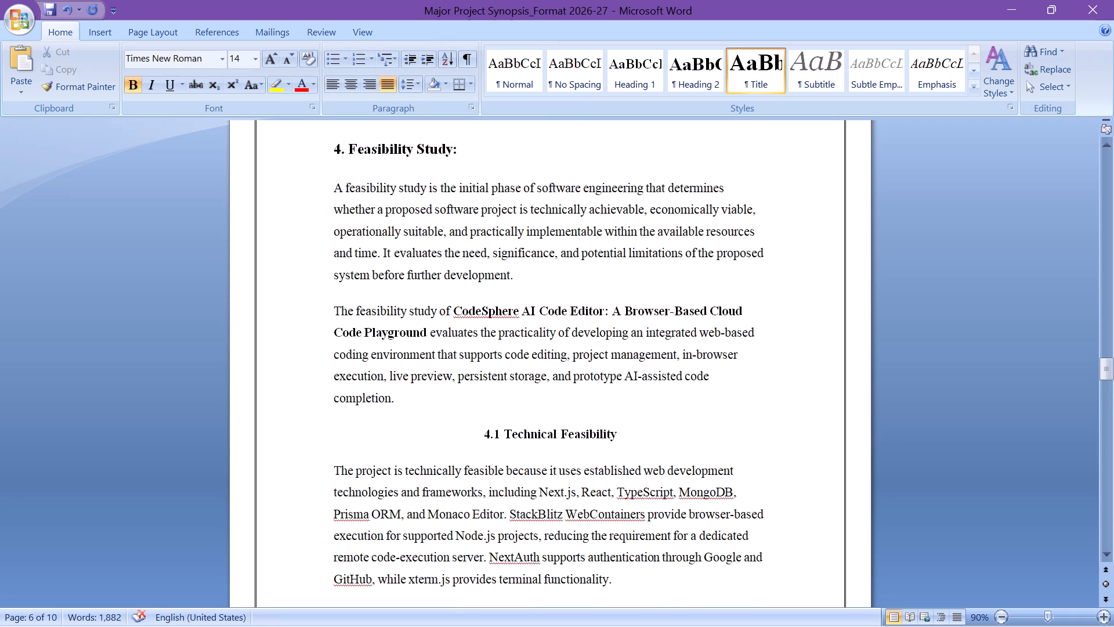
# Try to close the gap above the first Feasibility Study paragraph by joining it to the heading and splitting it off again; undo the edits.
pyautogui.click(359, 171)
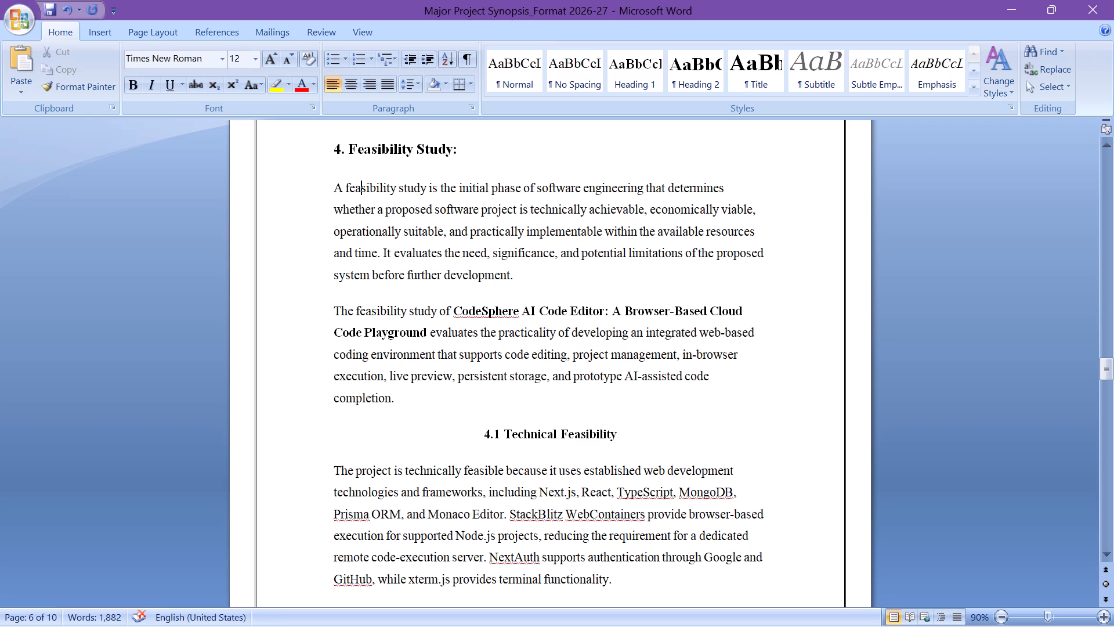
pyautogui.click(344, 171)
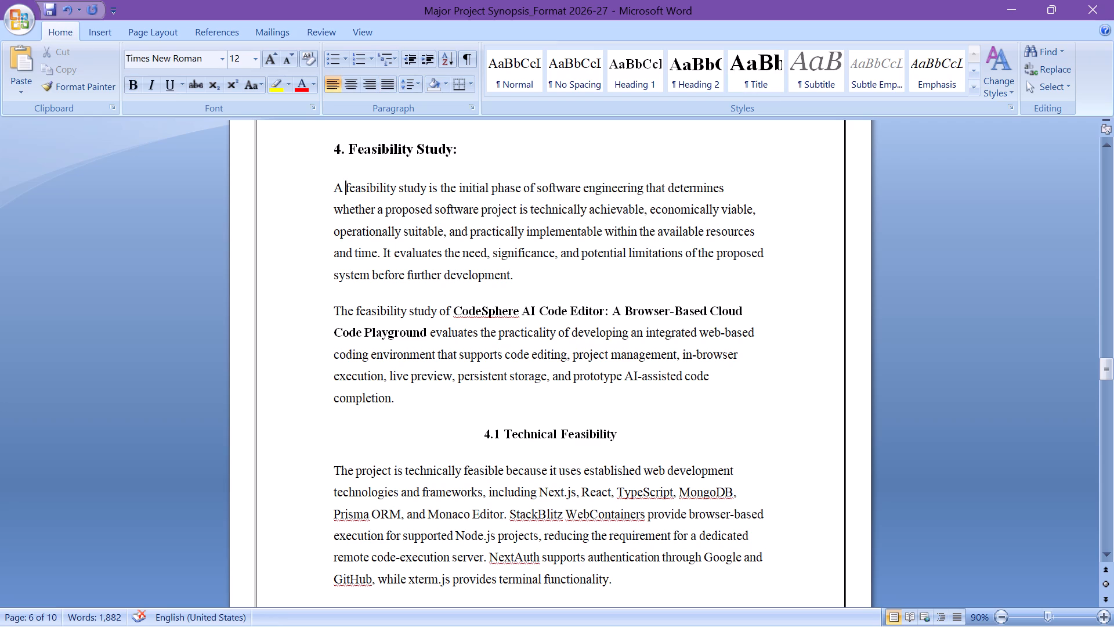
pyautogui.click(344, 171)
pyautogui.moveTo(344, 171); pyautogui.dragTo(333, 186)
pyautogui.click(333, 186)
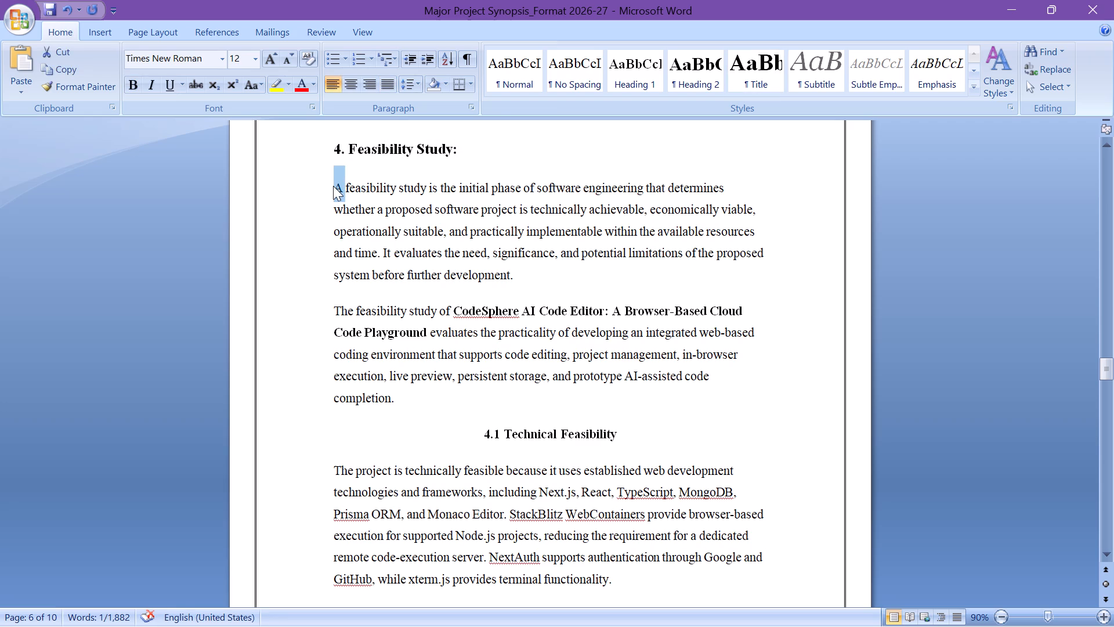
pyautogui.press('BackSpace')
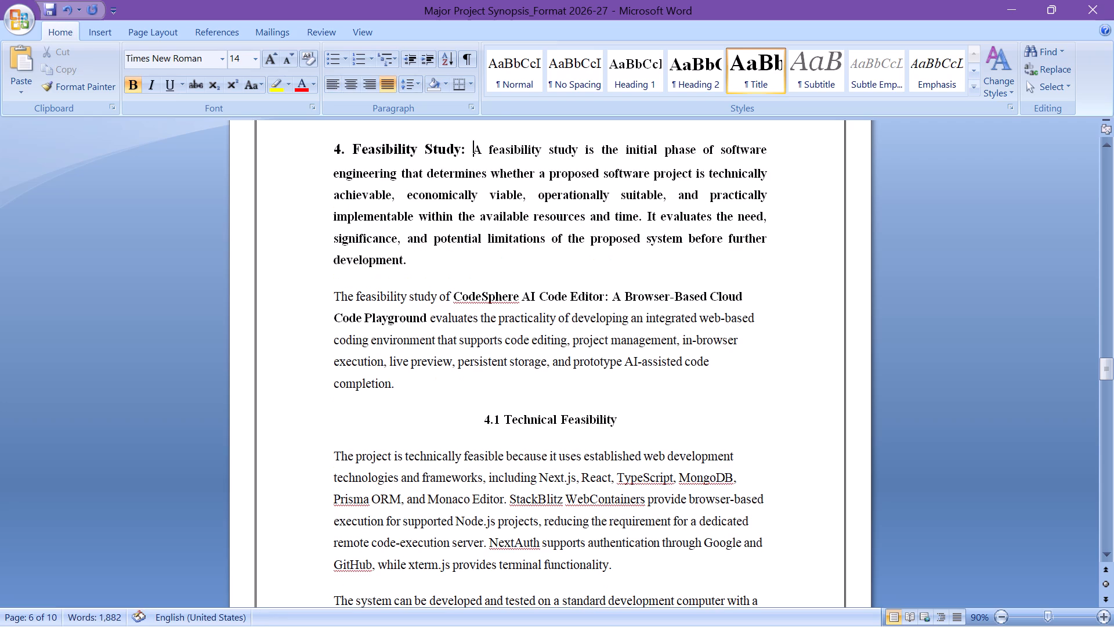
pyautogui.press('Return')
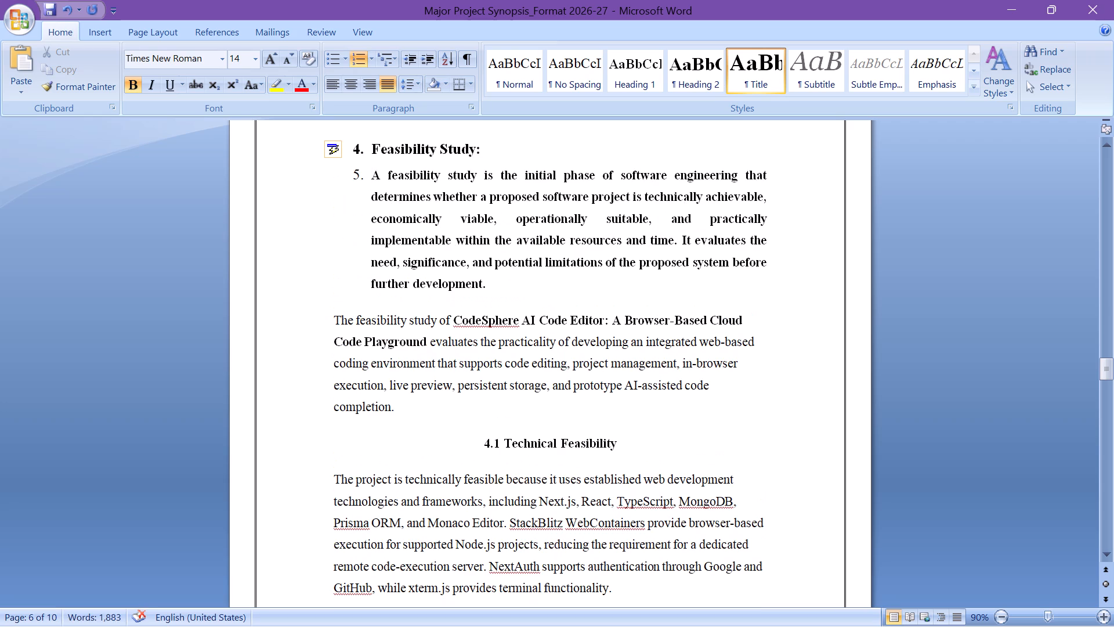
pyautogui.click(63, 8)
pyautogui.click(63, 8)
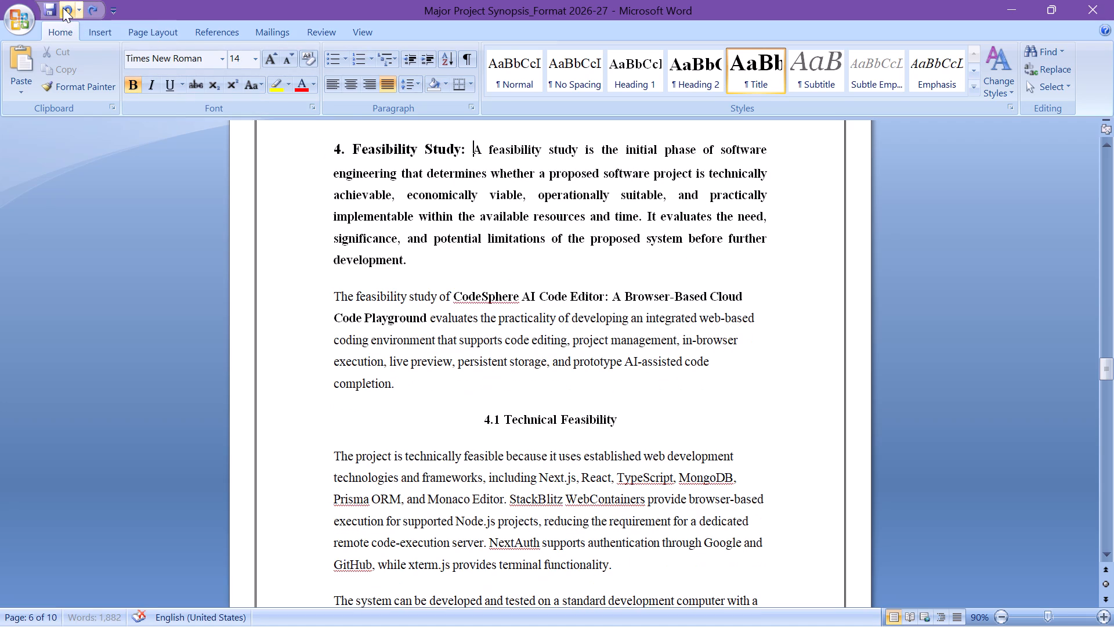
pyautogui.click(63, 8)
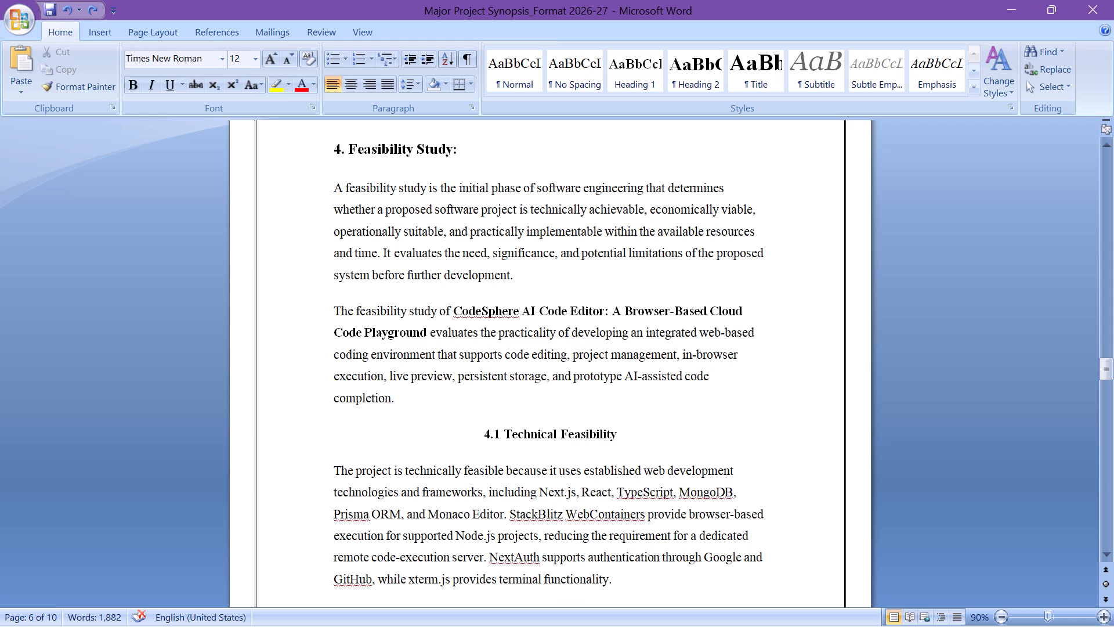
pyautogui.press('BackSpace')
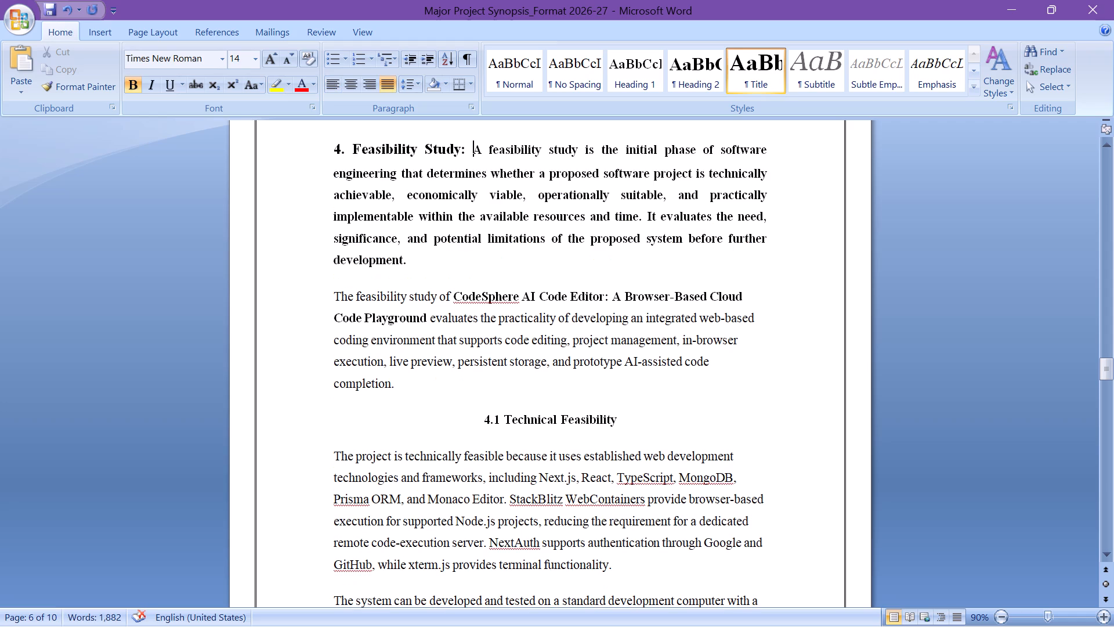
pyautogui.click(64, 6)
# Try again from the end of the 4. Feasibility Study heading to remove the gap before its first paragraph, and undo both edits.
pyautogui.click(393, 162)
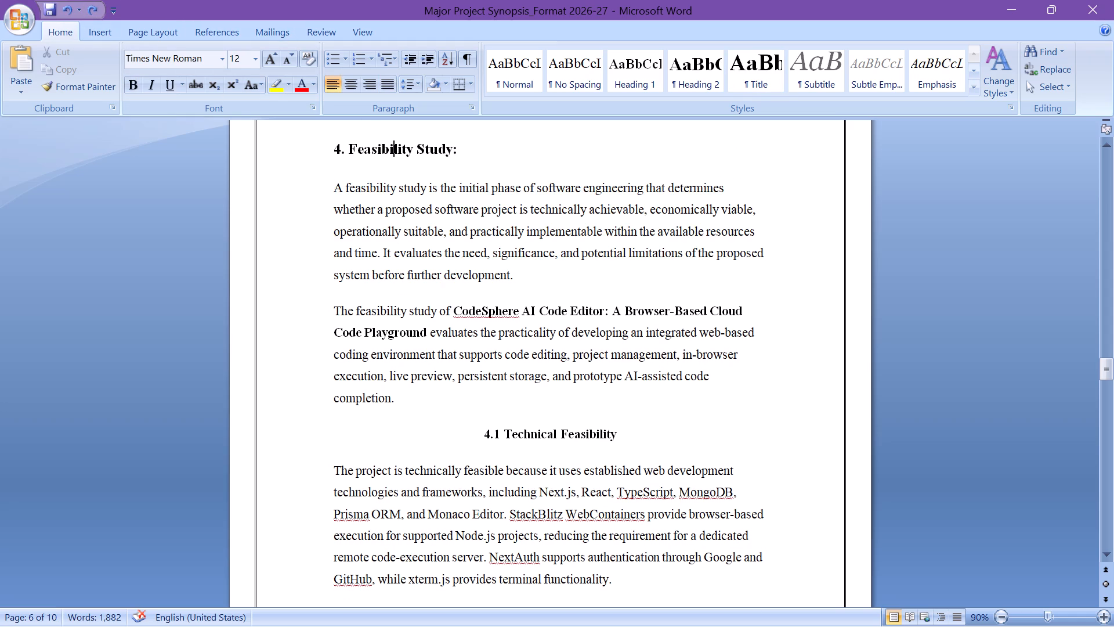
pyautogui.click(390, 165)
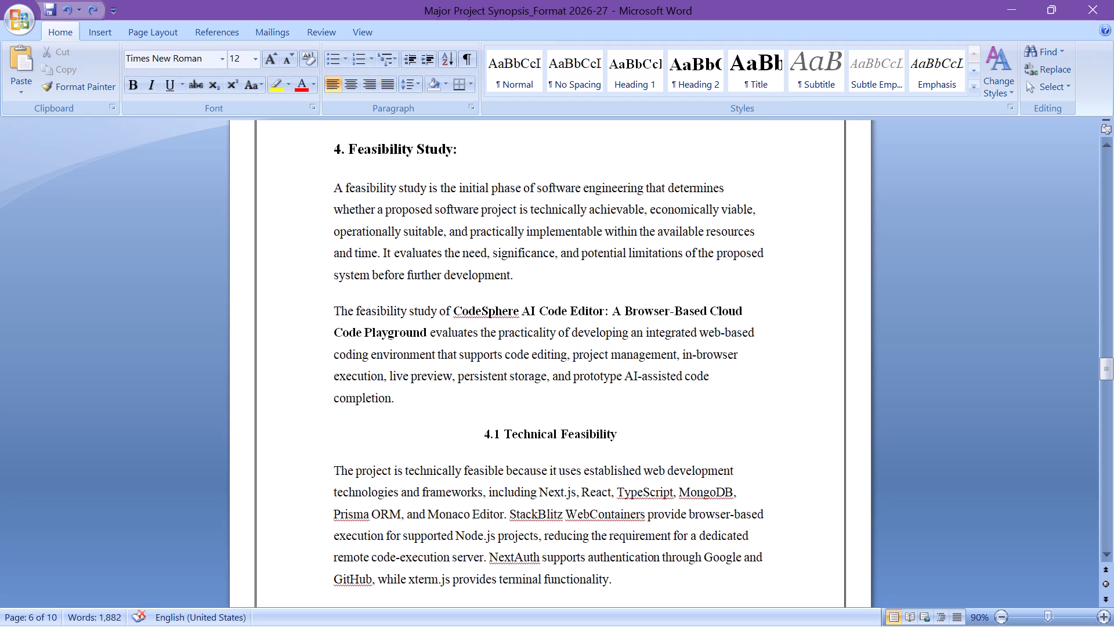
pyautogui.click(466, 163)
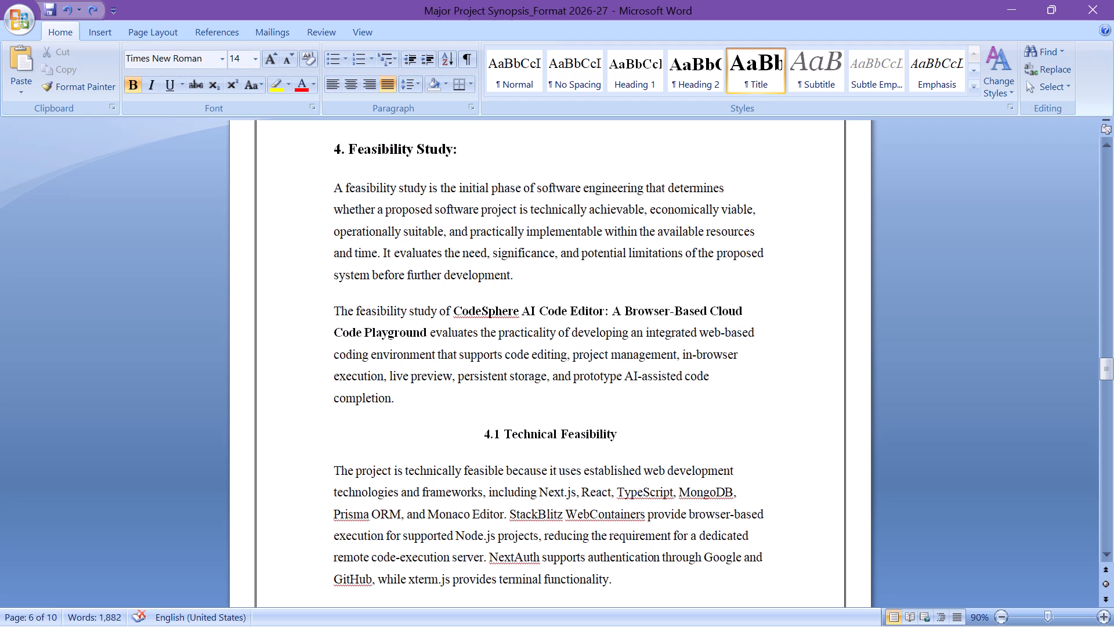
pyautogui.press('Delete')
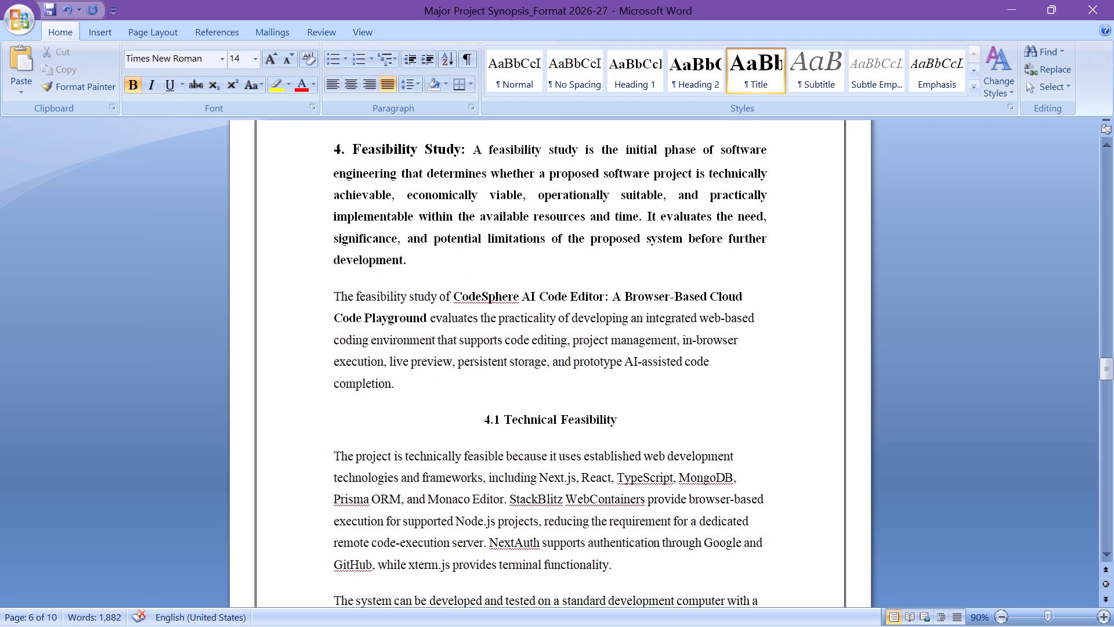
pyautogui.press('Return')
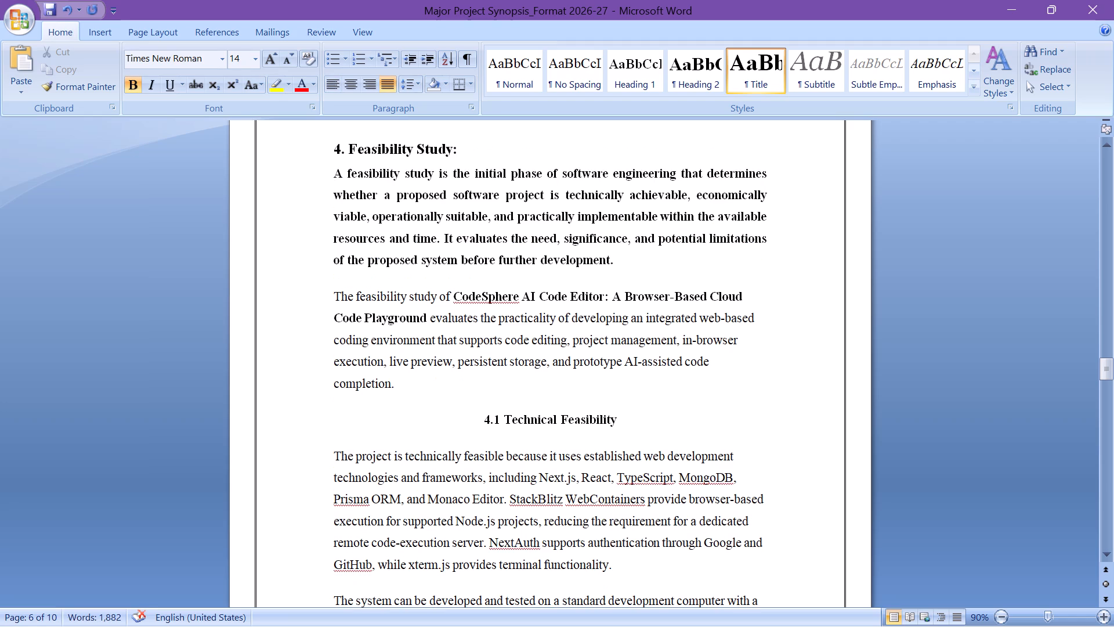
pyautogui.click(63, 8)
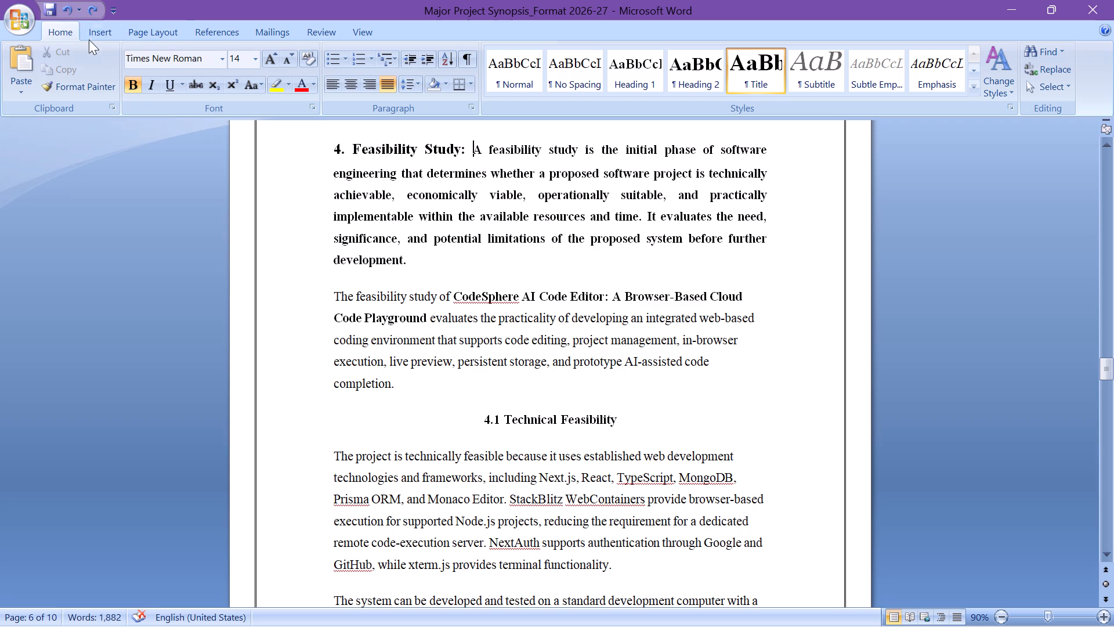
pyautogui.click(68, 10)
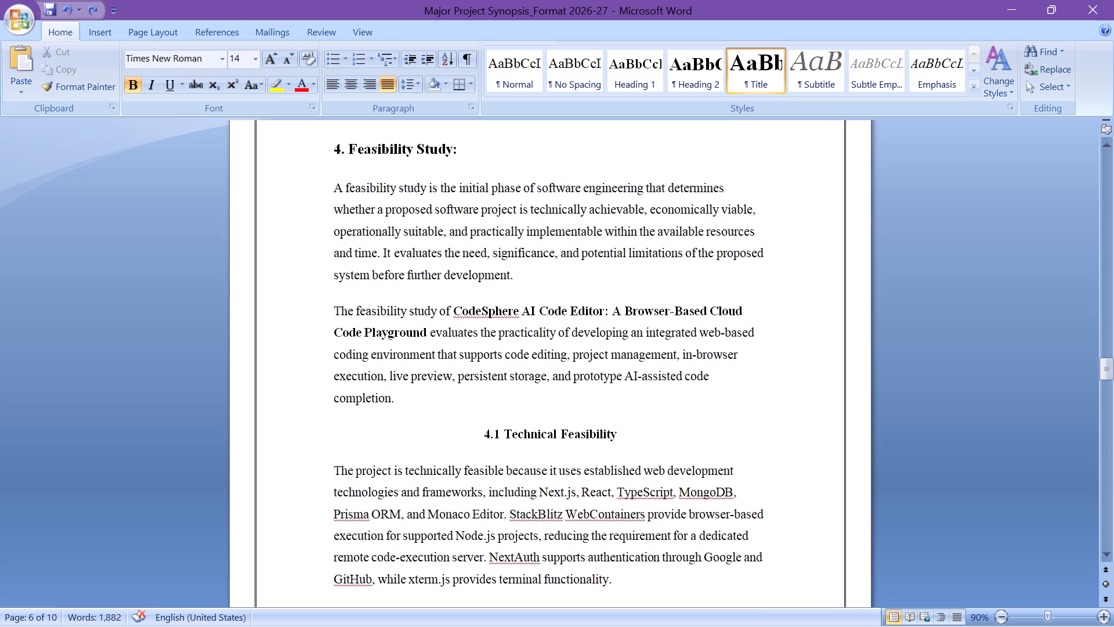
pyautogui.scroll(-1, 452, 377)
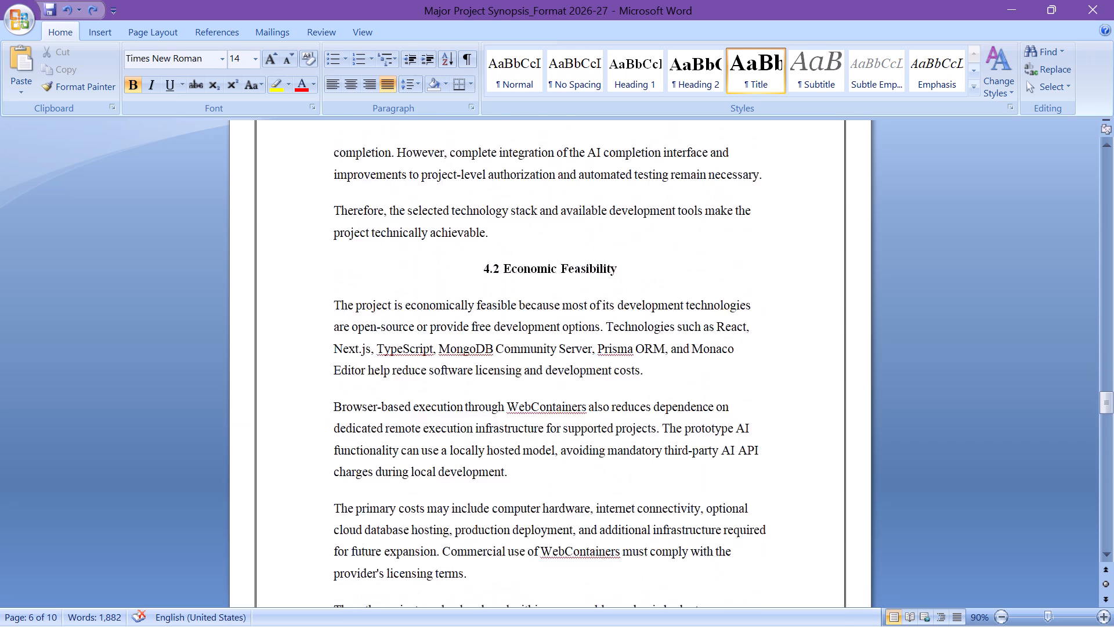
pyautogui.scroll(-2, 452, 377)
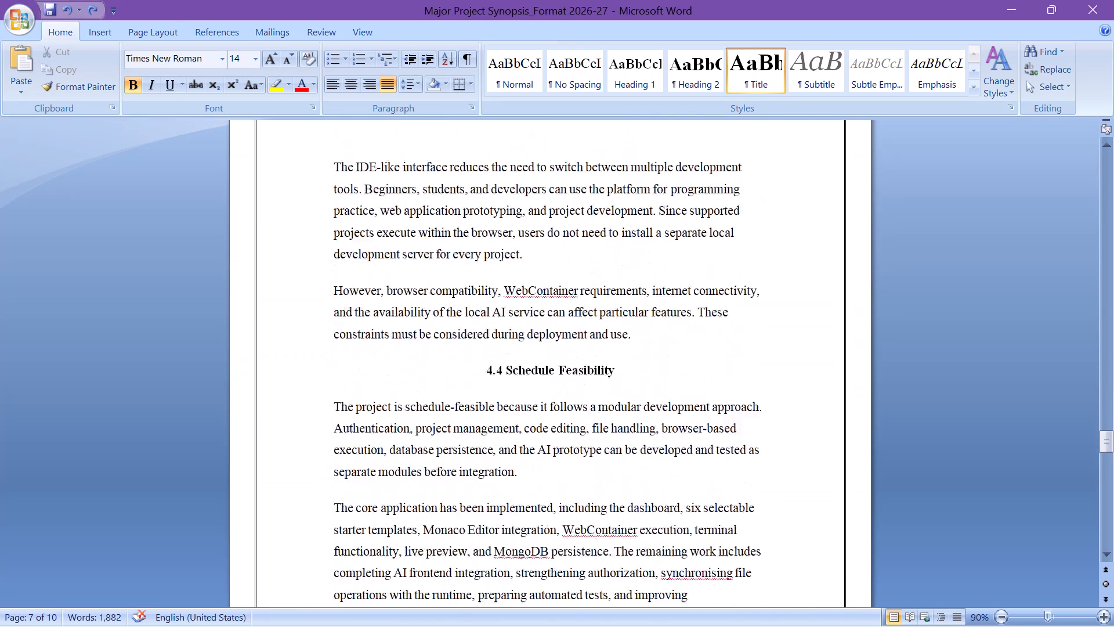
pyautogui.scroll(-2, 452, 377)
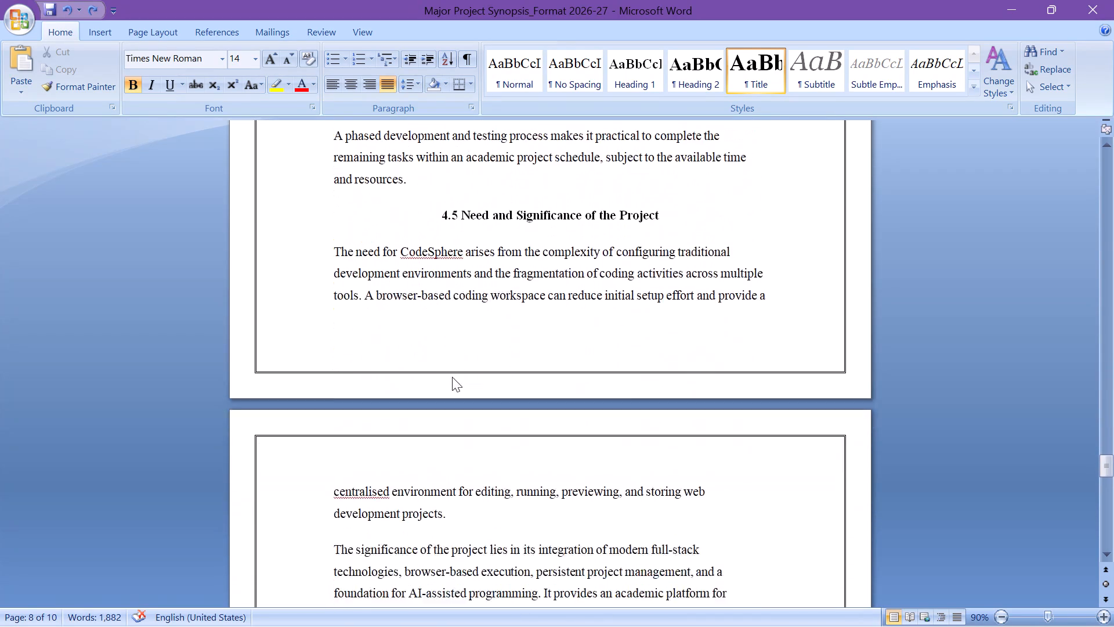
pyautogui.scroll(-2, 452, 377)
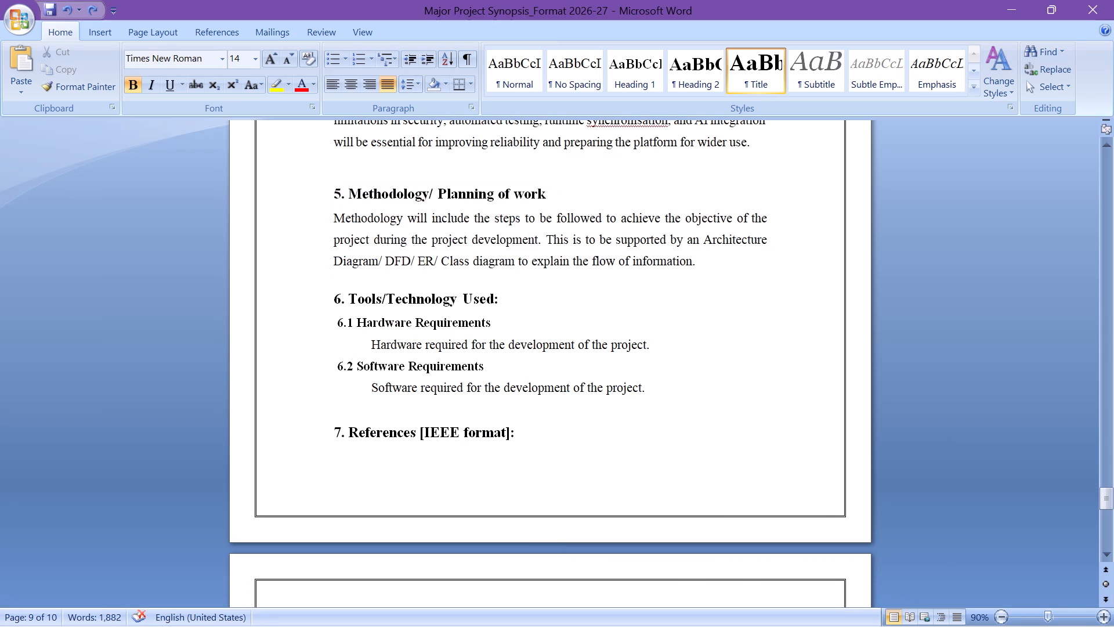
pyautogui.moveTo(718, 258); pyautogui.dragTo(342, 220)
pyautogui.press('BackSpace')
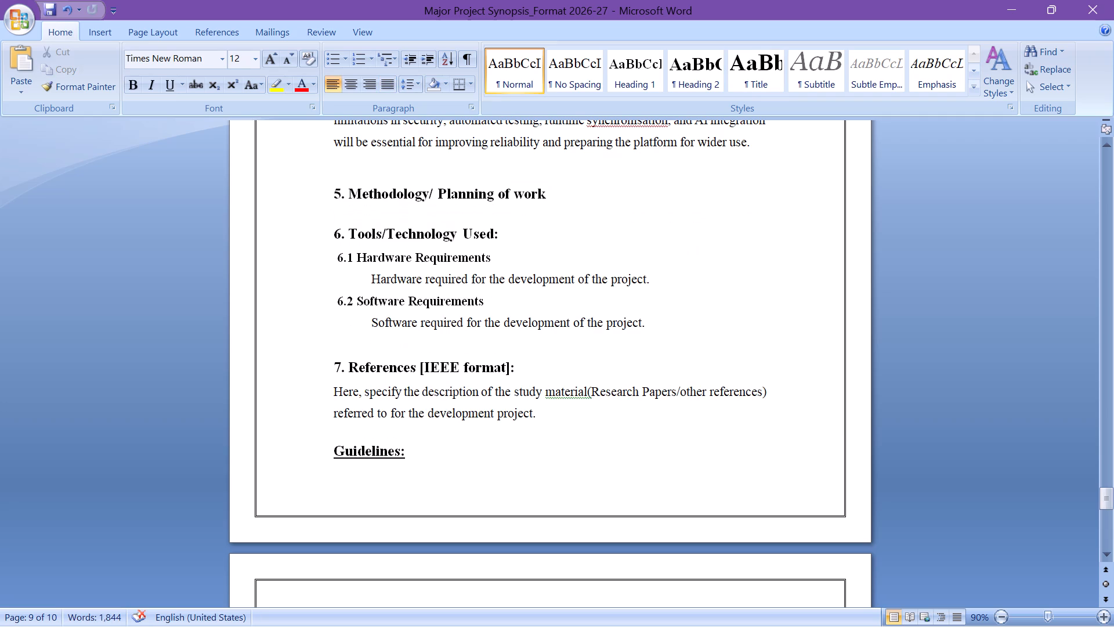
pyautogui.hotkey('ctrl', 'v')
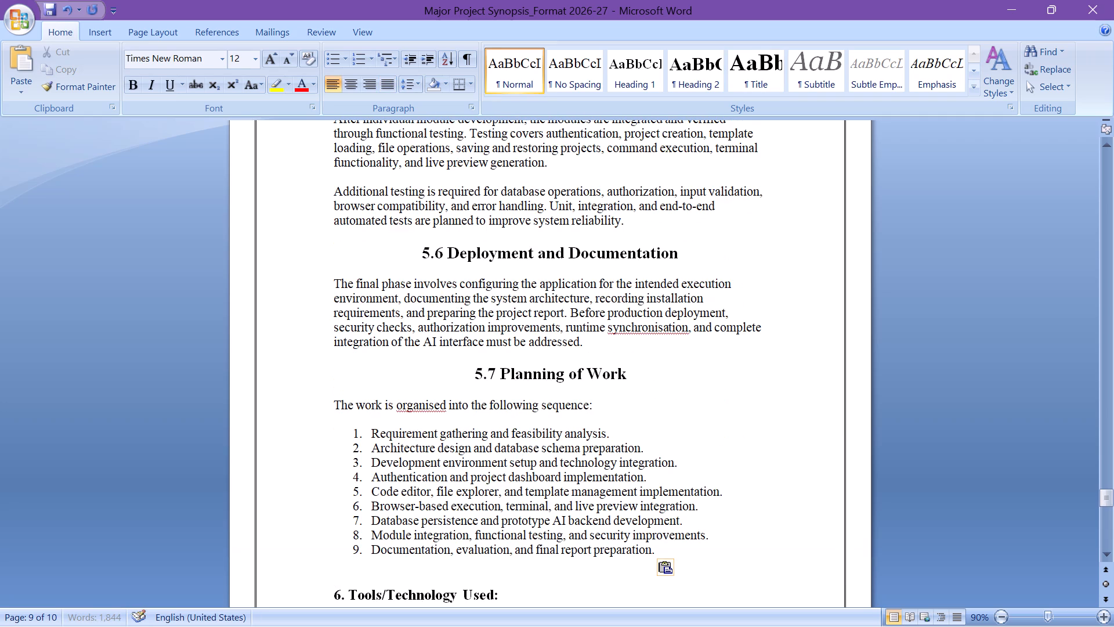
# Set the font size of all the pasted methodology text, from its METHODOLOGY / PLANNING OF WORK title through the 5.7 list, to 12.
pyautogui.hscroll(1, 480, 474)
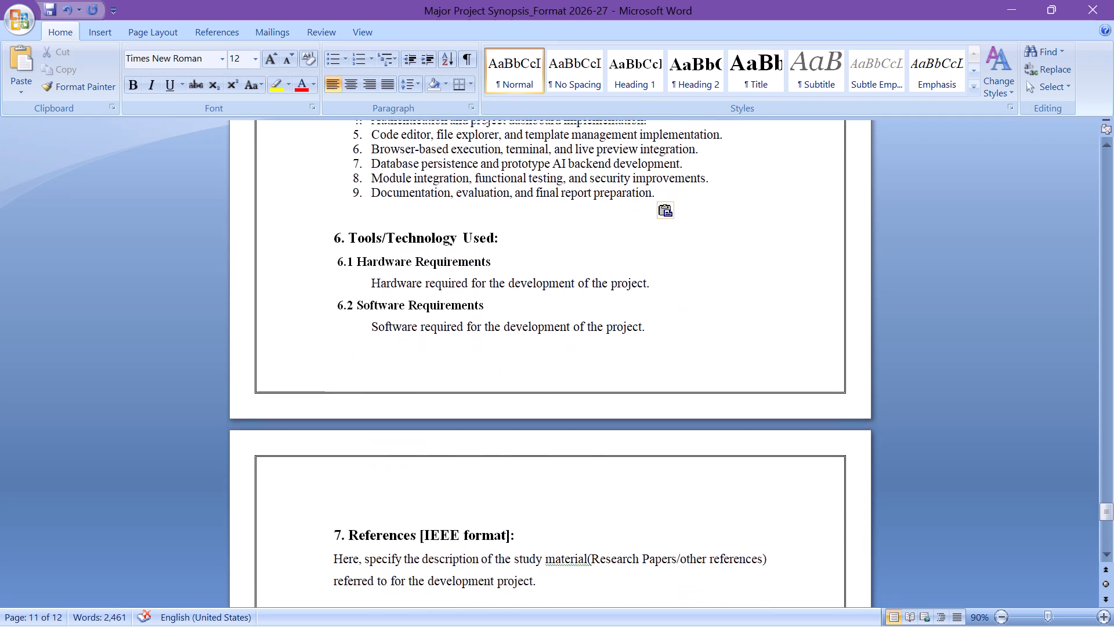
pyautogui.hscroll(1, 480, 474)
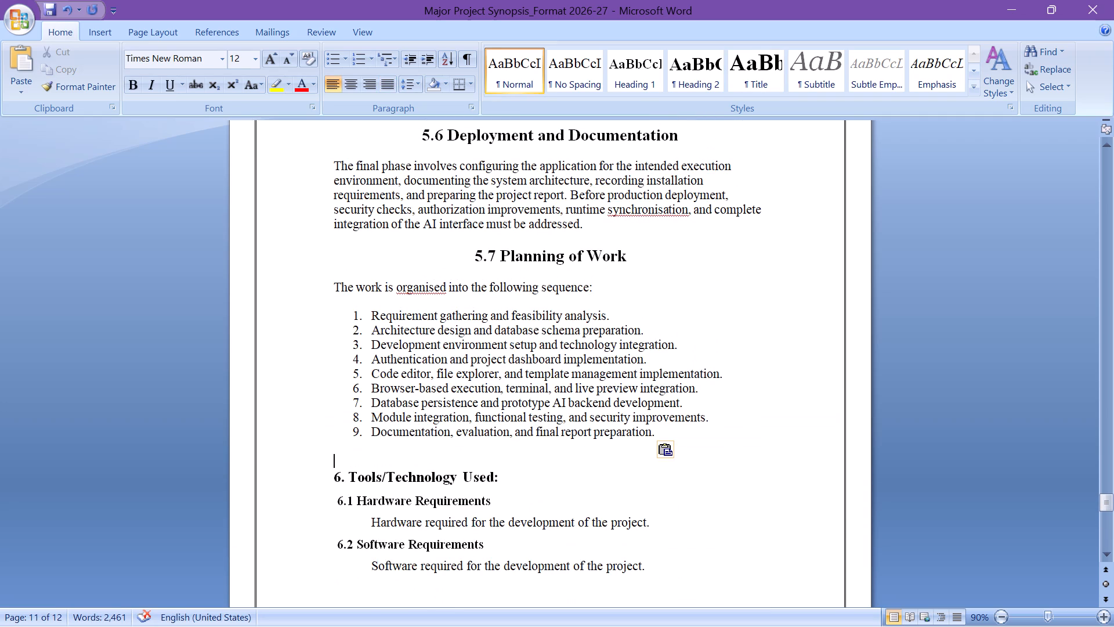
pyautogui.moveTo(674, 435); pyautogui.dragTo(302, 168)
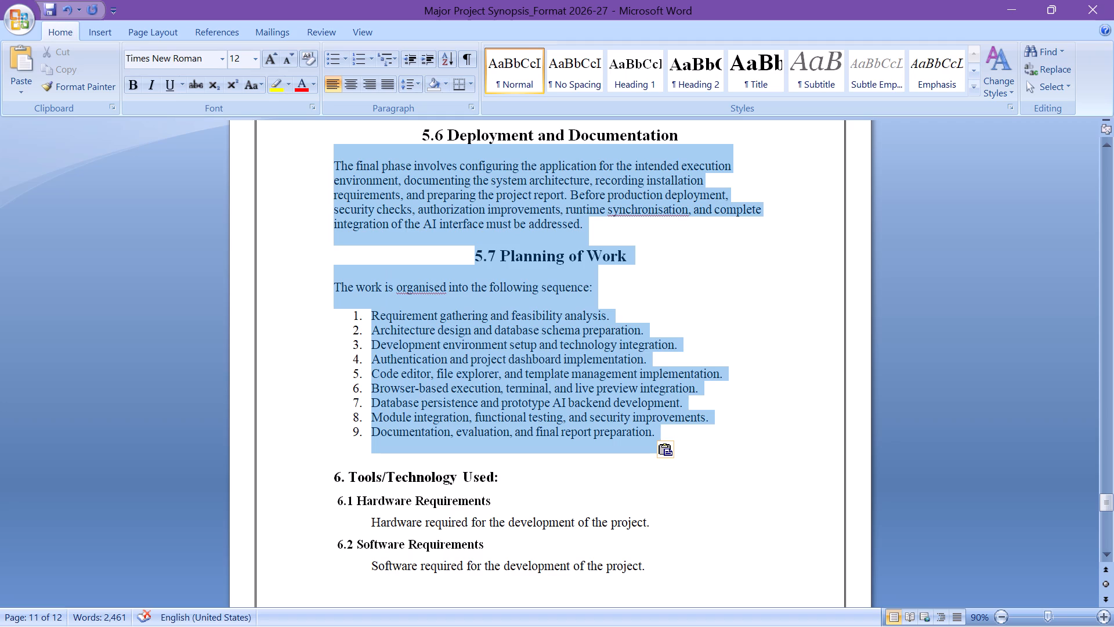
pyautogui.moveTo(302, 168); pyautogui.dragTo(316, 188)
pyautogui.scroll(5, 305, 152)
pyautogui.scroll(-5, 316, 188)
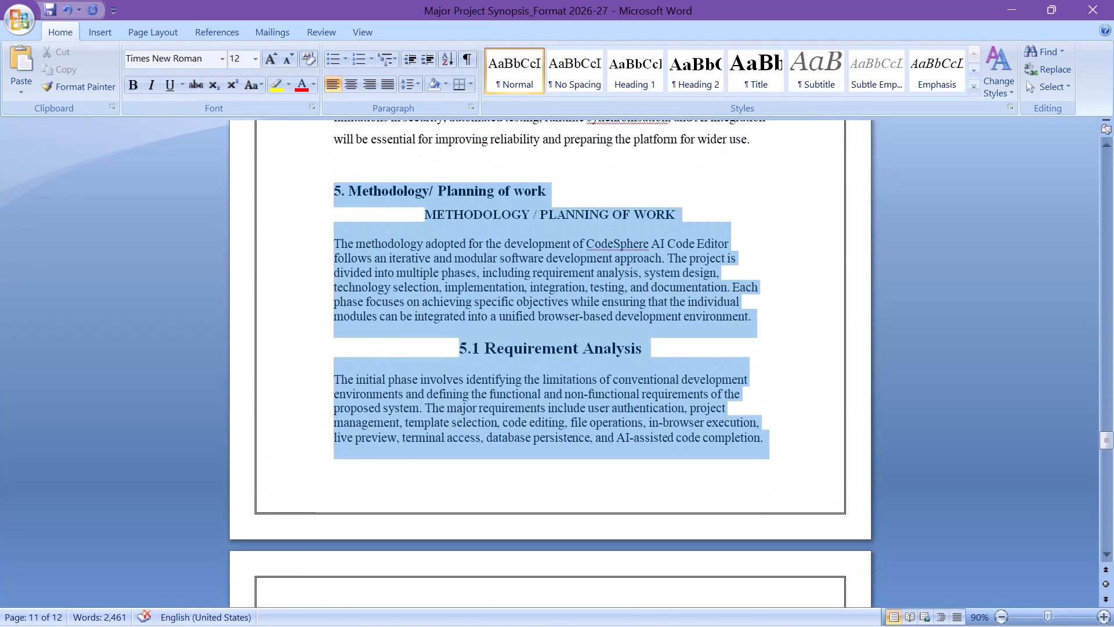
pyautogui.moveTo(316, 188); pyautogui.dragTo(330, 216)
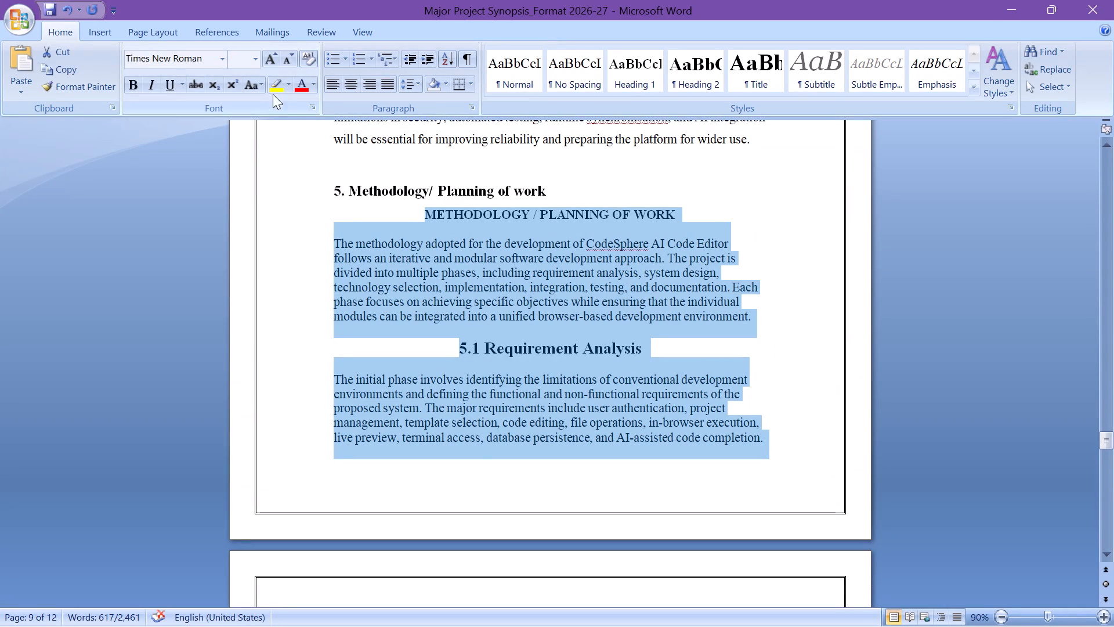
pyautogui.click(251, 67)
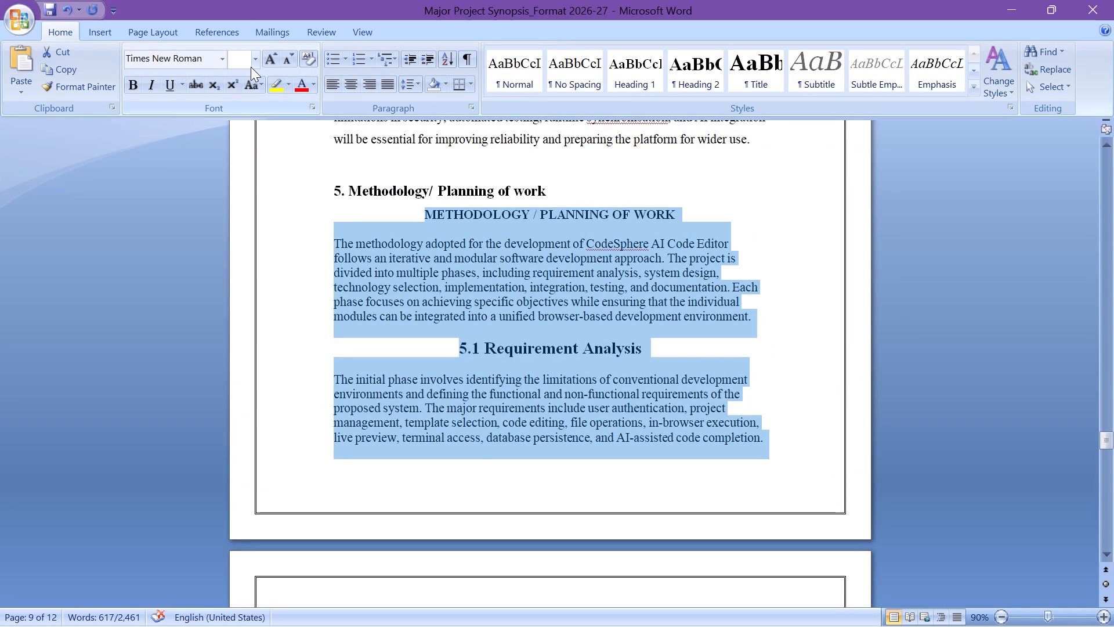
pyautogui.click(252, 57)
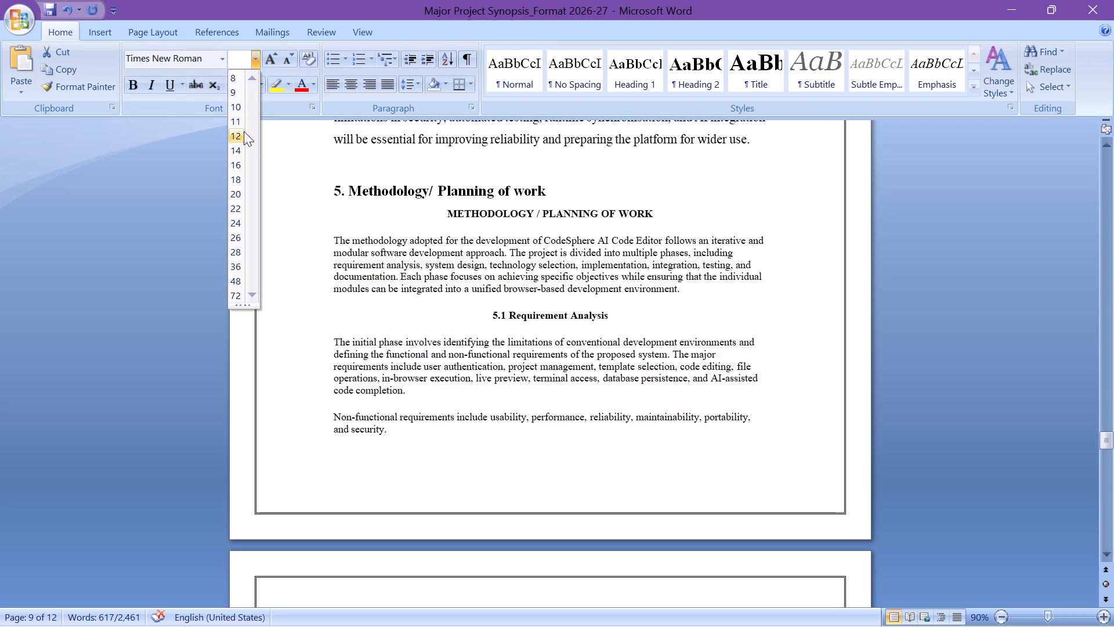
pyautogui.click(244, 137)
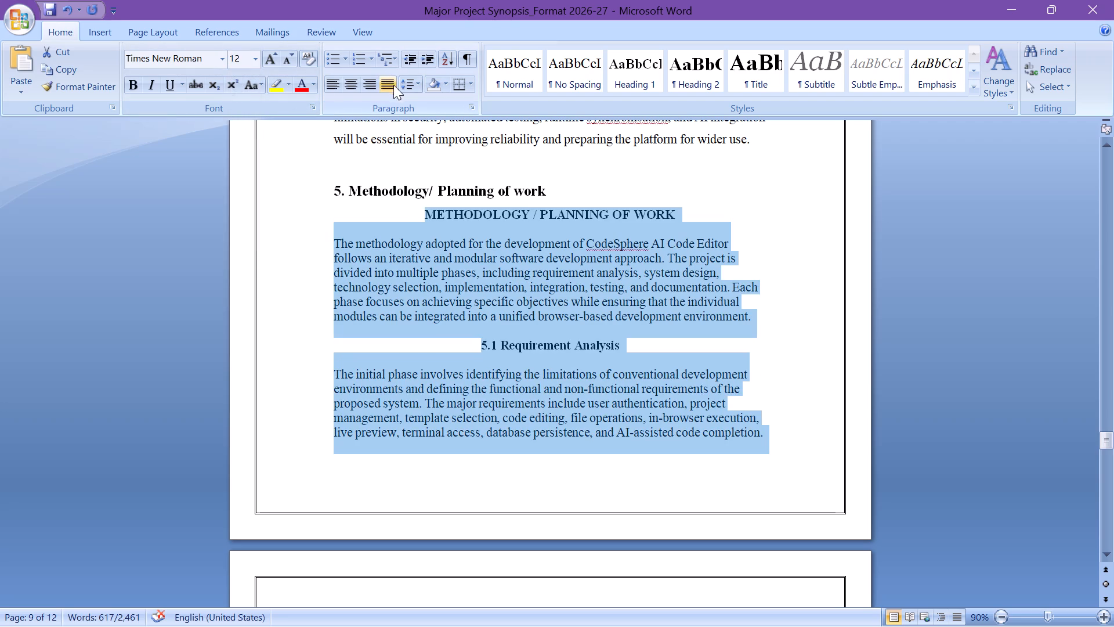
# Set the line spacing of the selected methodology text to 1.5.
pyautogui.click(410, 89)
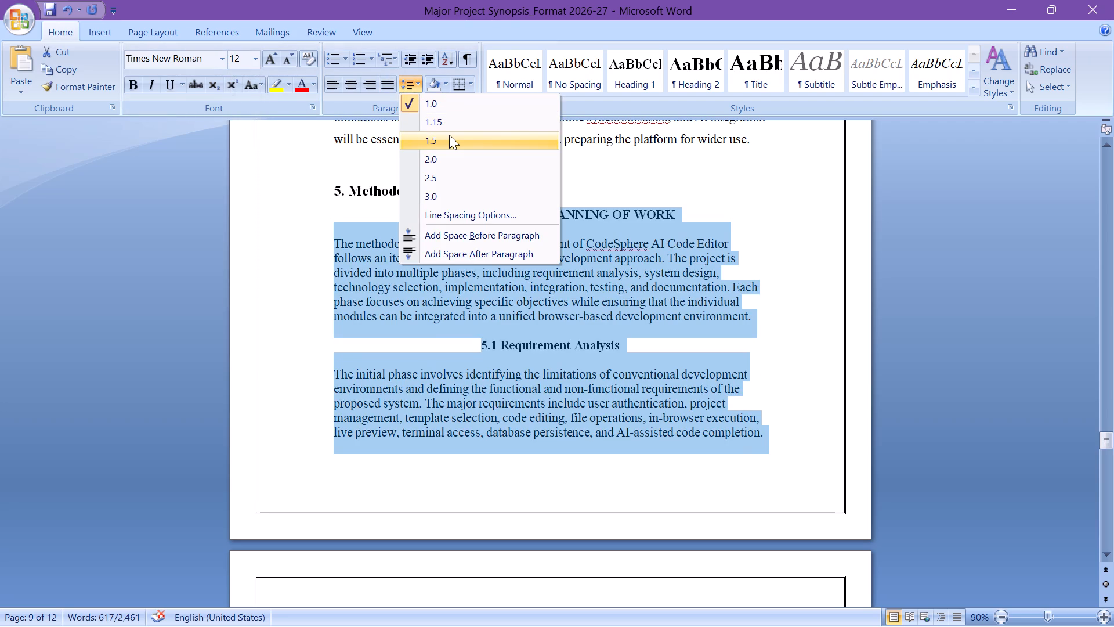
pyautogui.click(449, 135)
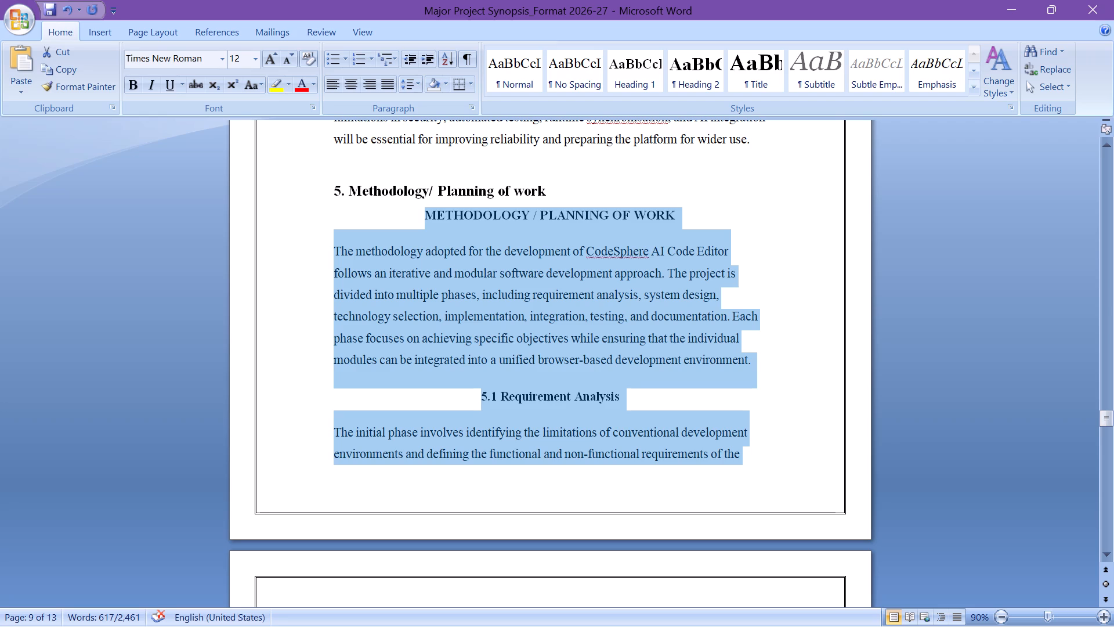
# Delete the duplicate METHODOLOGY / PLANNING OF WORK title under heading 5 and shorten the heading to 5. Methodology/ Plan.
pyautogui.click(689, 202)
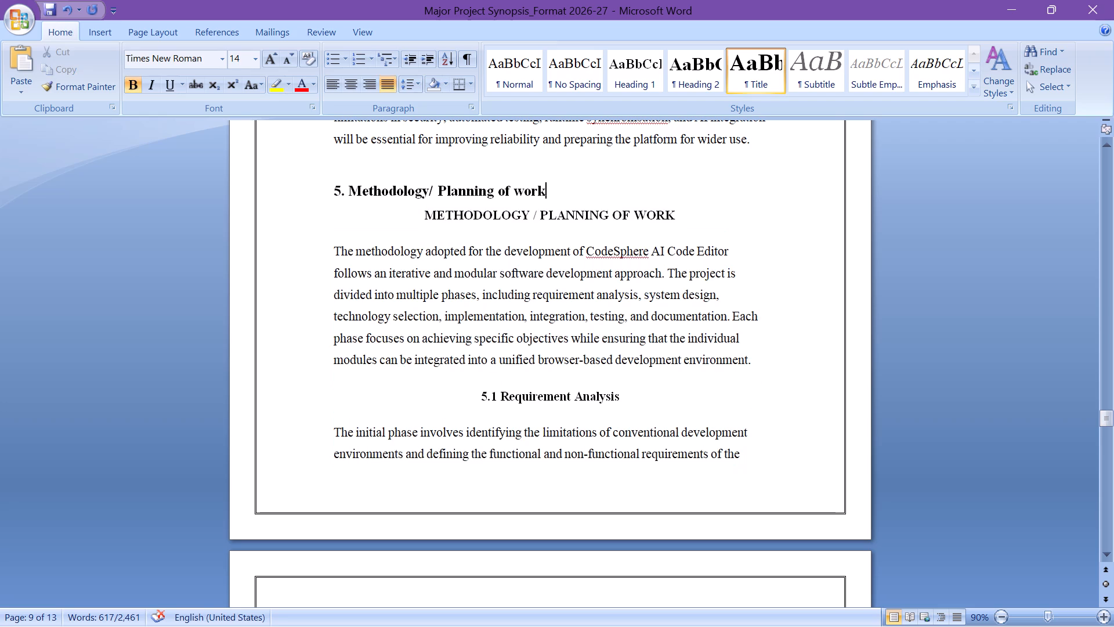
pyautogui.click(690, 215)
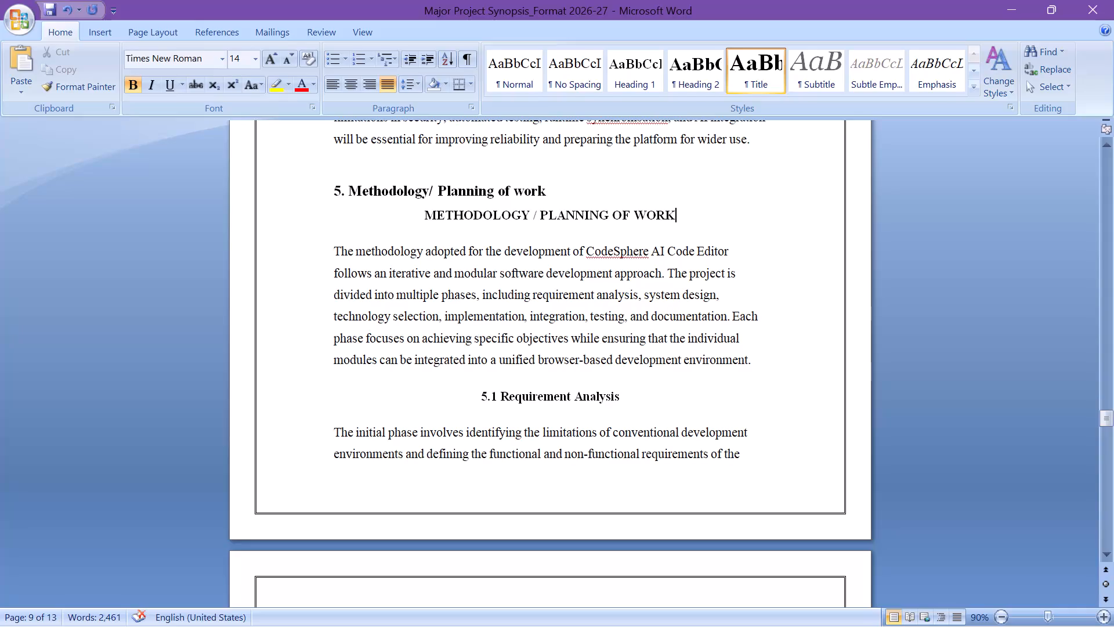
pyautogui.press('BackSpace')
pyautogui.press('BackSpace')
pyautogui.press('BackSpace')
pyautogui.press('BackSpace')
pyautogui.press('BackSpace')
pyautogui.press('BackSpace')
pyautogui.press('BackSpace')
pyautogui.press('BackSpace')
pyautogui.press('BackSpace')
pyautogui.press('BackSpace')
pyautogui.press('BackSpace')
pyautogui.press('BackSpace')
pyautogui.press('BackSpace')
pyautogui.press('BackSpace')
pyautogui.press('BackSpace')
pyautogui.press('BackSpace')
pyautogui.press('BackSpace')
pyautogui.press('BackSpace')
pyautogui.press('BackSpace')
pyautogui.press('BackSpace')
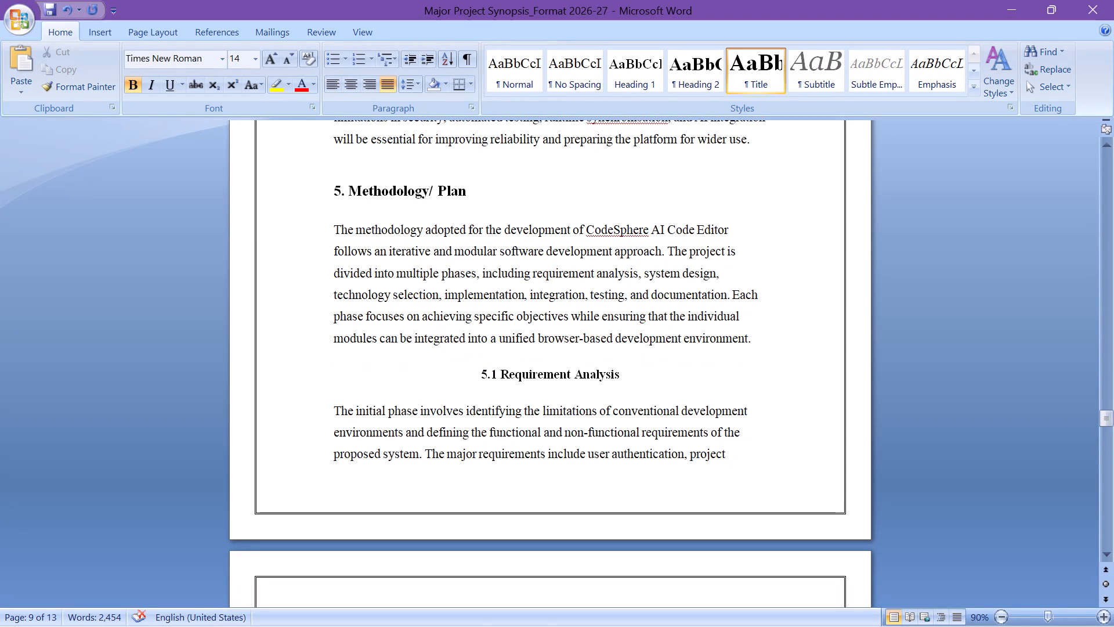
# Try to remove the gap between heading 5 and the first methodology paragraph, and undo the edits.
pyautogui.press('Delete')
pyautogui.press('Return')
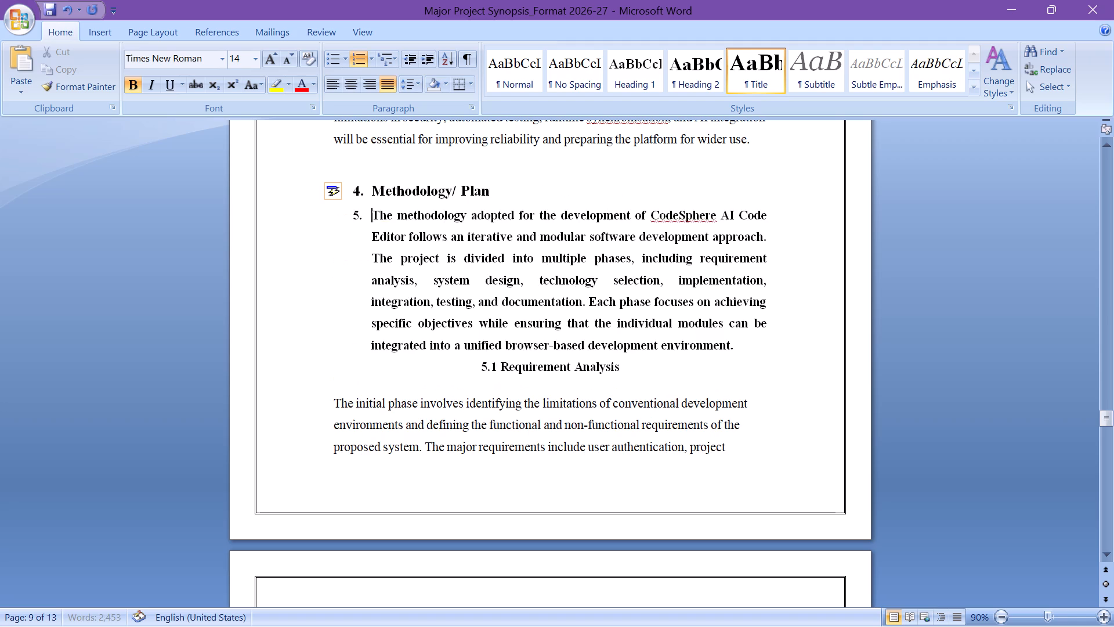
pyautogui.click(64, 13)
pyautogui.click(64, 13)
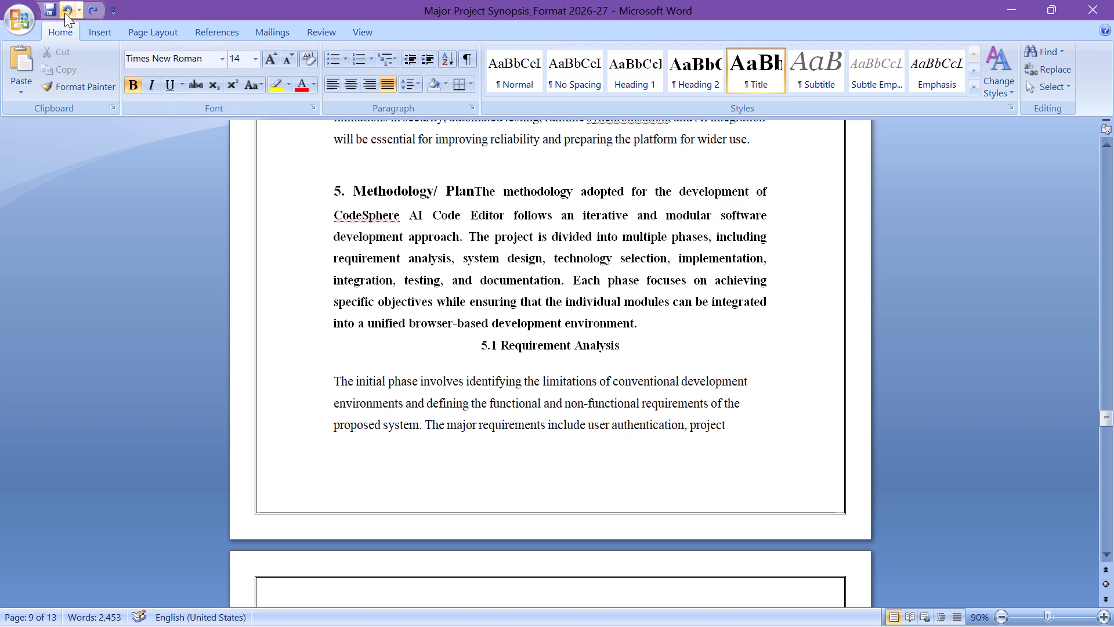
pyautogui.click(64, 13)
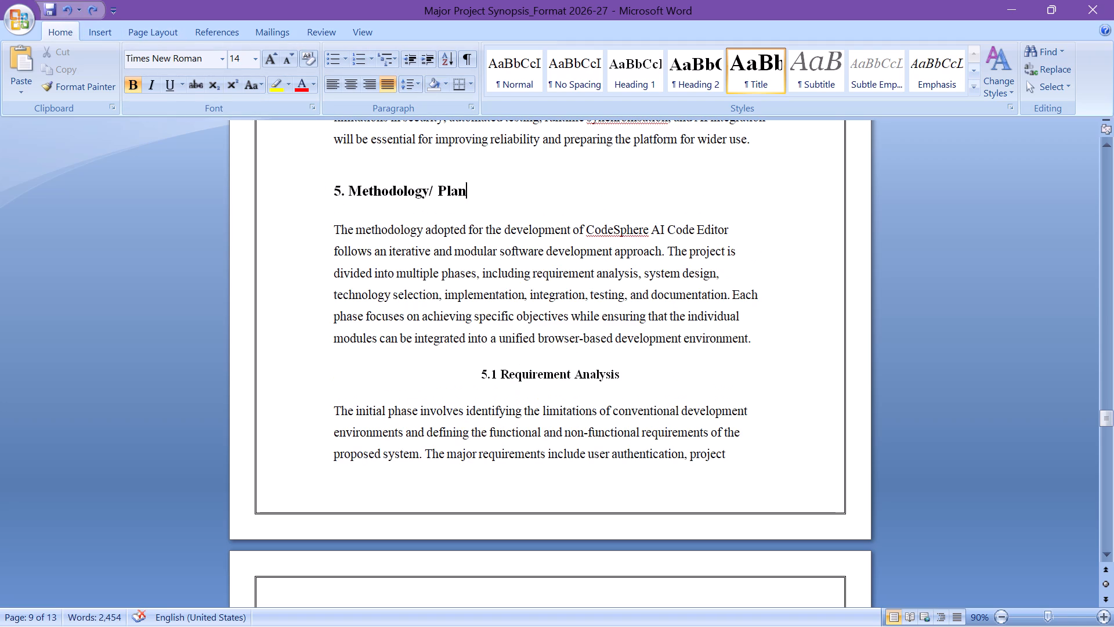
# Review the synopsis from section 5 through the guidelines and back to the title page for parts still to fill in.
pyautogui.scroll(-4, 412, 267)
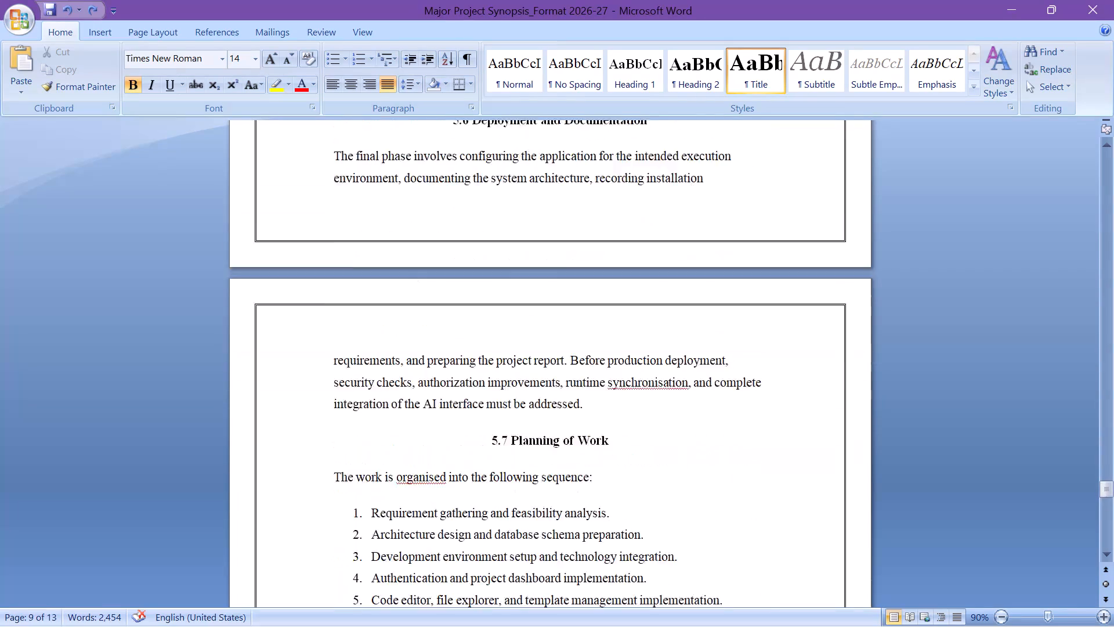
pyautogui.scroll(-3, 412, 267)
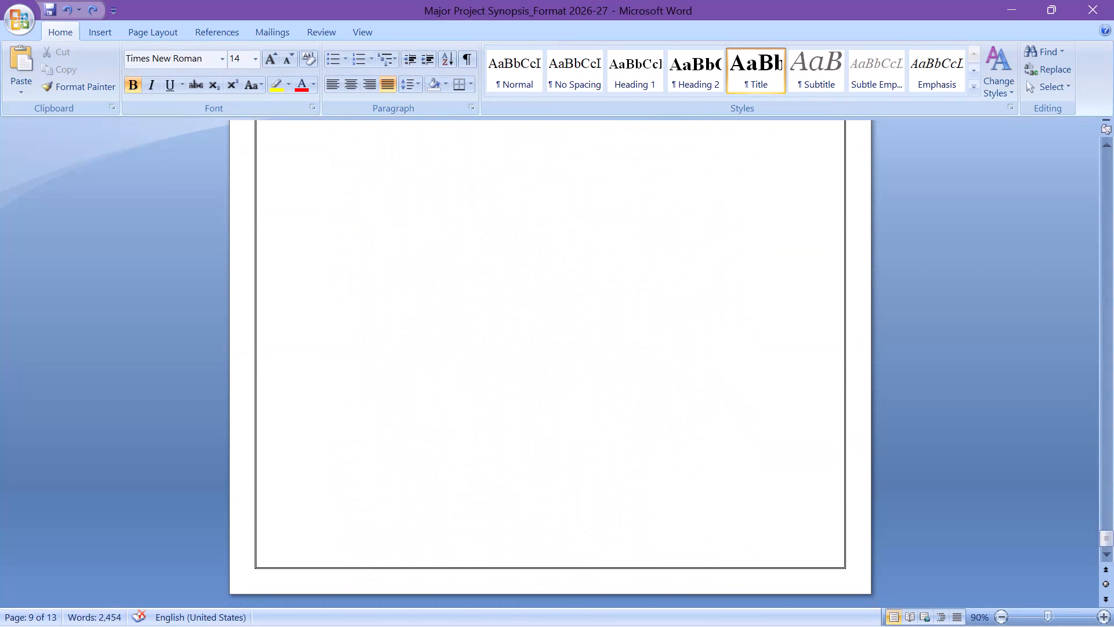
pyautogui.scroll(-1, 412, 267)
pyautogui.scroll(1, 412, 267)
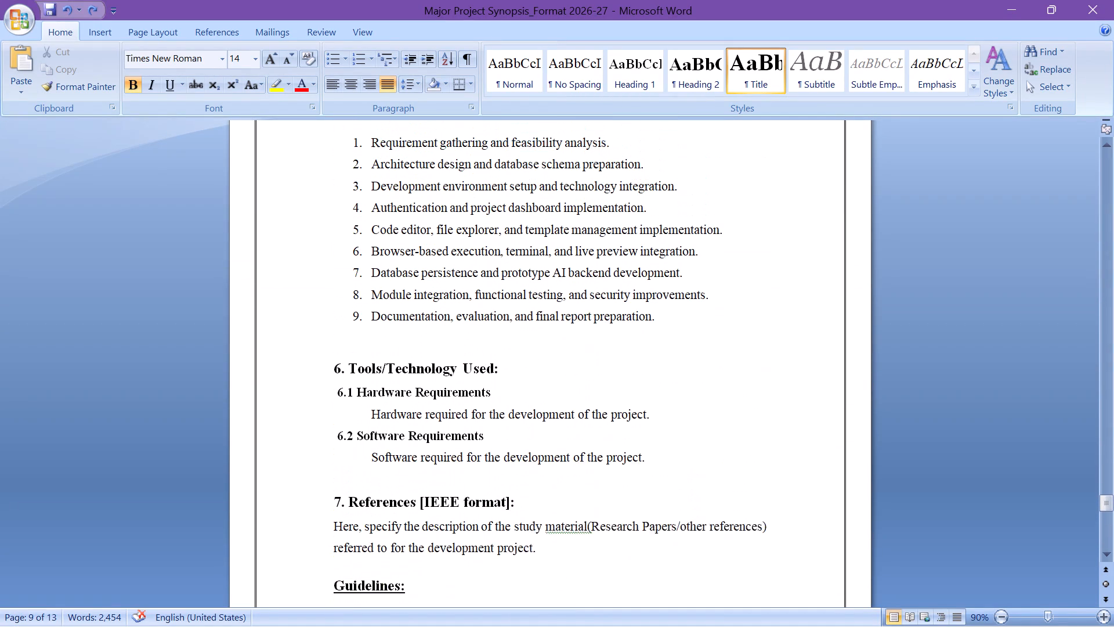
pyautogui.scroll(1, 412, 267)
pyautogui.scroll(-1, 412, 267)
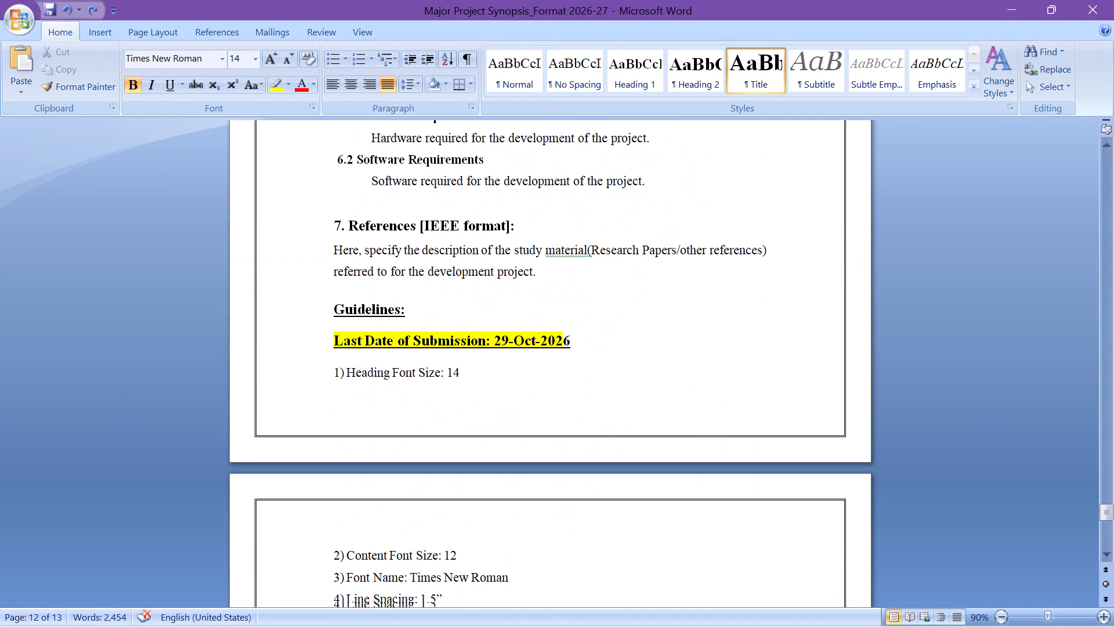
pyautogui.scroll(8, 412, 267)
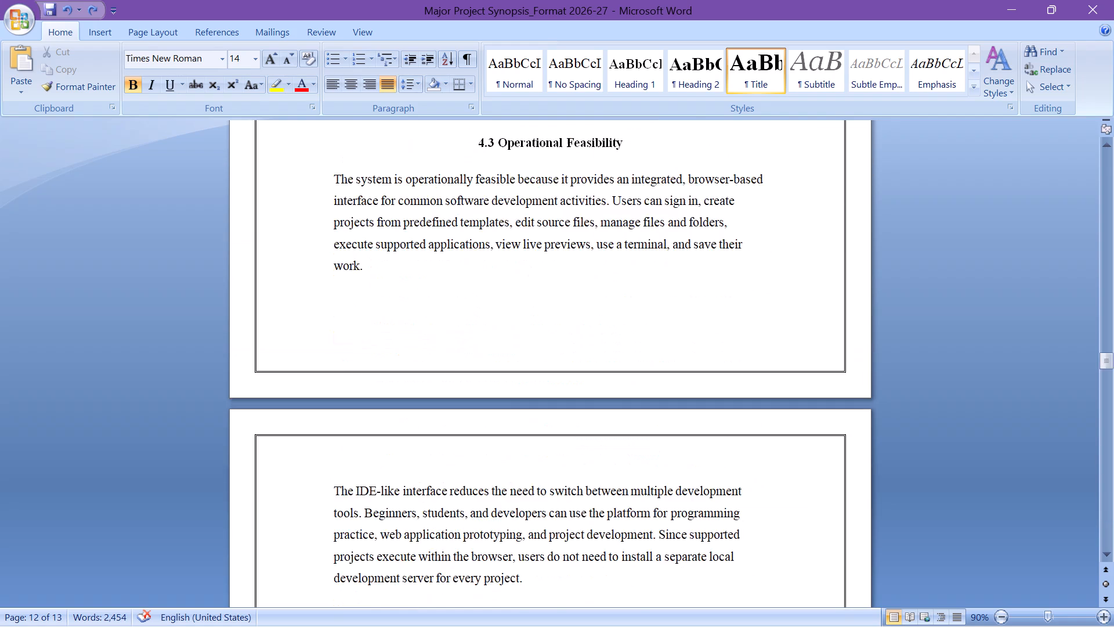
pyautogui.scroll(11, 412, 267)
pyautogui.hscroll(2, 412, 267)
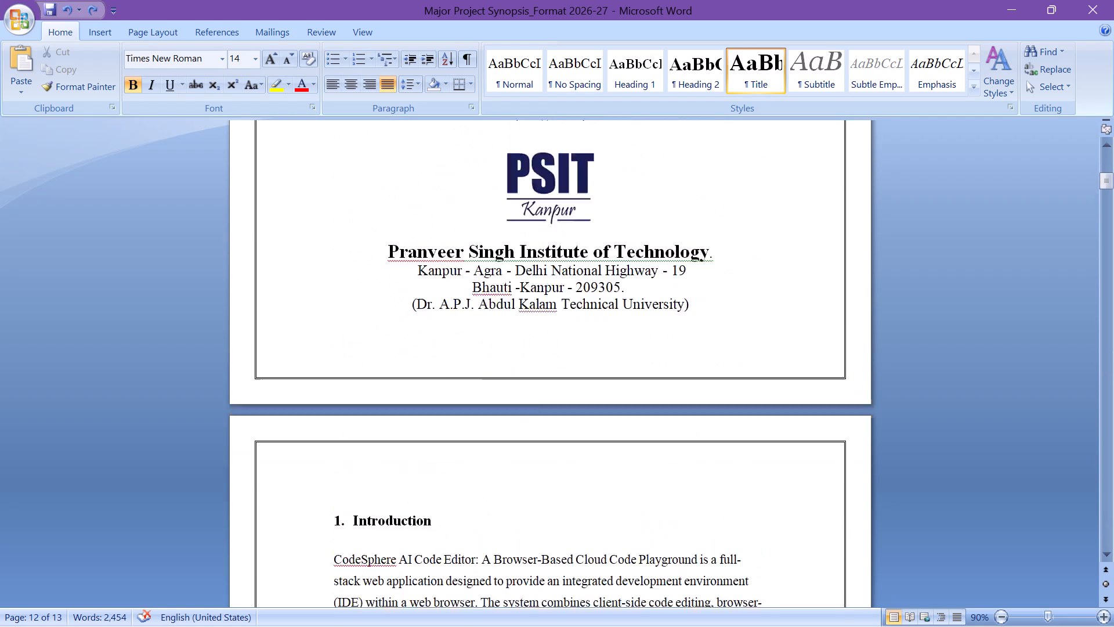
pyautogui.hscroll(2, 412, 267)
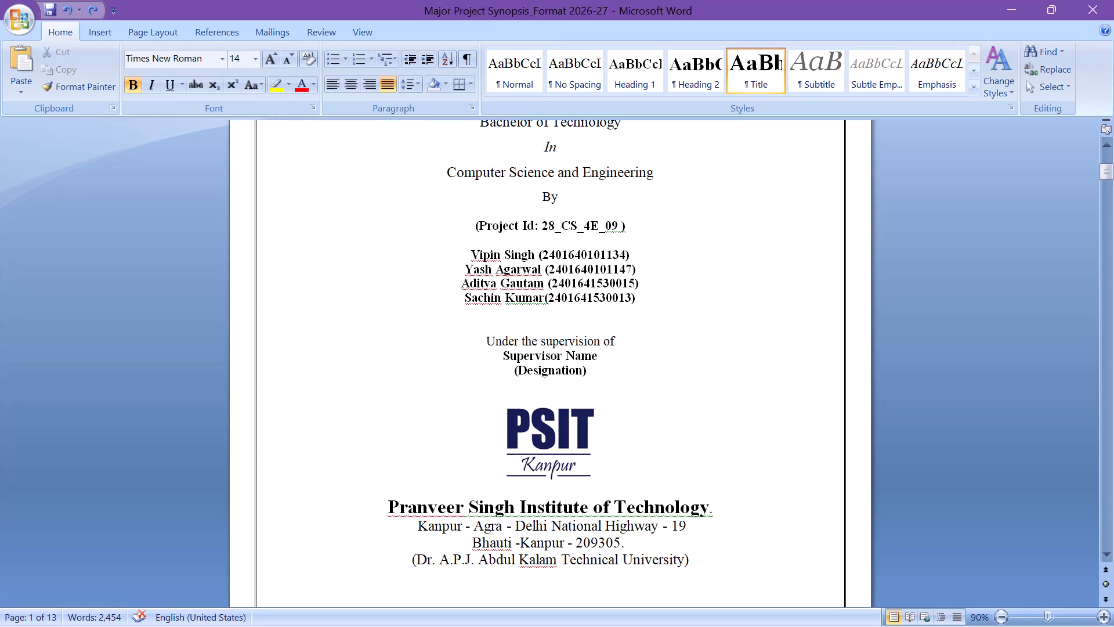
pyautogui.scroll(-2, 548, 514)
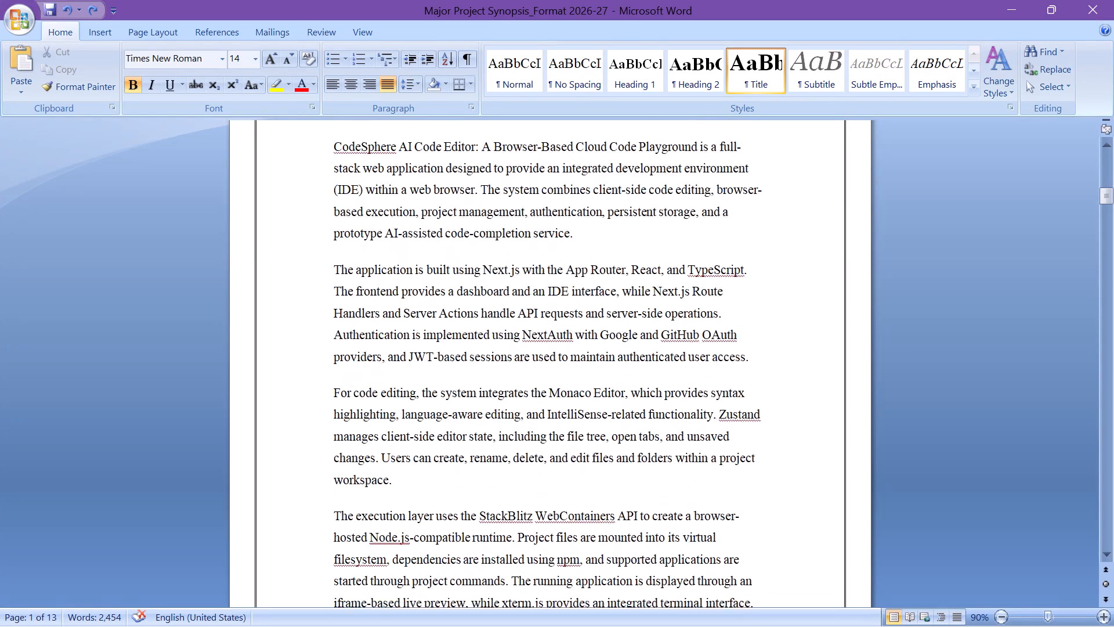
pyautogui.scroll(-3, 548, 514)
pyautogui.scroll(9, 548, 514)
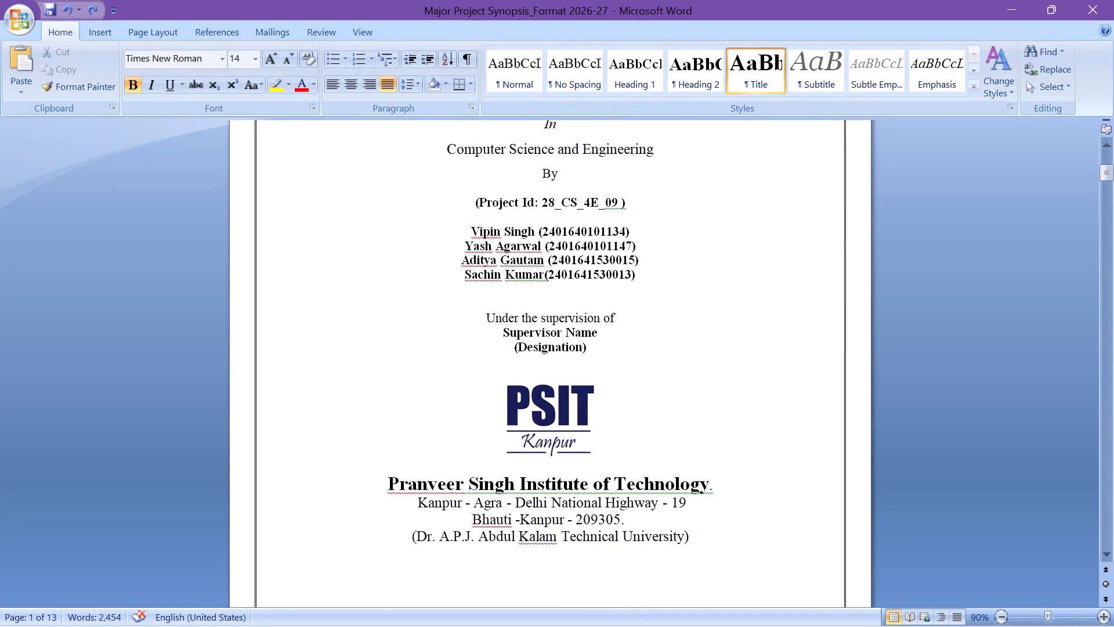
# Delete the Supervisor Name placeholder below "Under the supervision of" on the title page.
pyautogui.click(605, 330)
pyautogui.press('BackSpace')
pyautogui.press('BackSpace')
pyautogui.press('BackSpace')
pyautogui.press('BackSpace')
pyautogui.press('BackSpace')
pyautogui.press('BackSpace')
pyautogui.press('BackSpace')
pyautogui.press('BackSpace')
pyautogui.press('BackSpace')
pyautogui.press('BackSpace')
pyautogui.press('BackSpace')
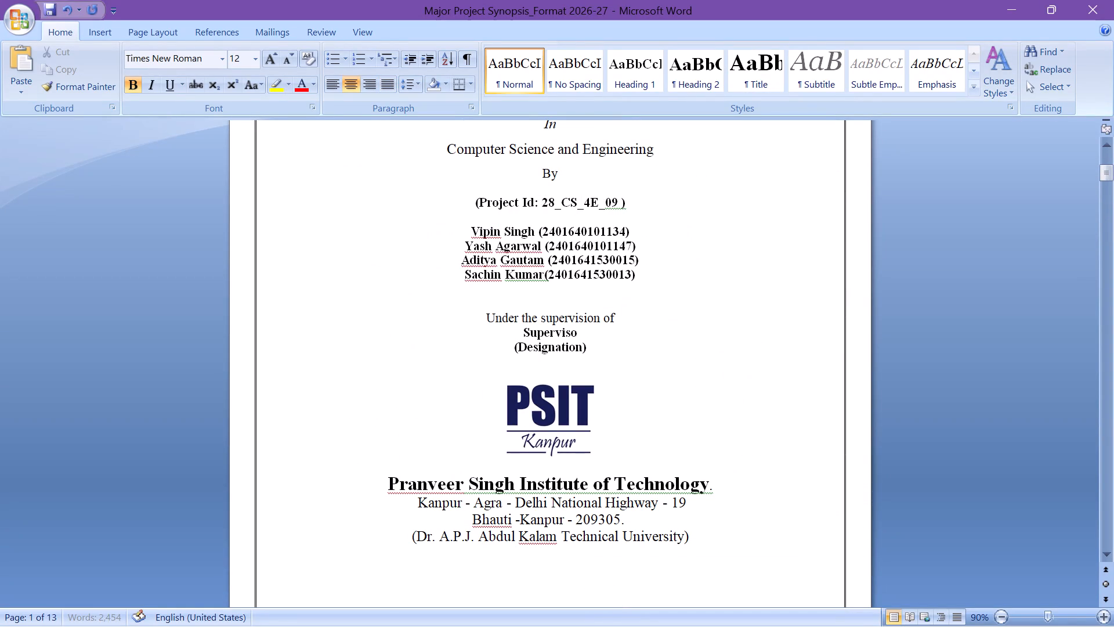
pyautogui.press('BackSpace')
pyautogui.press('BackSpace')
pyautogui.press('BackSpace')
pyautogui.press('BackSpace')
pyautogui.press('BackSpace')
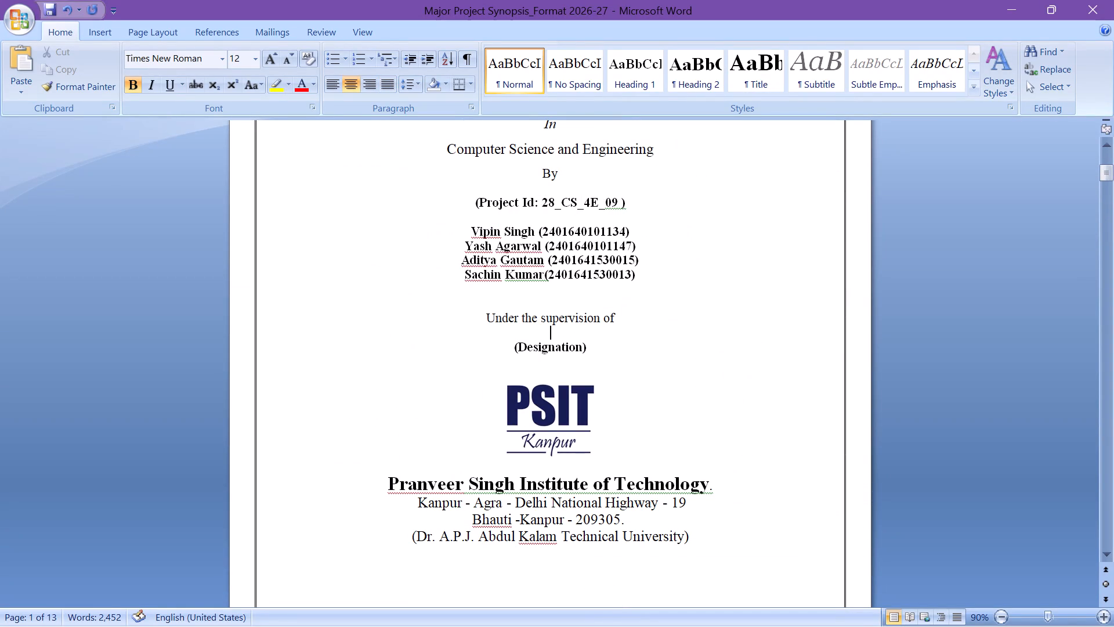
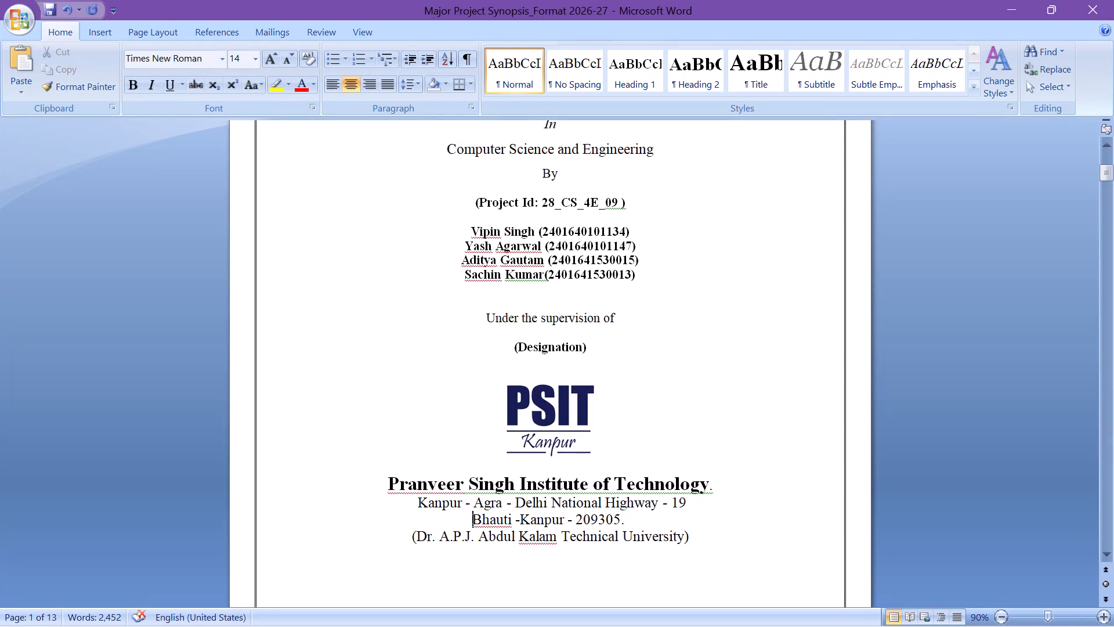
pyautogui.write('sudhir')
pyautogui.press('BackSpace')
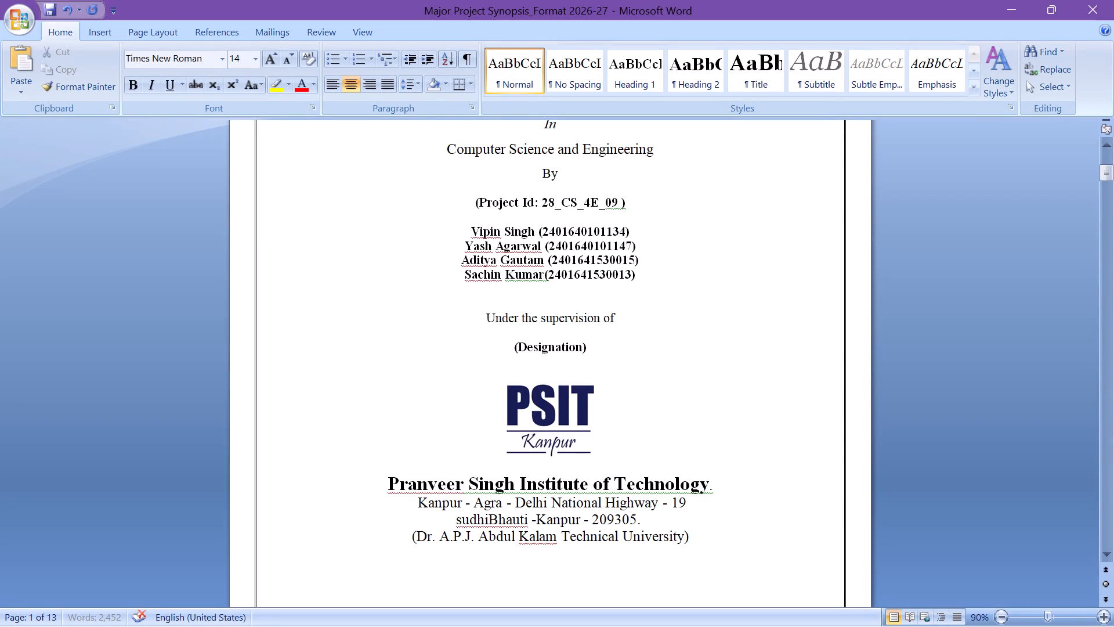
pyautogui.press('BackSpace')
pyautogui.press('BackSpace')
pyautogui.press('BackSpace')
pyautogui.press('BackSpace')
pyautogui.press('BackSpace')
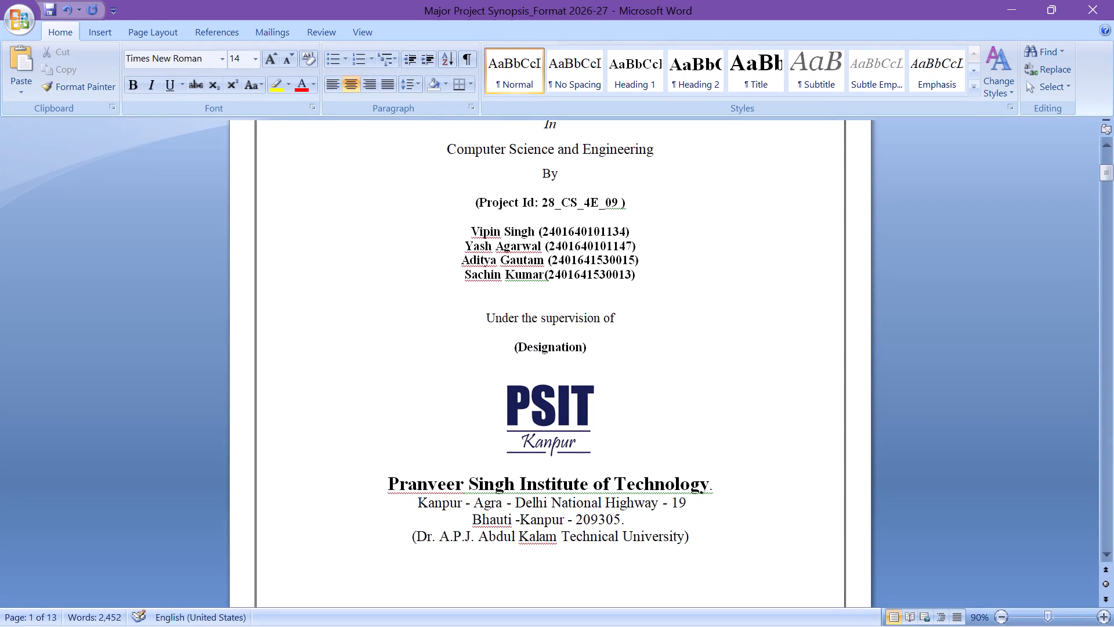
# Enter the supervisor's name on the empty line between "Under the supervision of" and (Designation) on the title page.
pyautogui.click(585, 331)
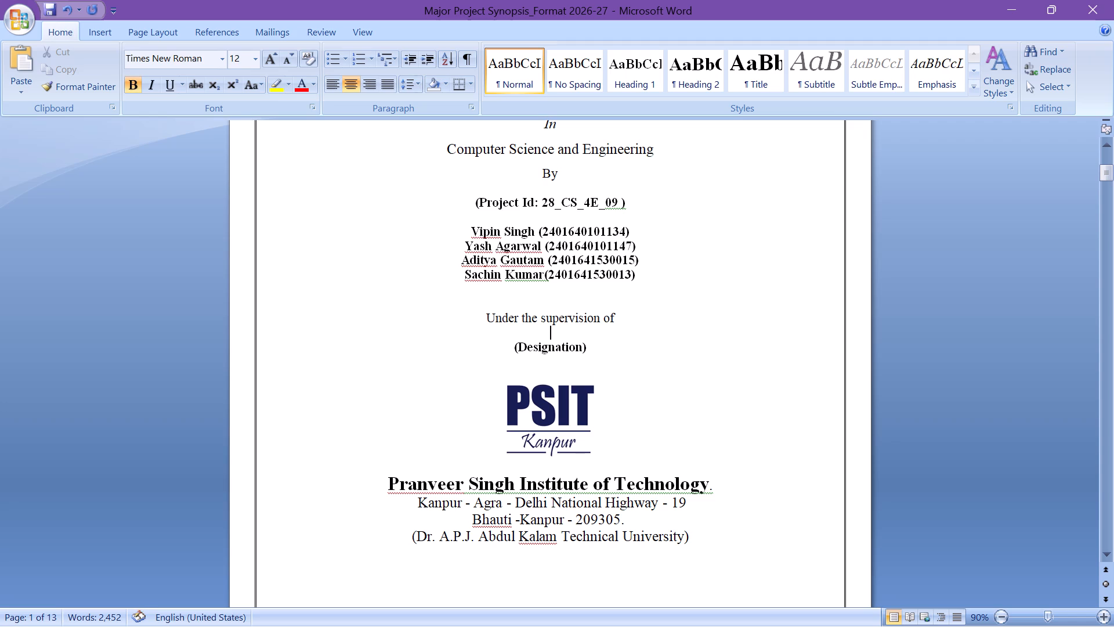
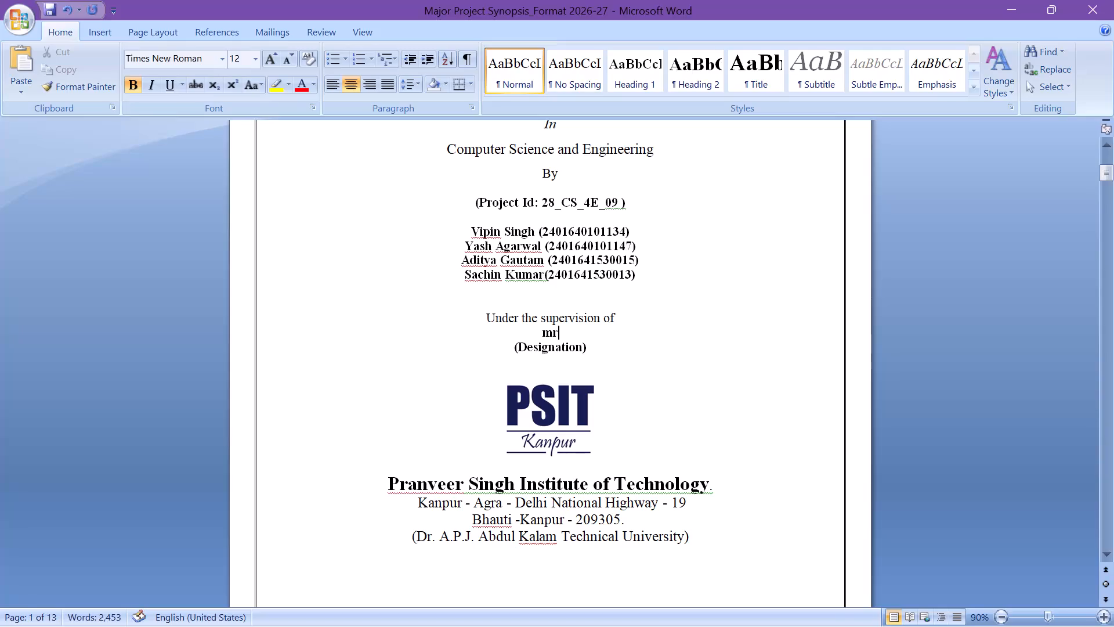
# Enter the supervisor's name below "Under the supervision of" and set the designation line to (Assistant professor).
pyautogui.press('BackSpace')
pyautogui.press('BackSpace')
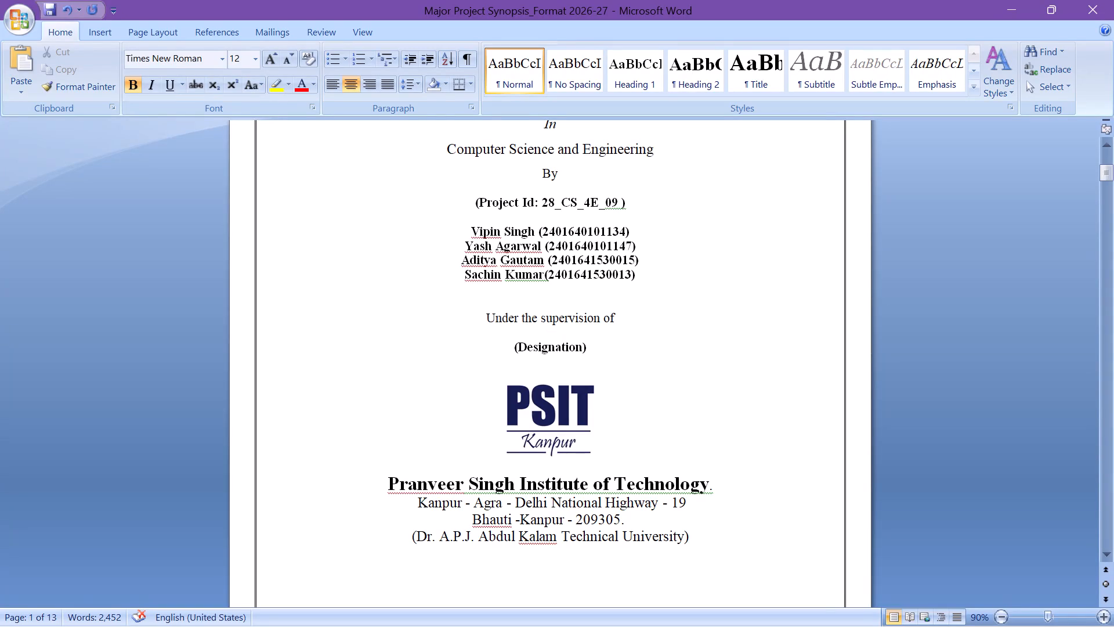
pyautogui.write('SU')
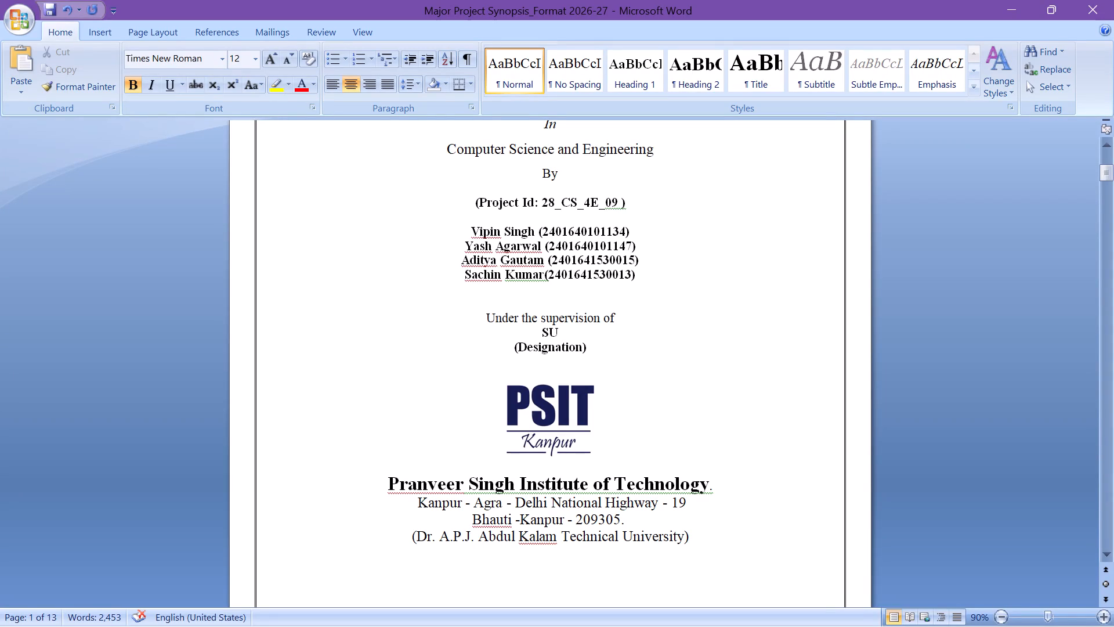
pyautogui.press('BackSpace')
pyautogui.write('udhir')
pyautogui.press('space')
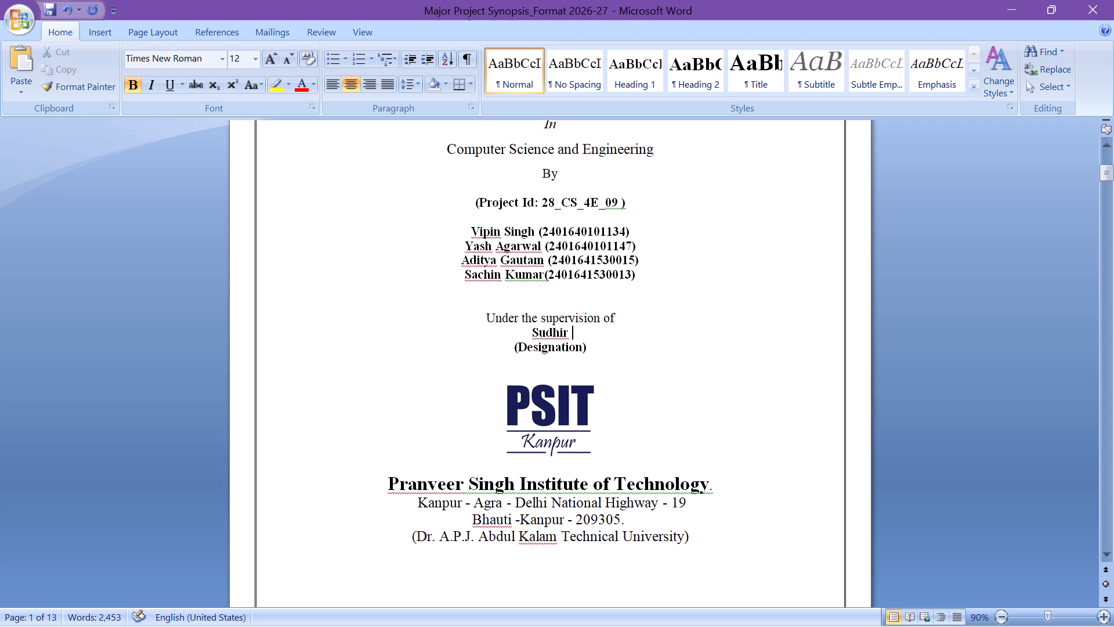
# Complete the supervisor's name below "Under the supervision of" by adding the surname.
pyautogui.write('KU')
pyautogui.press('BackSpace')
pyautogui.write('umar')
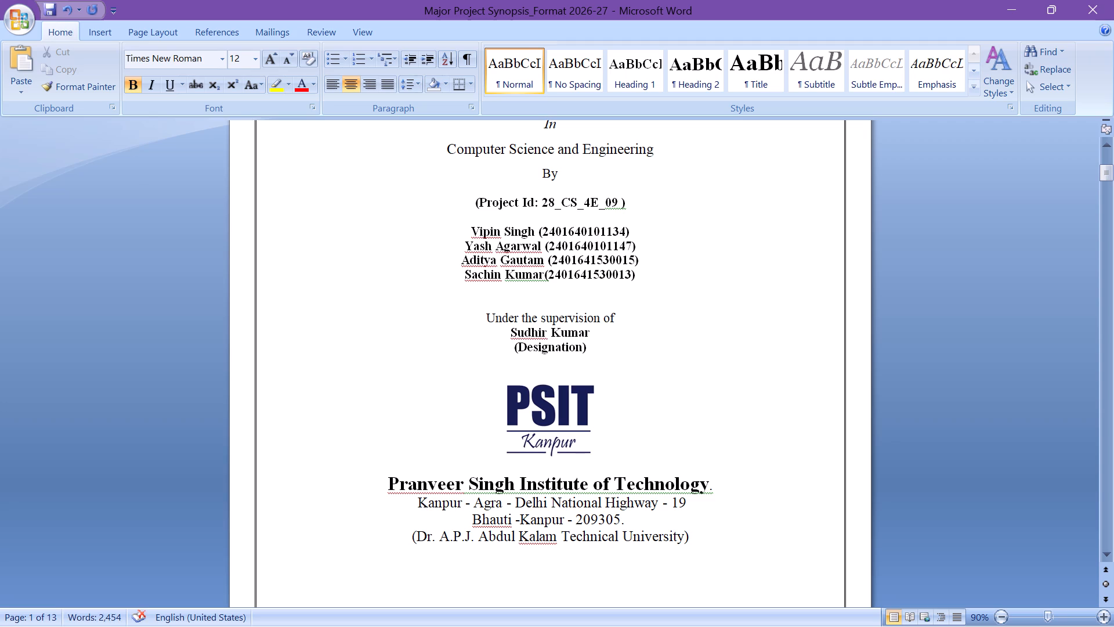
# Add the title "Mr." followed by a space in front of the supervisor's name on the title page.
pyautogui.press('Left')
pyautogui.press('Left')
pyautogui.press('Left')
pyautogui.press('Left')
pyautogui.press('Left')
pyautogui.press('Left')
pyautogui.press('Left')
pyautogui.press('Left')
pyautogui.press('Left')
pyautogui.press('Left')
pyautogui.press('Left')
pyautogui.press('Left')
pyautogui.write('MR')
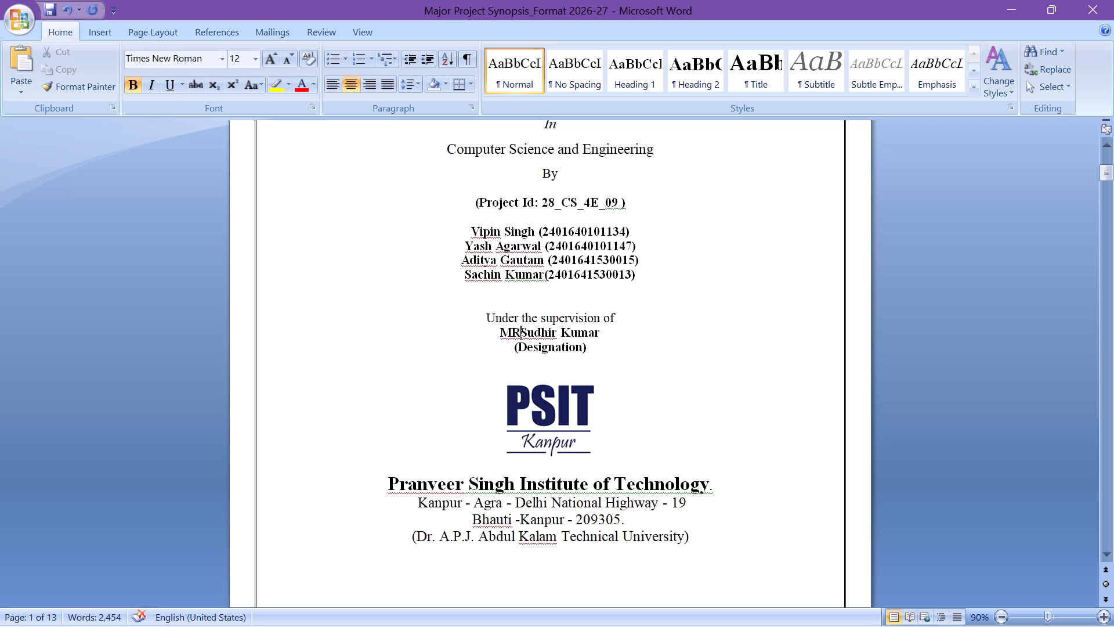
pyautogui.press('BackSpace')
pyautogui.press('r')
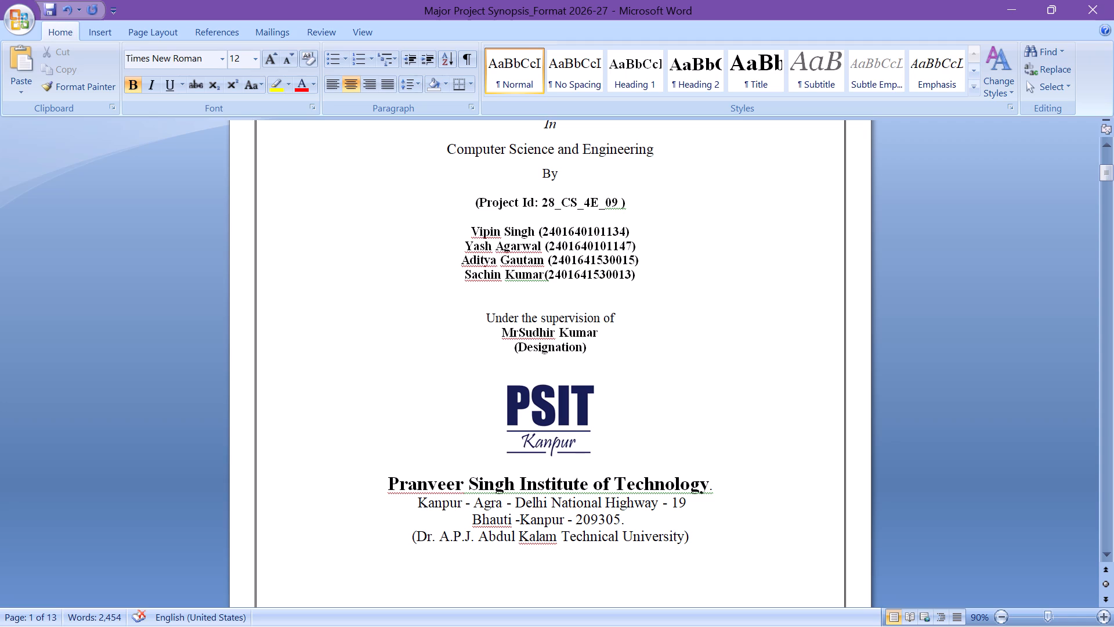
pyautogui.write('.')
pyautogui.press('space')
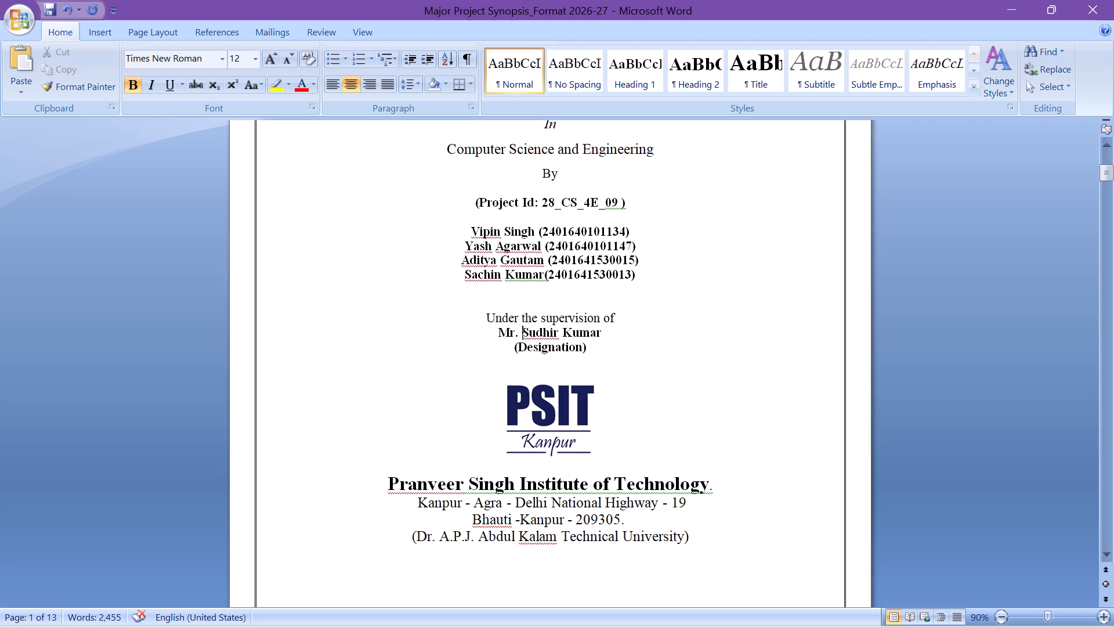
# Replace the Designation placeholder below the supervisor's name with "Assistant professor", keeping the parentheses.
pyautogui.click(580, 347)
pyautogui.press('BackSpace')
pyautogui.press('BackSpace')
pyautogui.press('BackSpace')
pyautogui.press('BackSpace')
pyautogui.press('BackSpace')
pyautogui.press('BackSpace')
pyautogui.press('BackSpace')
pyautogui.press('BackSpace')
pyautogui.press('BackSpace')
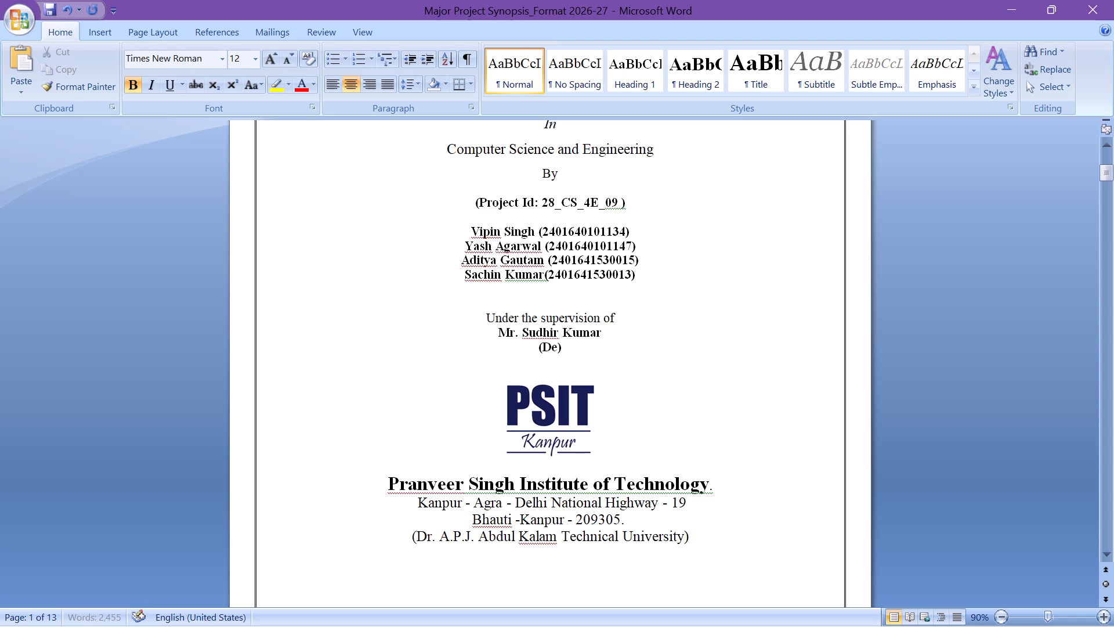
pyautogui.press('BackSpace')
pyautogui.press('BackSpace')
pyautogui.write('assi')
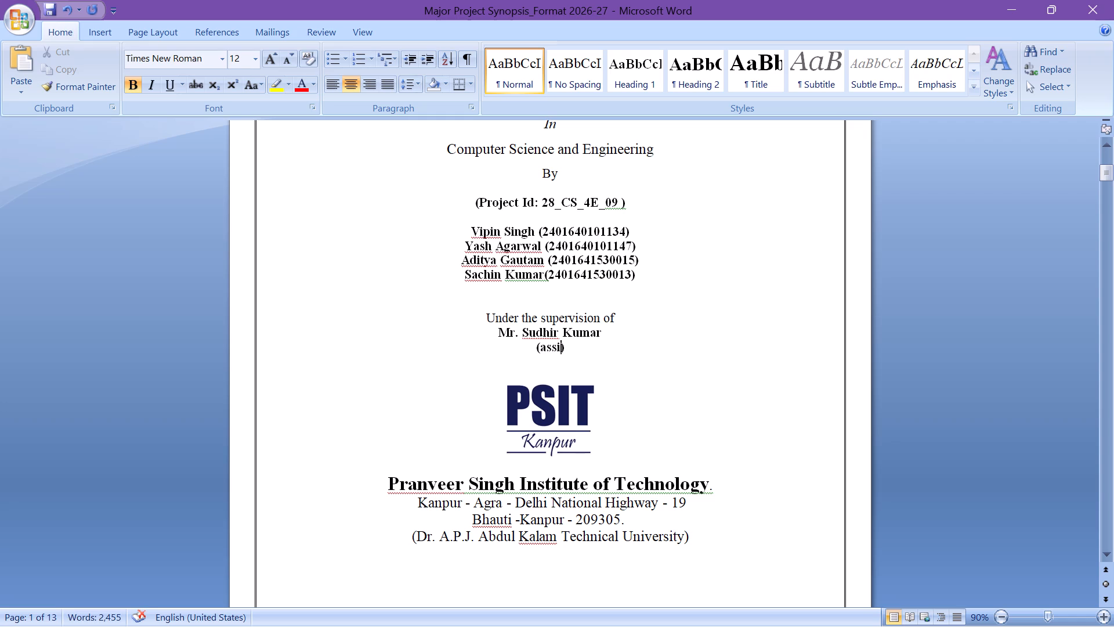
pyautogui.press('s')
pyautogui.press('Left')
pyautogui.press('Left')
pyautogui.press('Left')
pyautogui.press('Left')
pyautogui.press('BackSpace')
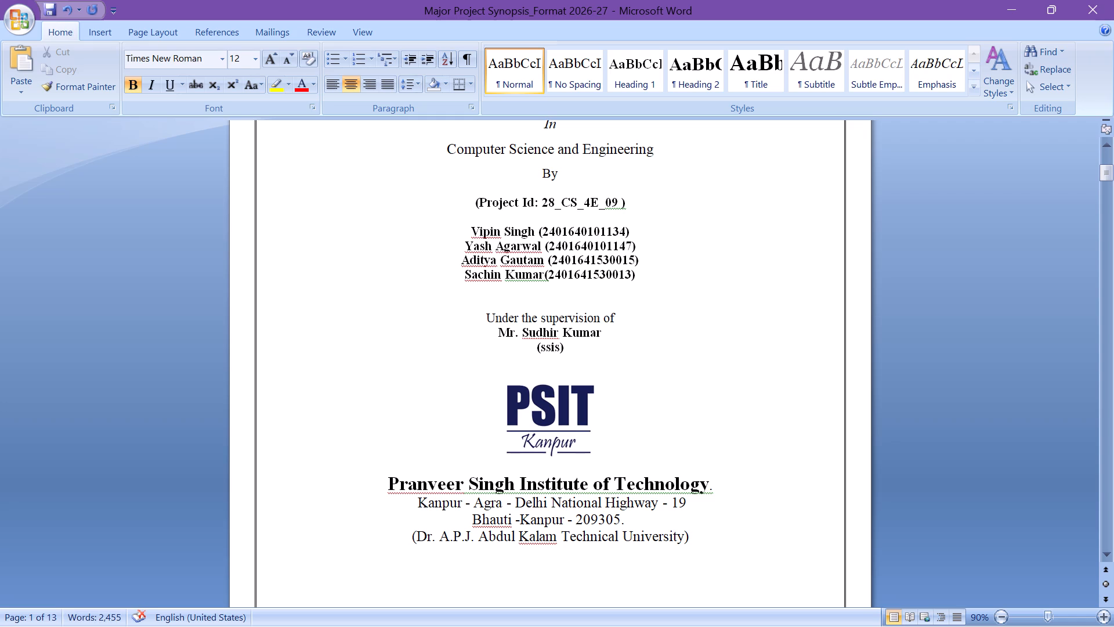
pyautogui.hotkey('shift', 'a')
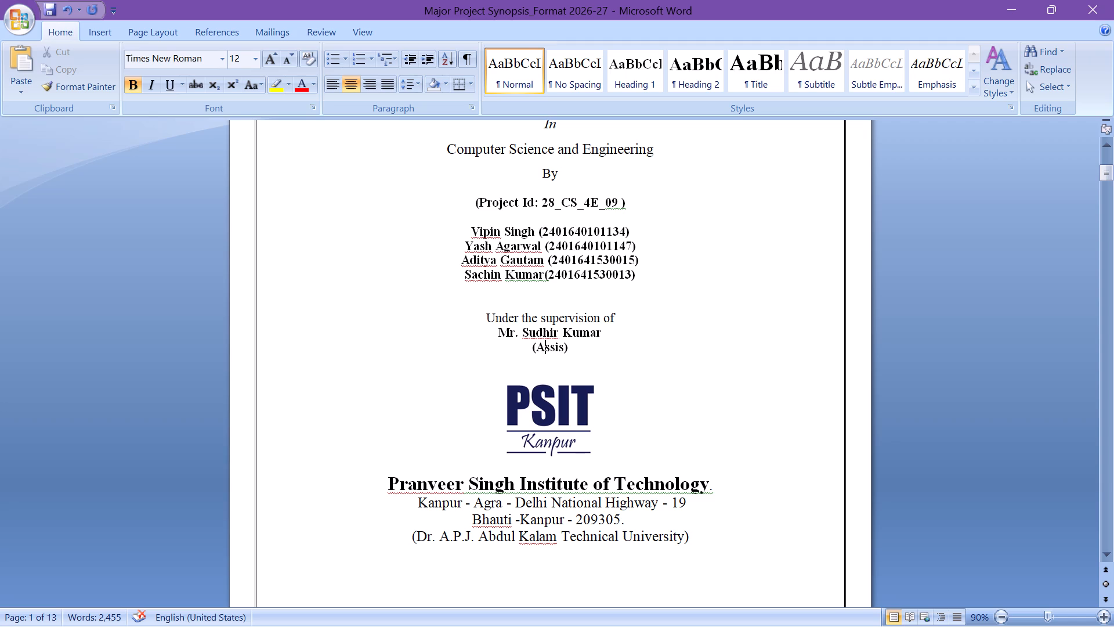
pyautogui.click(565, 349)
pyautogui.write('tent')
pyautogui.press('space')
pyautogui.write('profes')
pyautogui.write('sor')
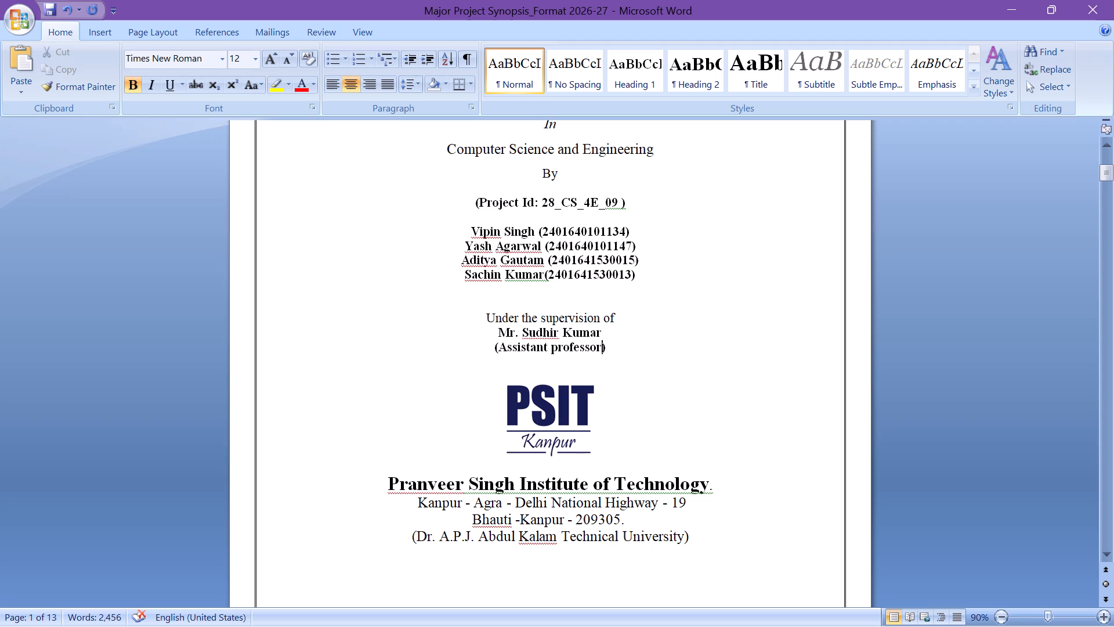
# Review the synopsis from the title page through the Tools/Technology and References sections to the formatting guidelines at the end.
pyautogui.hscroll(1, 692, 365)
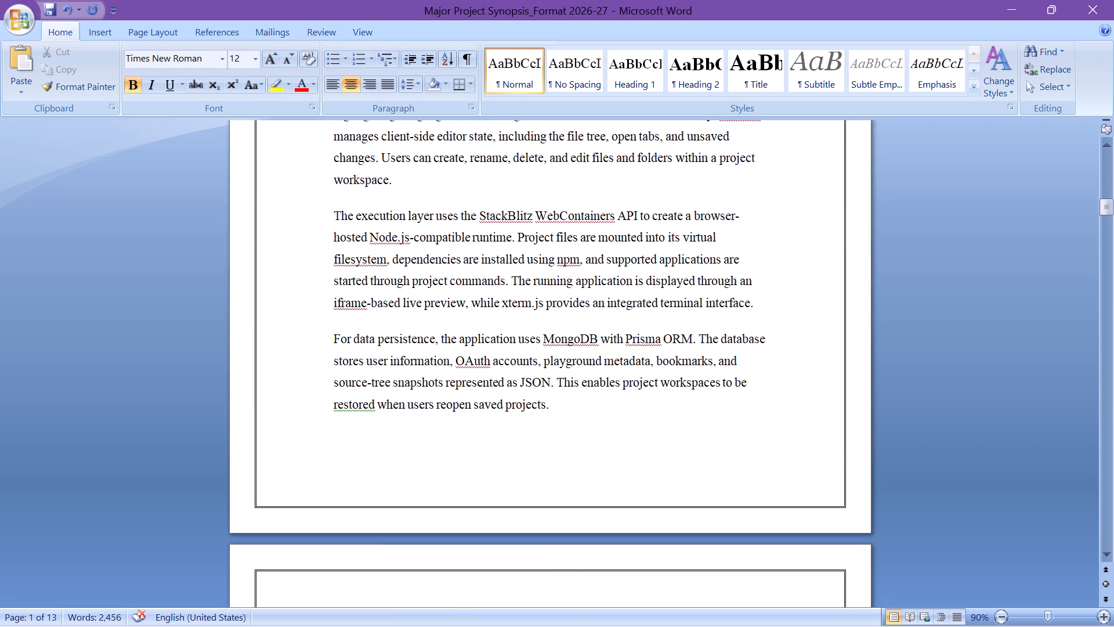
pyautogui.hscroll(1, 692, 365)
pyautogui.scroll(-6, 692, 365)
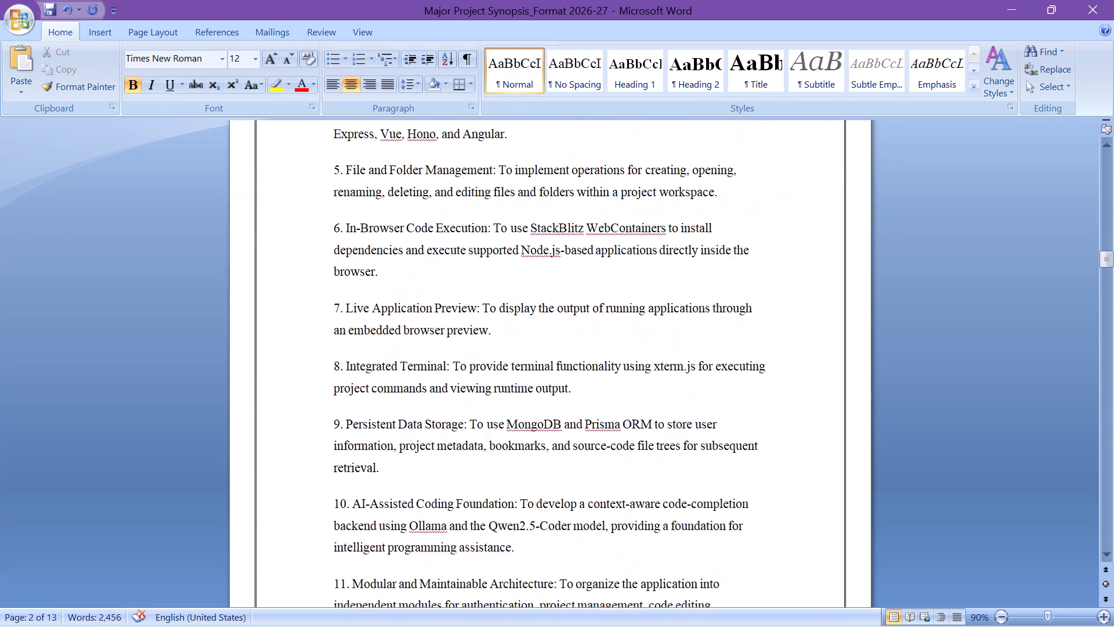
pyautogui.scroll(-5, 692, 365)
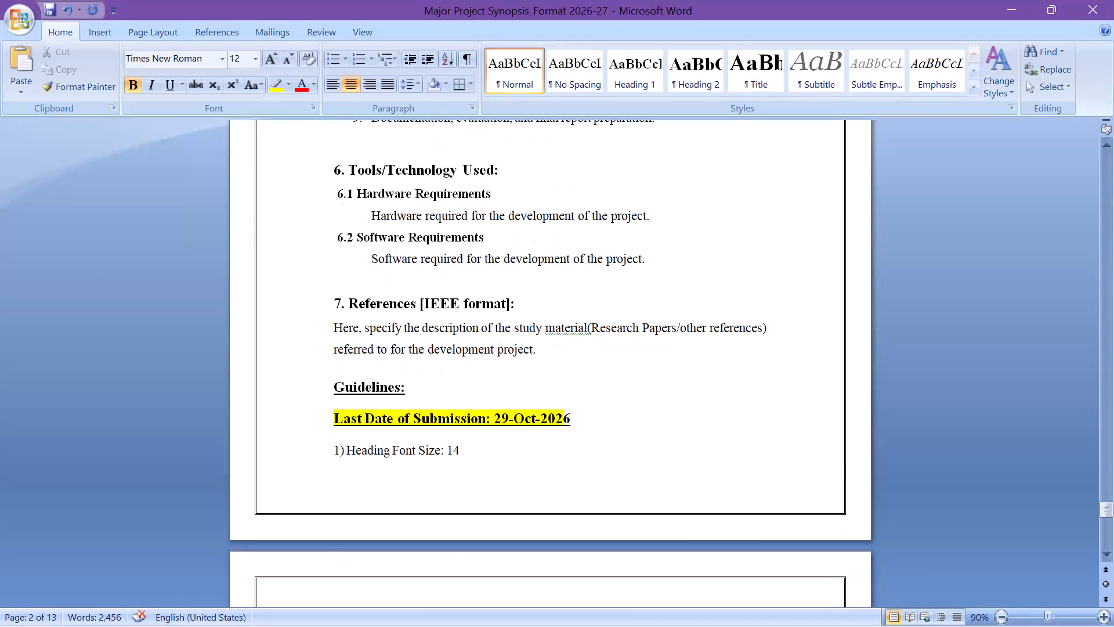
pyautogui.scroll(-1, 692, 365)
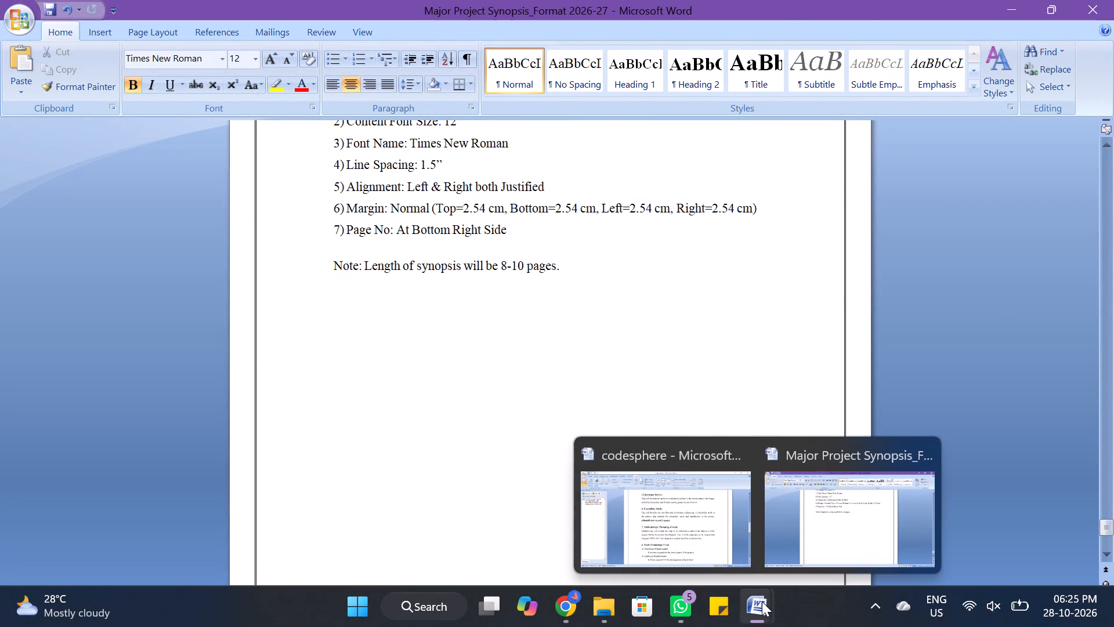
# Close the codesphere document window.
pyautogui.click(735, 456)
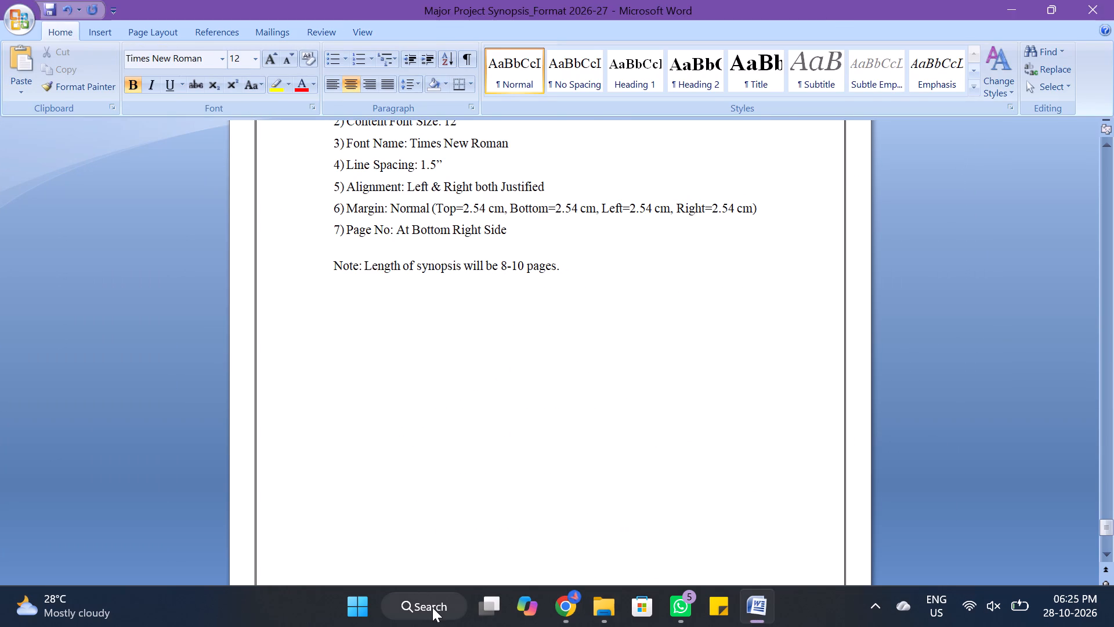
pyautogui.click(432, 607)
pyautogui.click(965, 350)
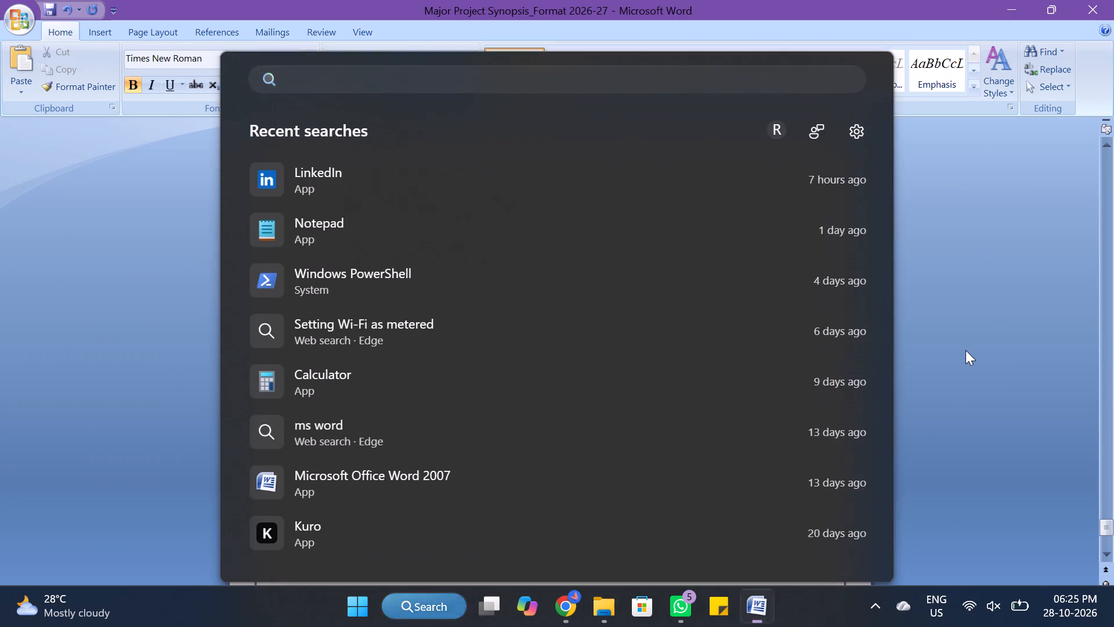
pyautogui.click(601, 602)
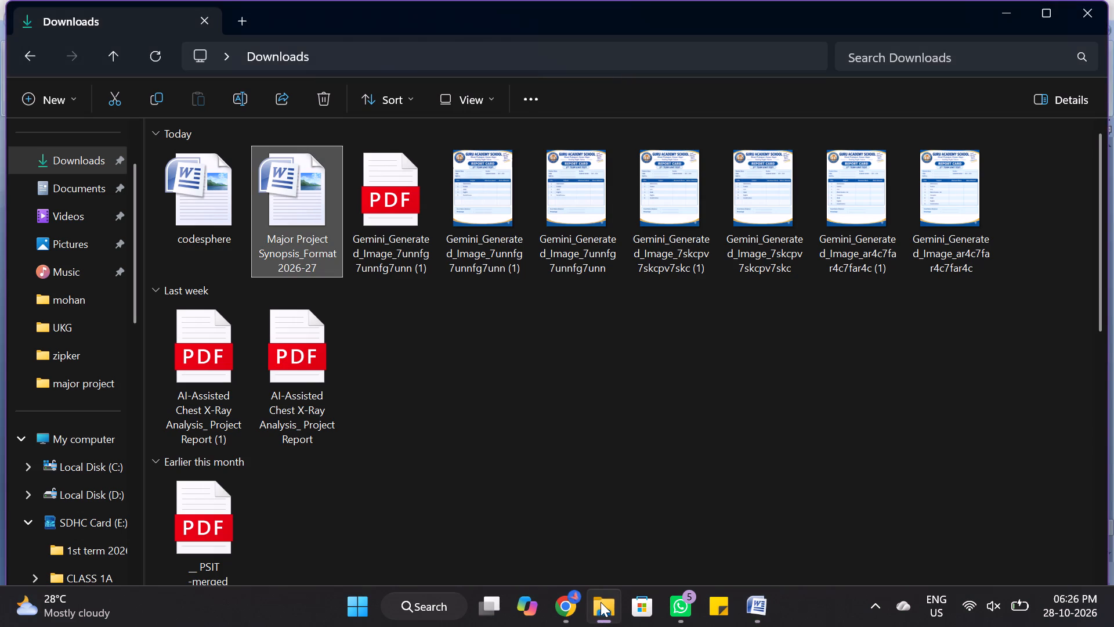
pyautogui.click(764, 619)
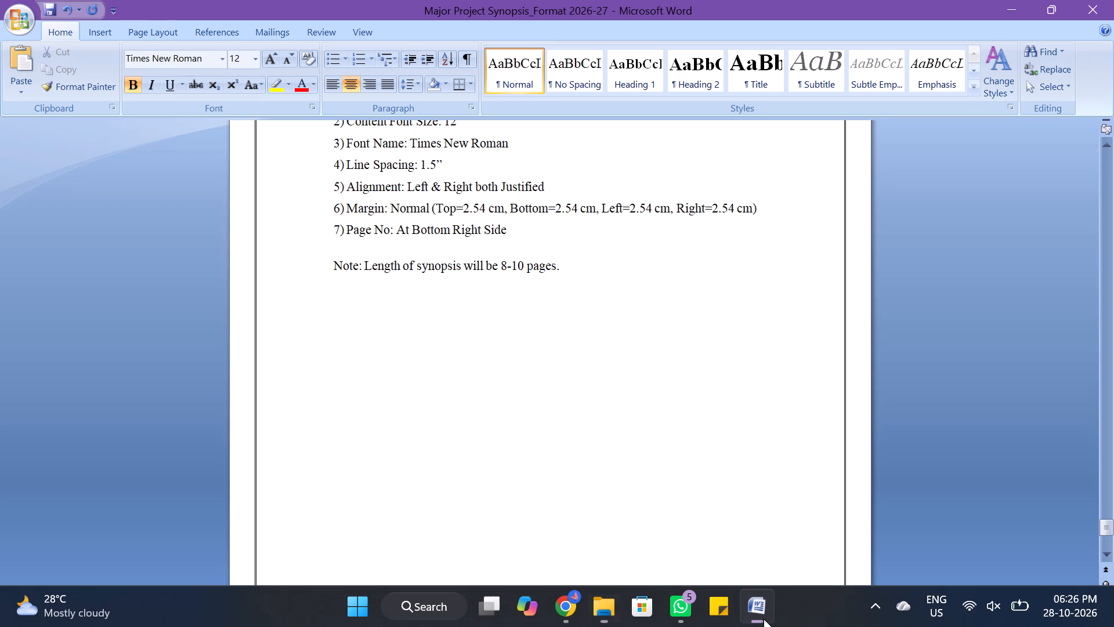
# Save the Major Project Synopsis_Format 2026-27 document.
pyautogui.hotkey('ctrl', 's')
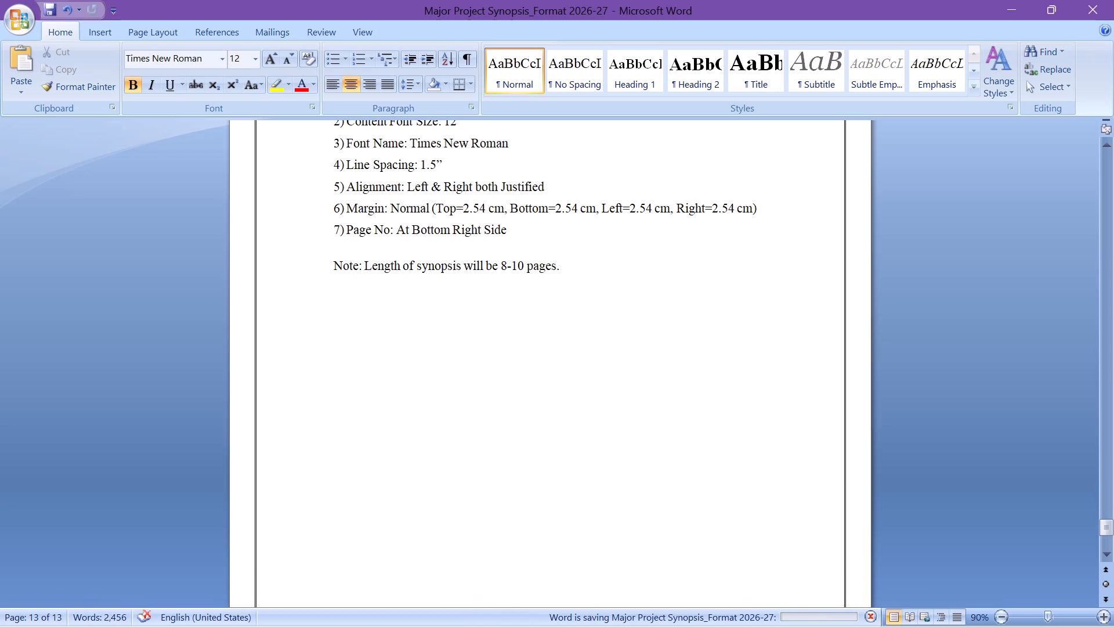
# Open the codesphere document from the Downloads folder and compare its title page with the completed synopsis title page.
pyautogui.click(1011, 12)
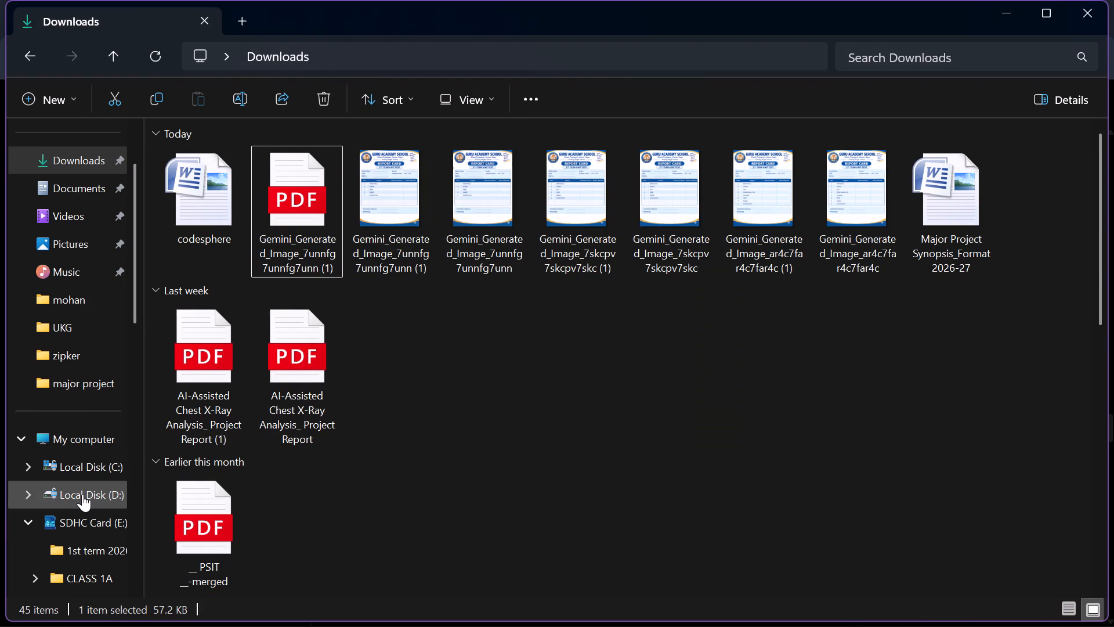
pyautogui.doubleClick(205, 233)
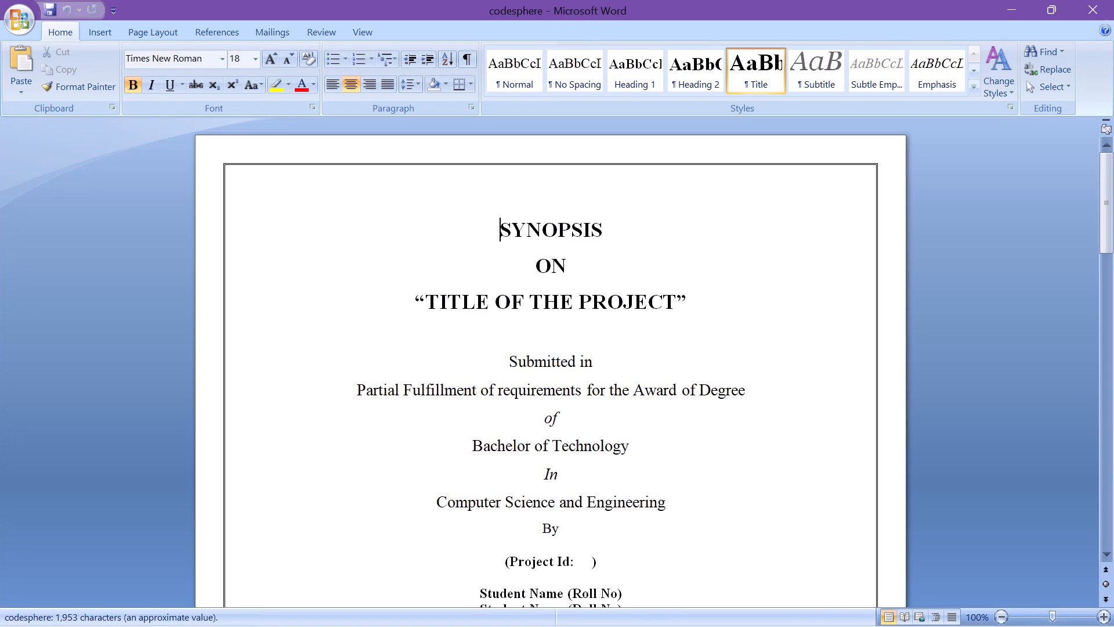
pyautogui.scroll(-2, 451, 343)
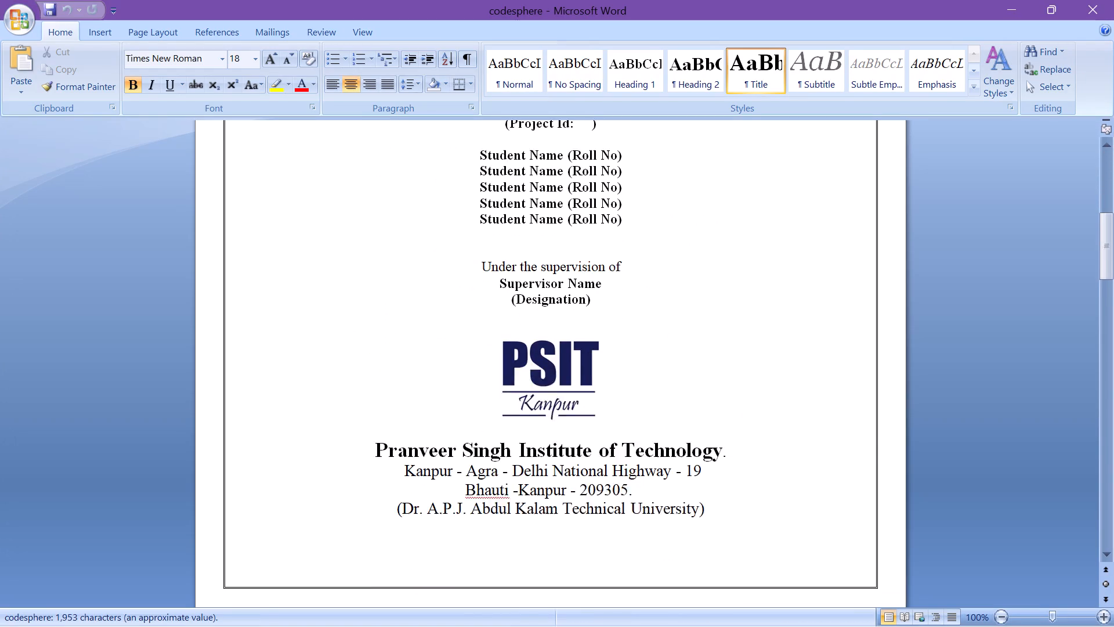
pyautogui.scroll(-1, 451, 343)
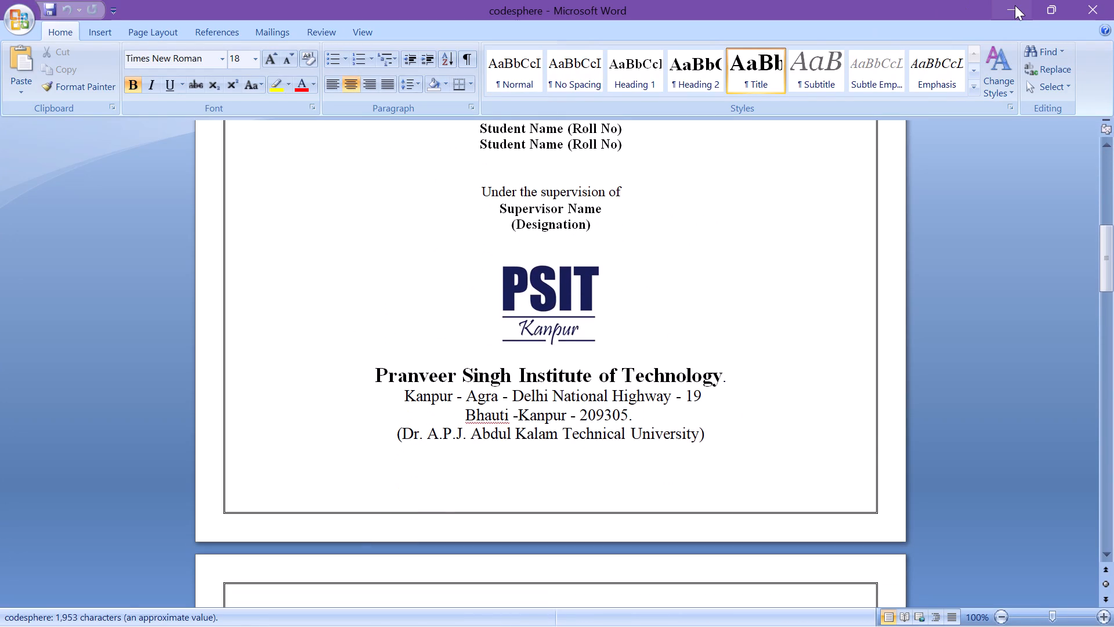
pyautogui.click(1015, 5)
pyautogui.scroll(2, 457, 347)
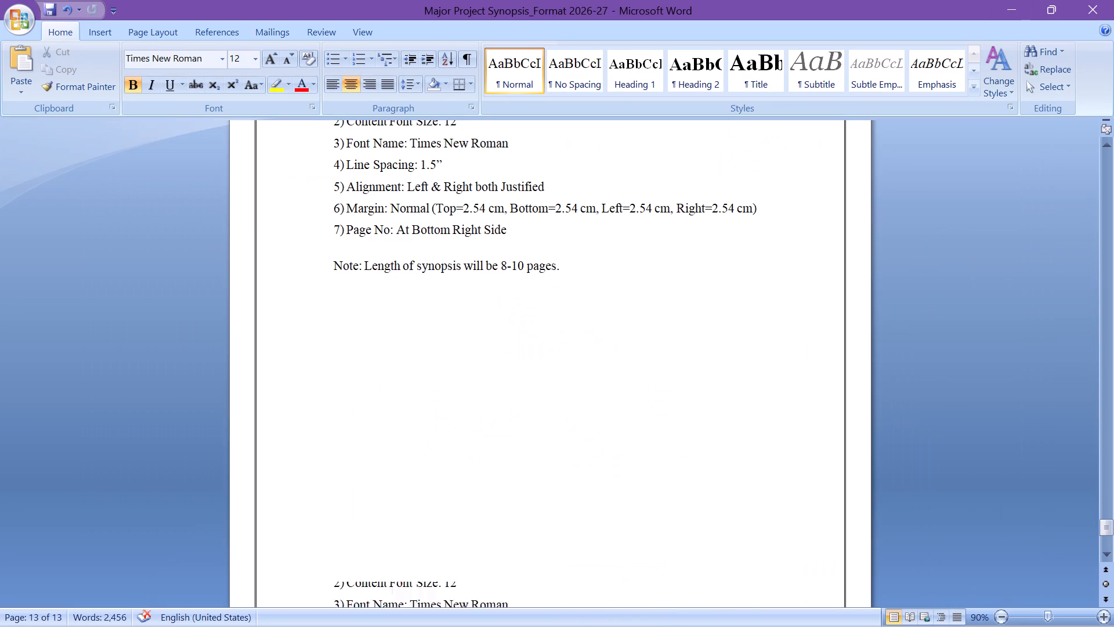
pyautogui.scroll(9, 457, 347)
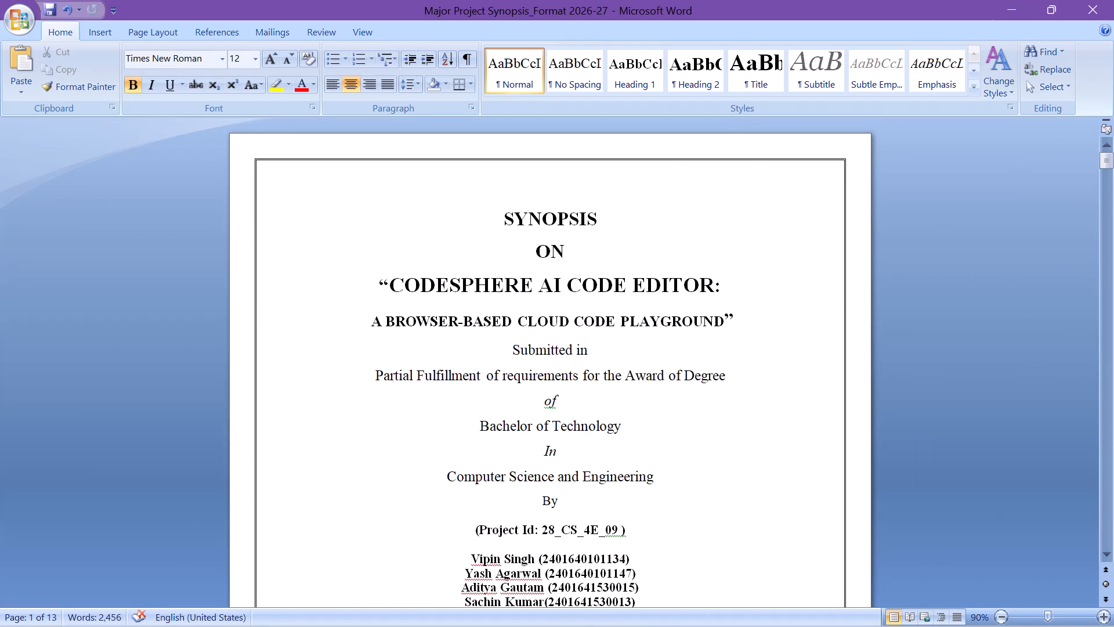
pyautogui.scroll(-1, 660, 301)
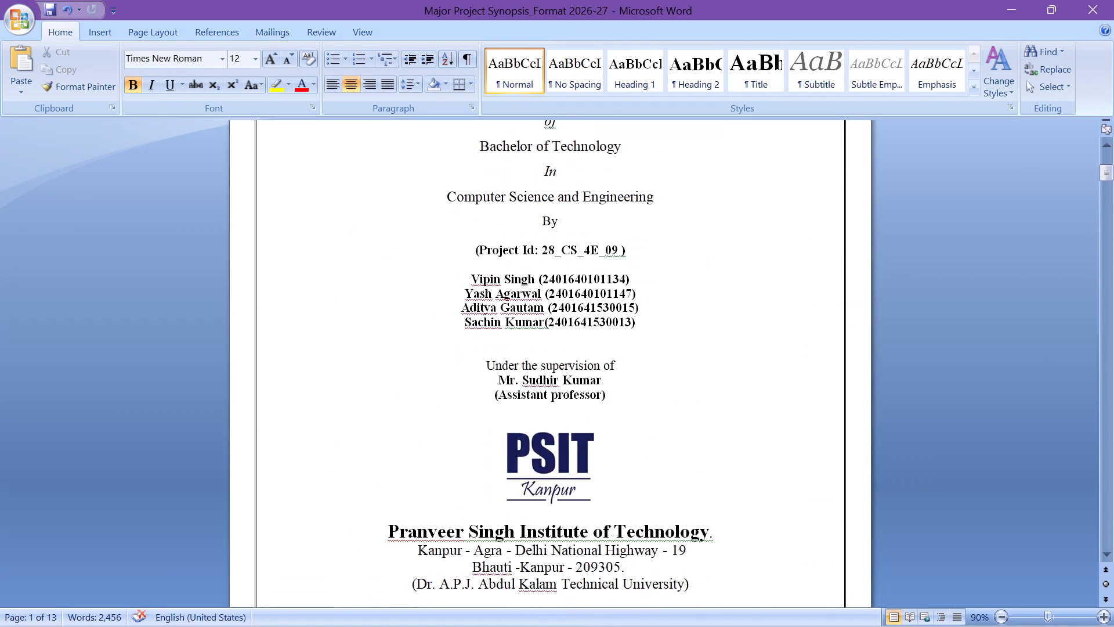
pyautogui.scroll(-1, 660, 301)
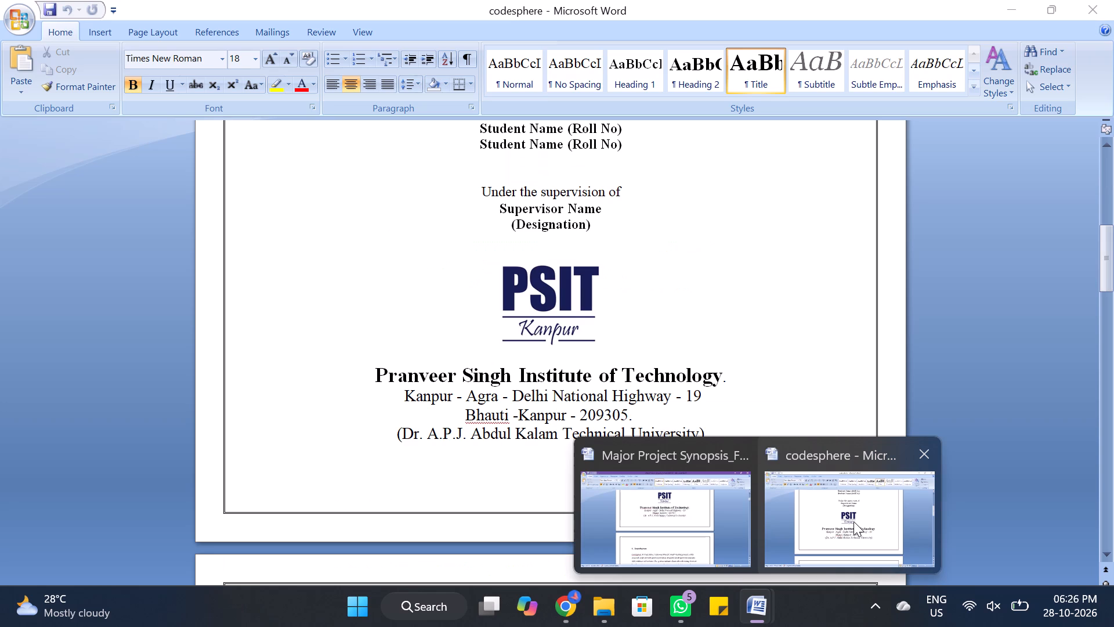
# Bring up the codesphere document again and close it.
pyautogui.click(853, 521)
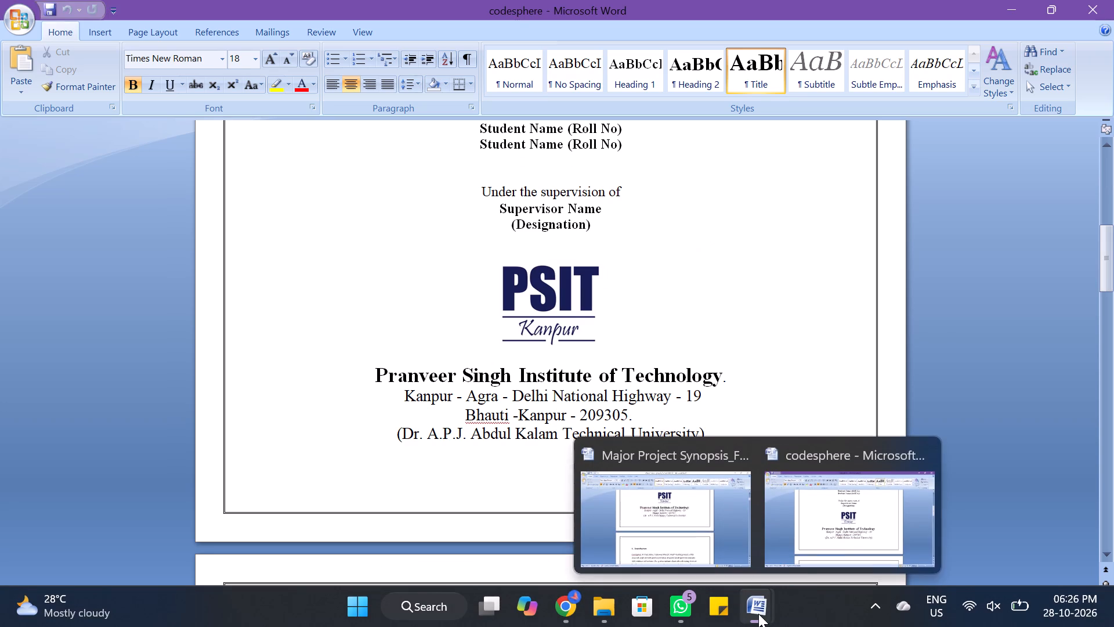
pyautogui.click(931, 449)
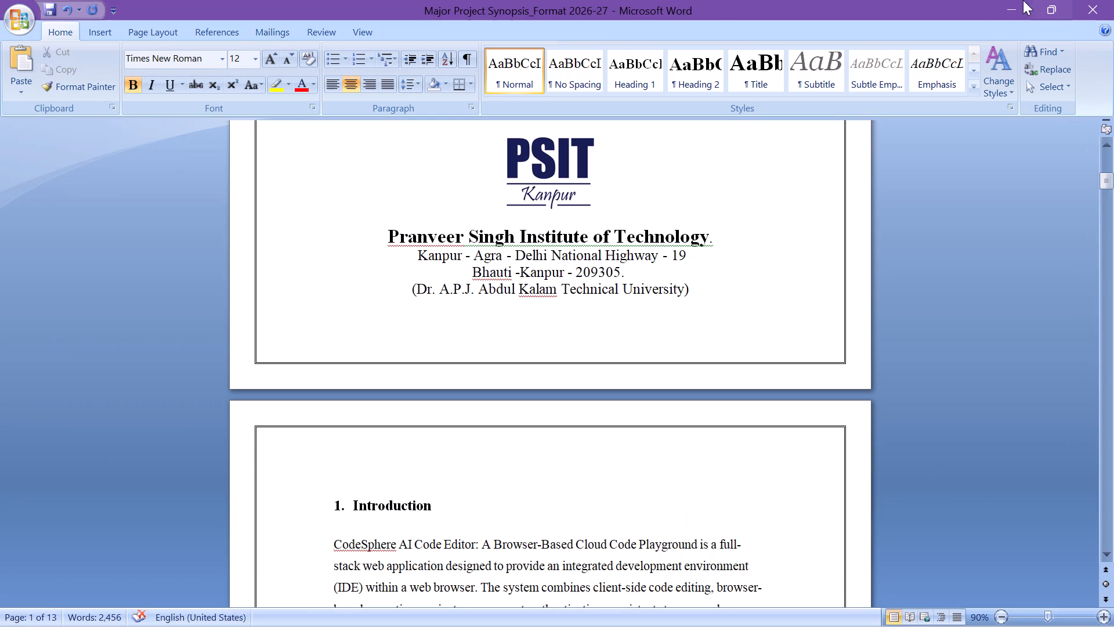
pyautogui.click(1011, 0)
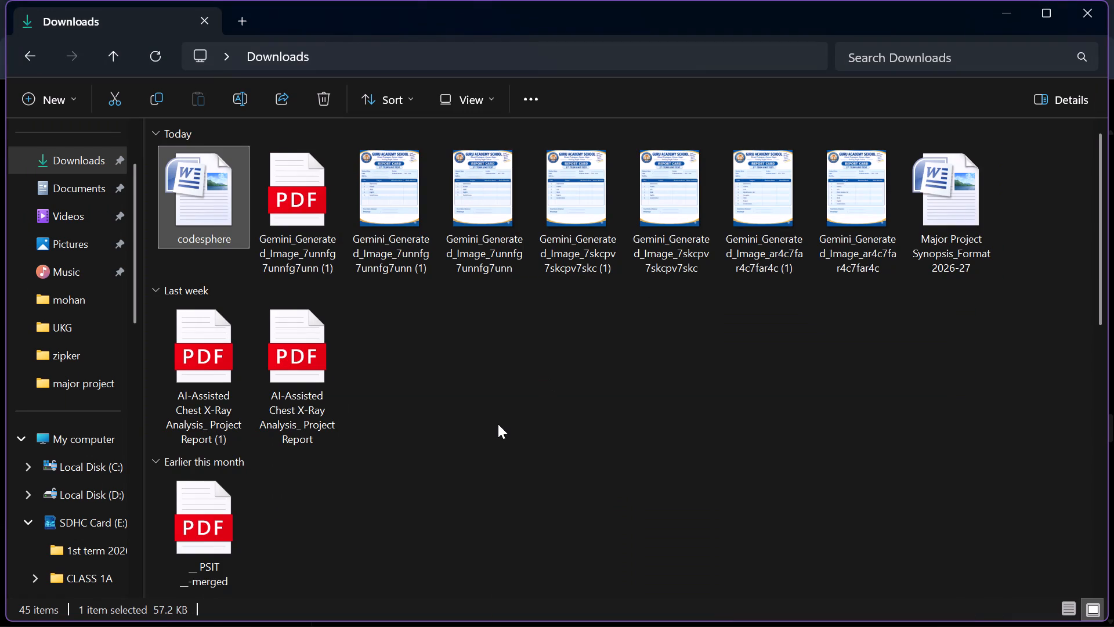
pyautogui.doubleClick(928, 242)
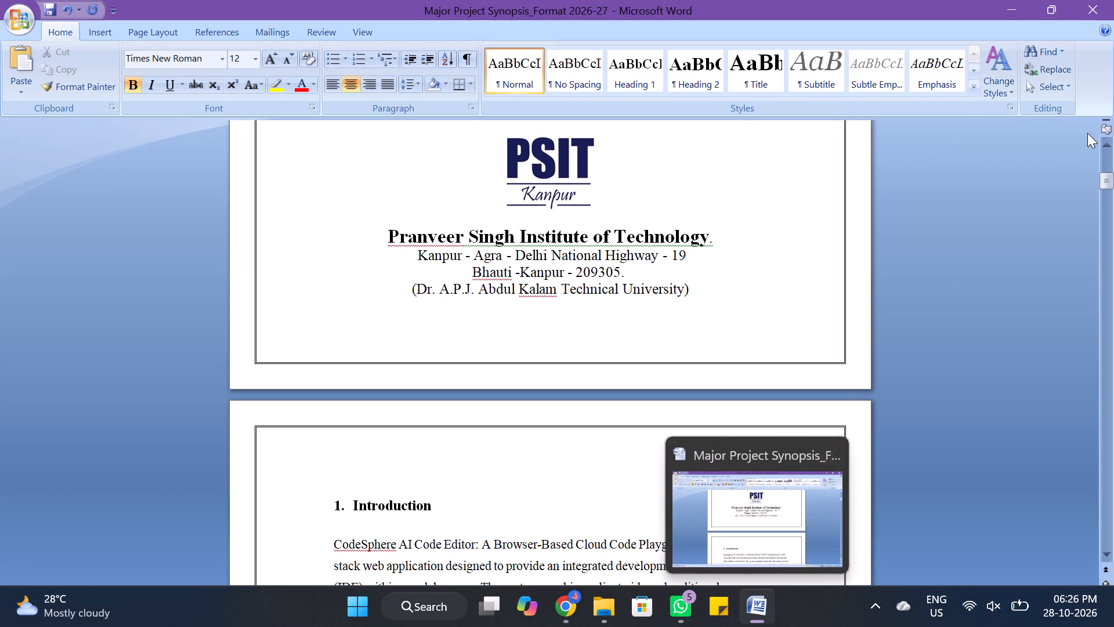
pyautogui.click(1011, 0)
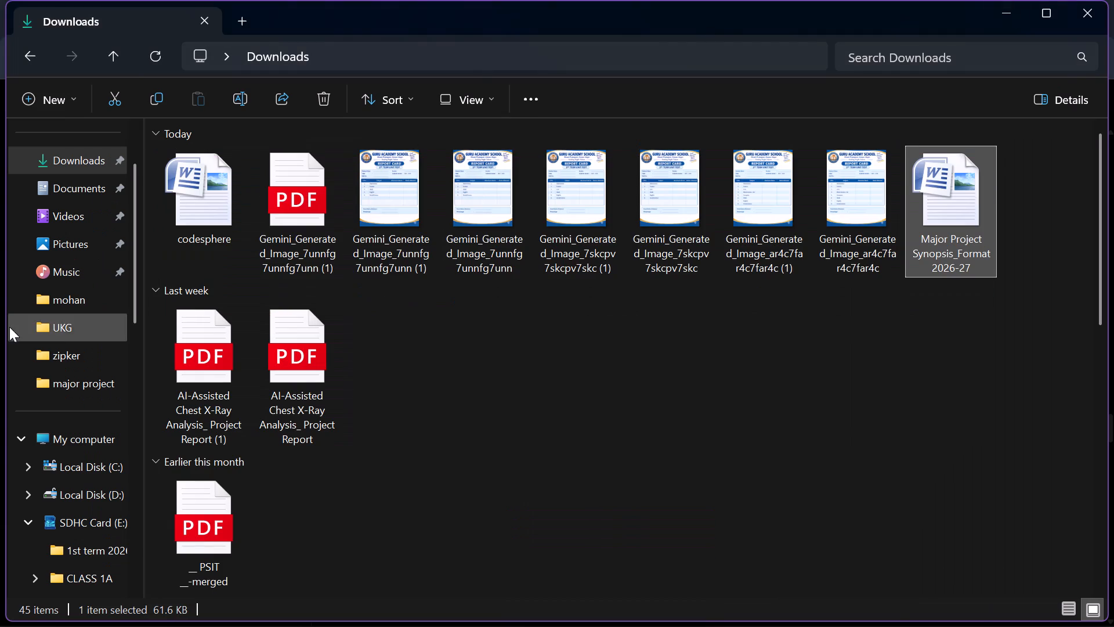
# In File Explorer, open the Word document "CodeSphere_AI_Code_Editor_Synopsis.pdf boss" from the major project folder on Local Disk (D:).
pyautogui.doubleClick(78, 496)
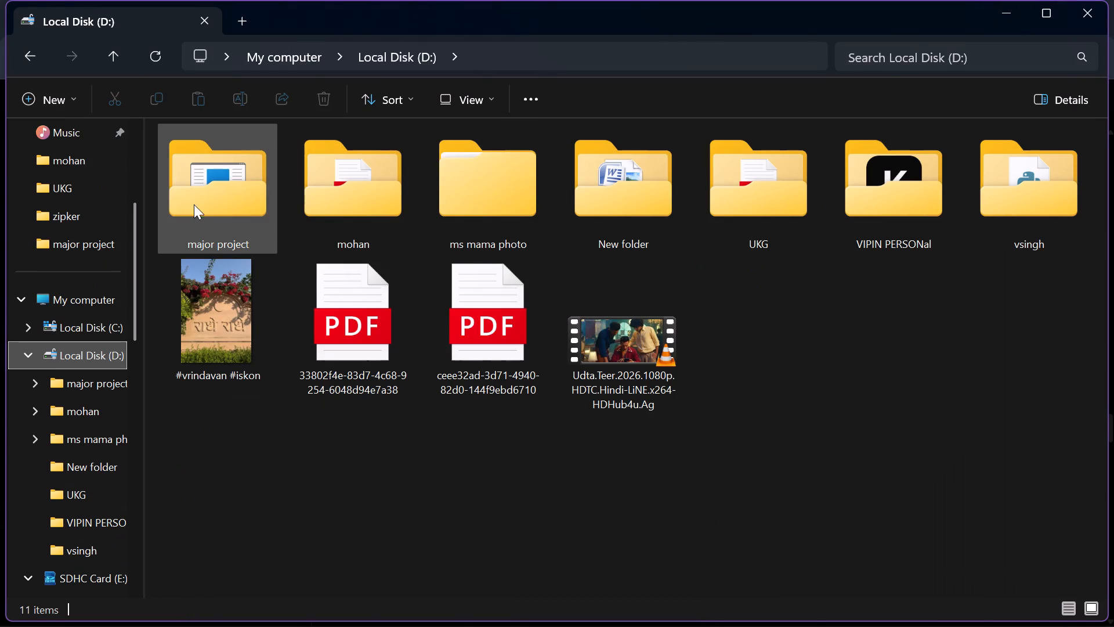
pyautogui.doubleClick(193, 181)
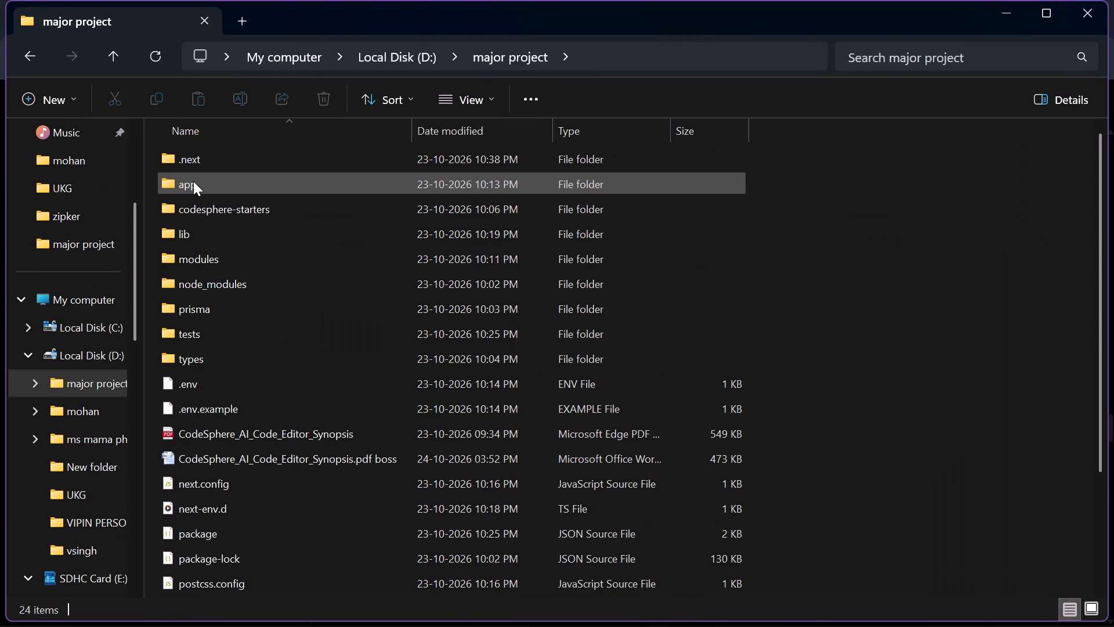
pyautogui.doubleClick(299, 452)
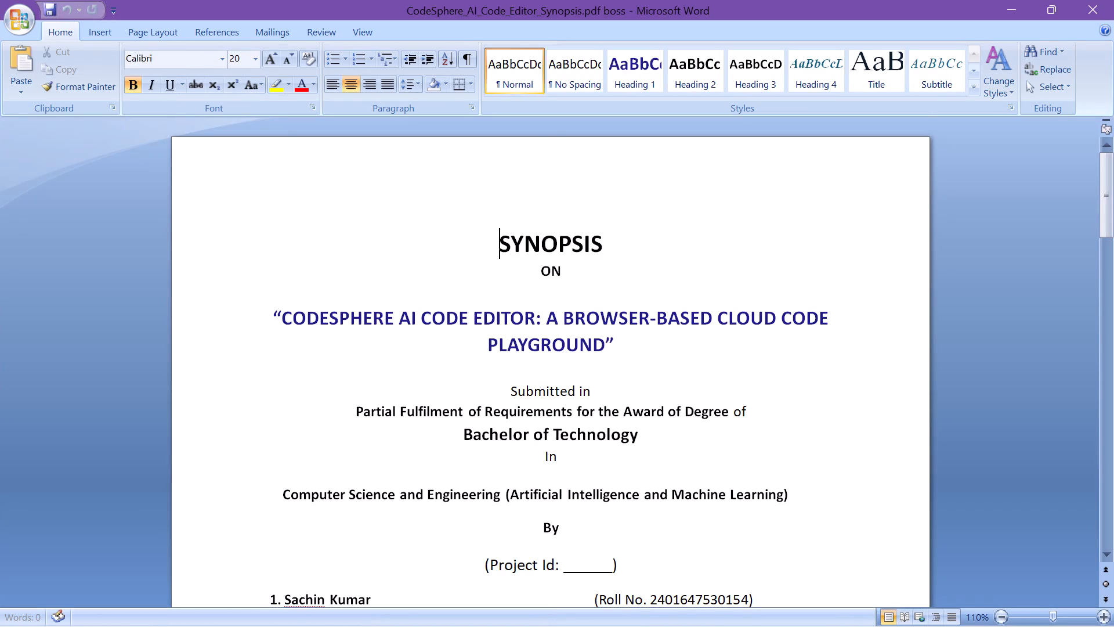
# Set all text from the "2. Abstract" heading to the end of the references to Times New Roman, size 12.
pyautogui.scroll(-1, 299, 452)
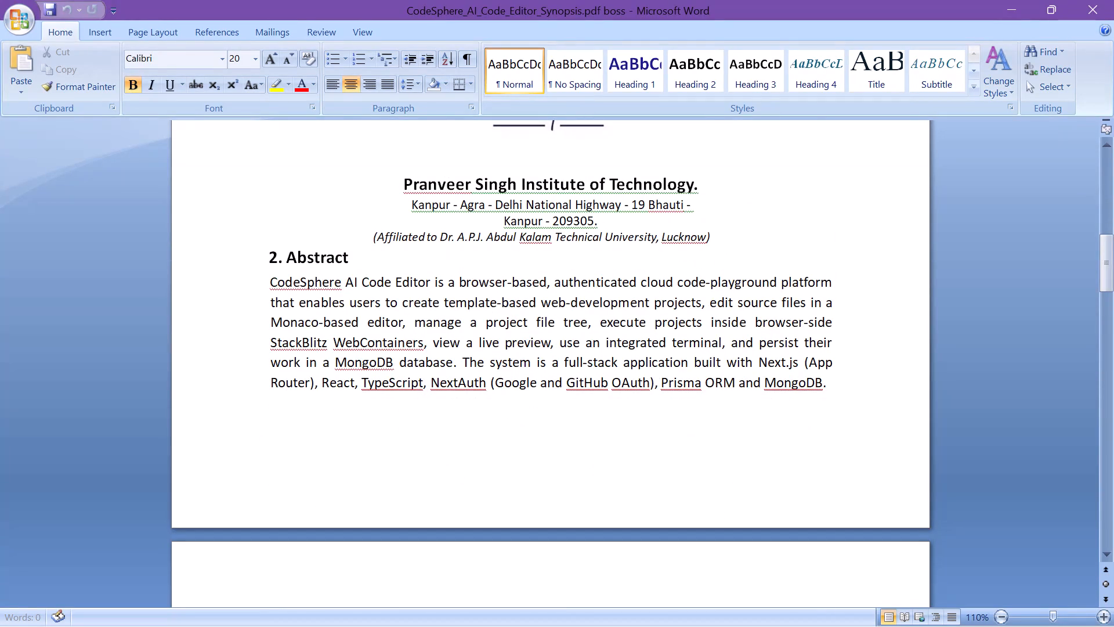
pyautogui.click(259, 248)
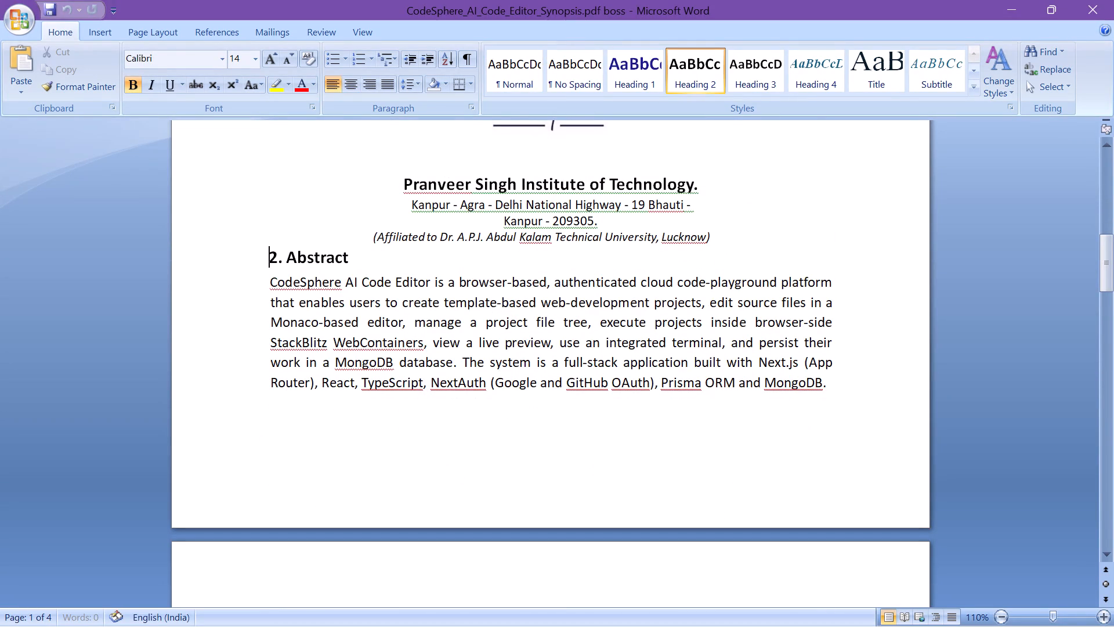
pyautogui.moveTo(259, 248); pyautogui.dragTo(440, 604)
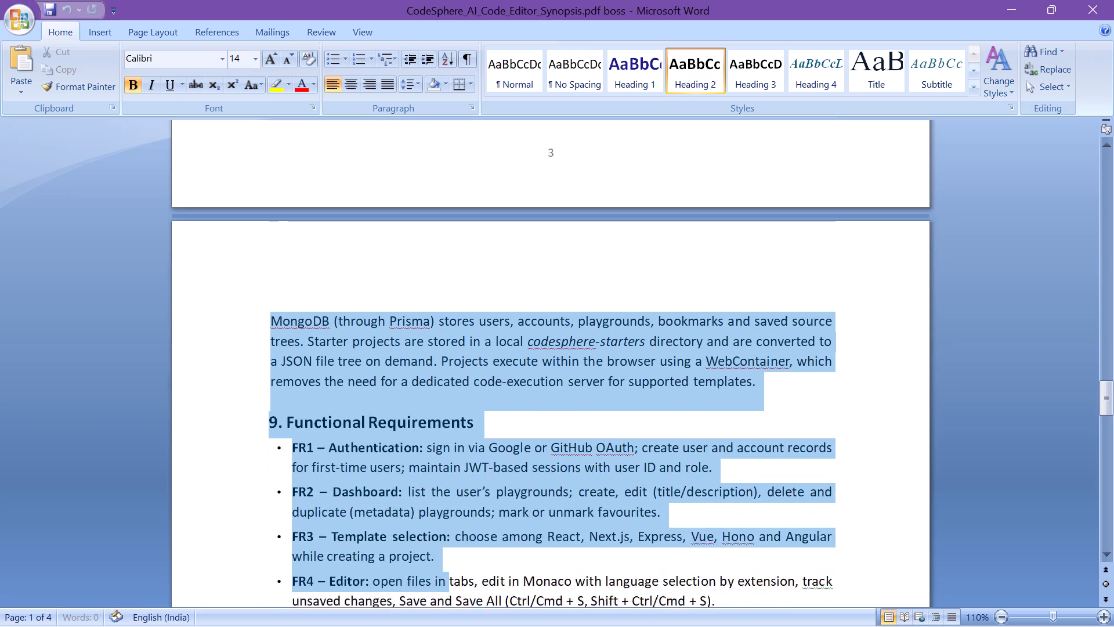
pyautogui.moveTo(440, 604); pyautogui.dragTo(596, 626)
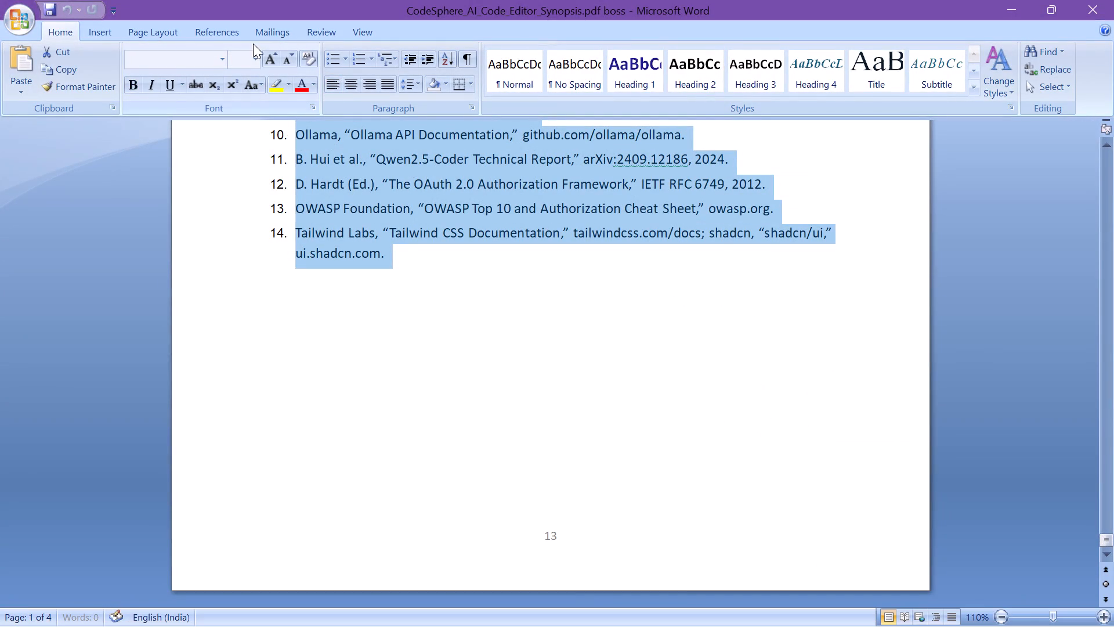
pyautogui.click(225, 59)
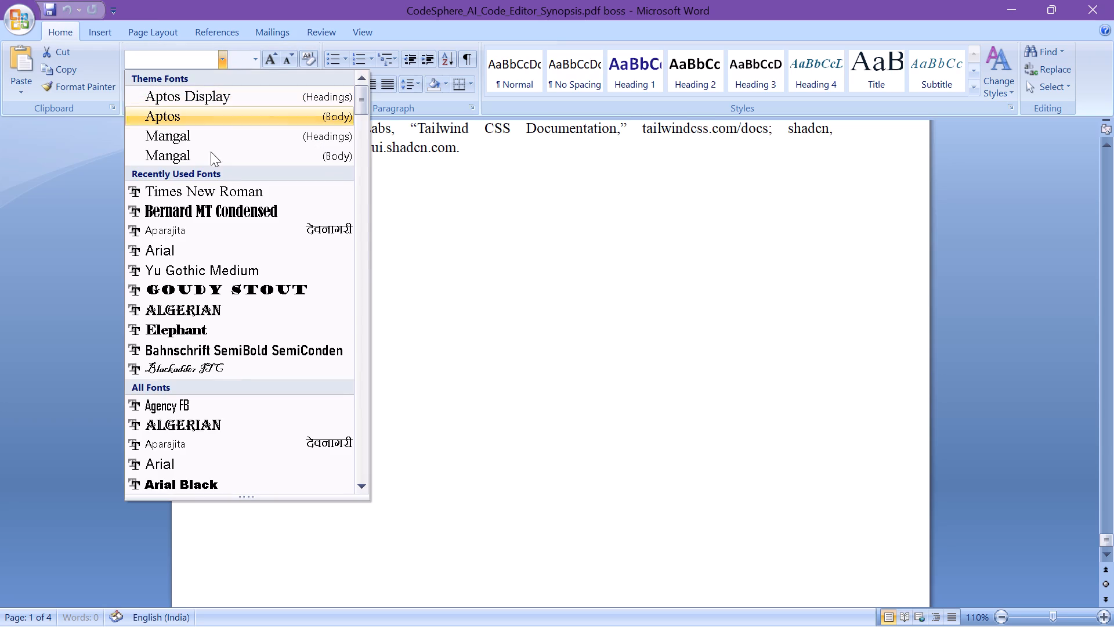
pyautogui.click(211, 200)
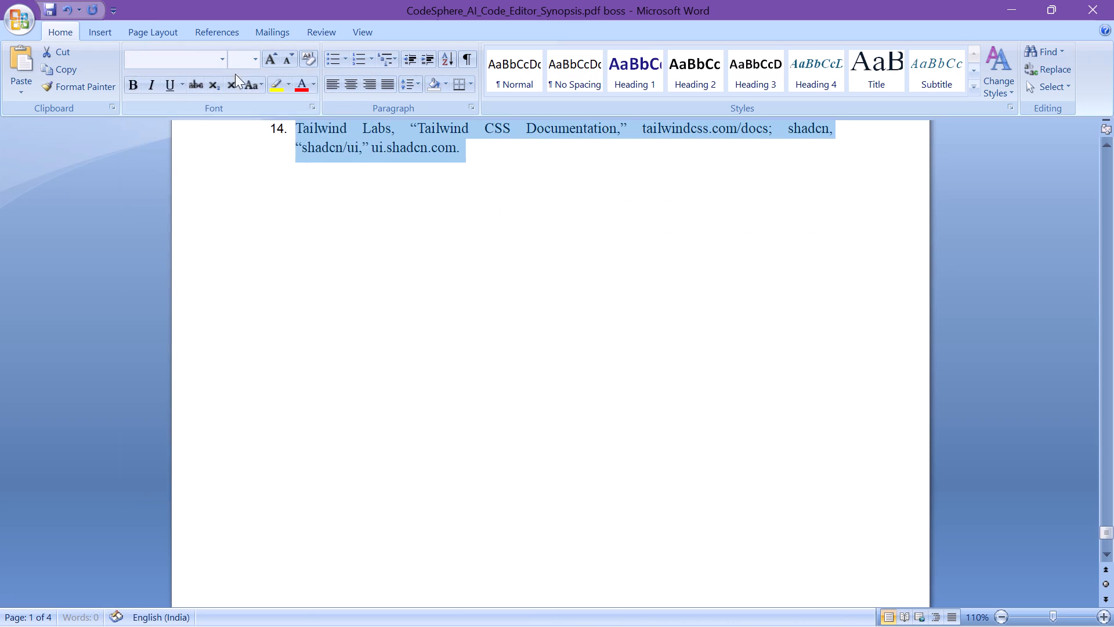
pyautogui.click(256, 60)
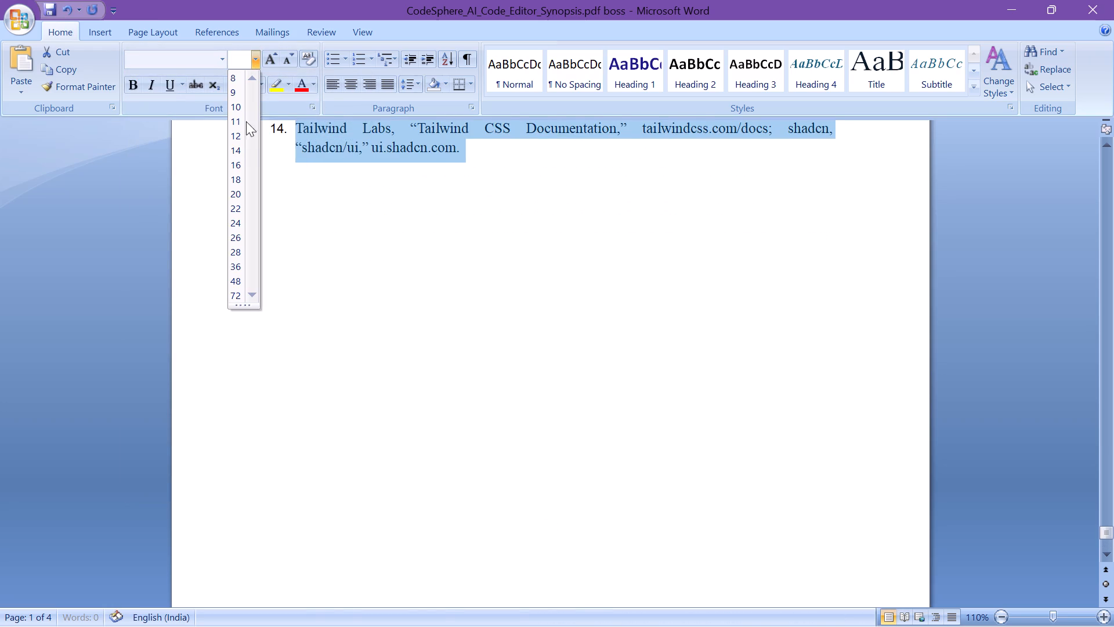
pyautogui.click(244, 139)
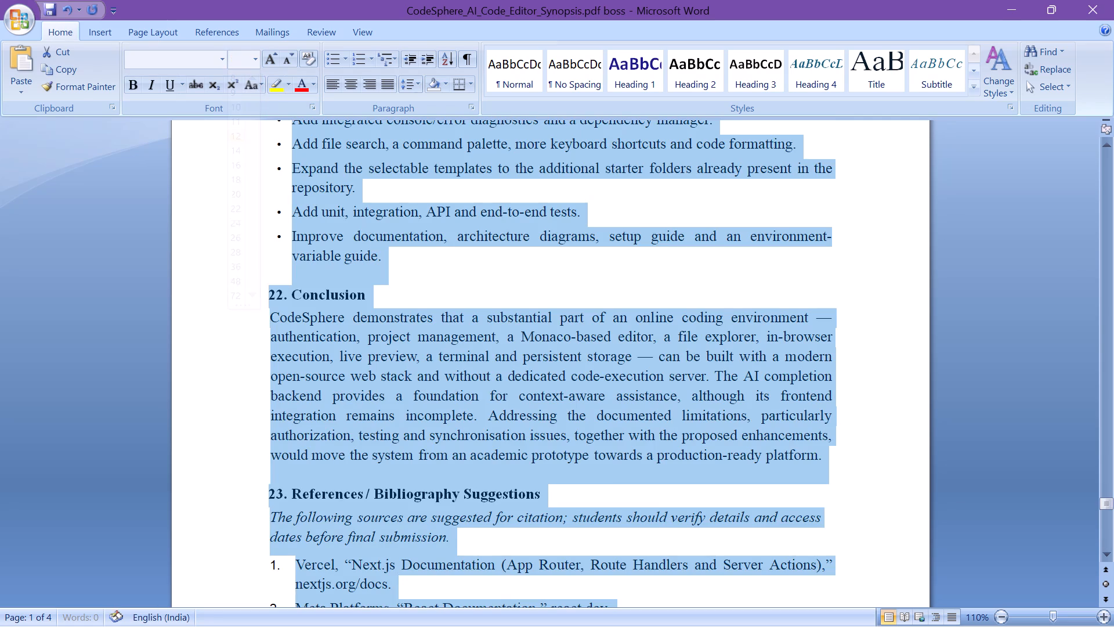
pyautogui.click(623, 278)
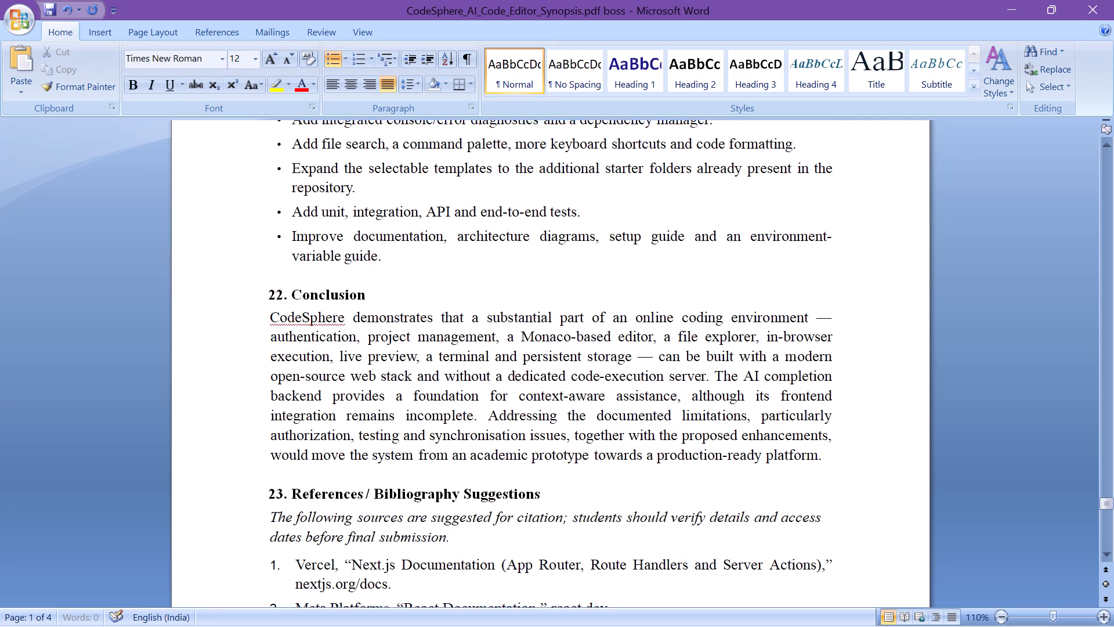
# Look over the reformatted document from the title page through the Abstract and the start of the Introduction.
pyautogui.scroll(14, 547, 294)
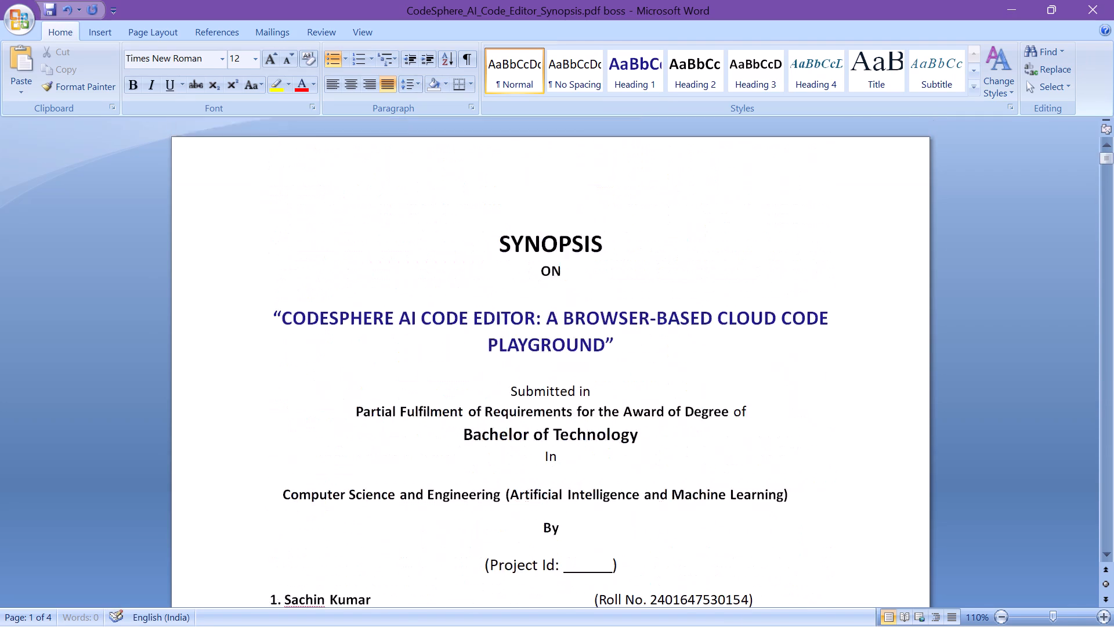
pyautogui.scroll(2, 547, 294)
pyautogui.hscroll(1, 547, 294)
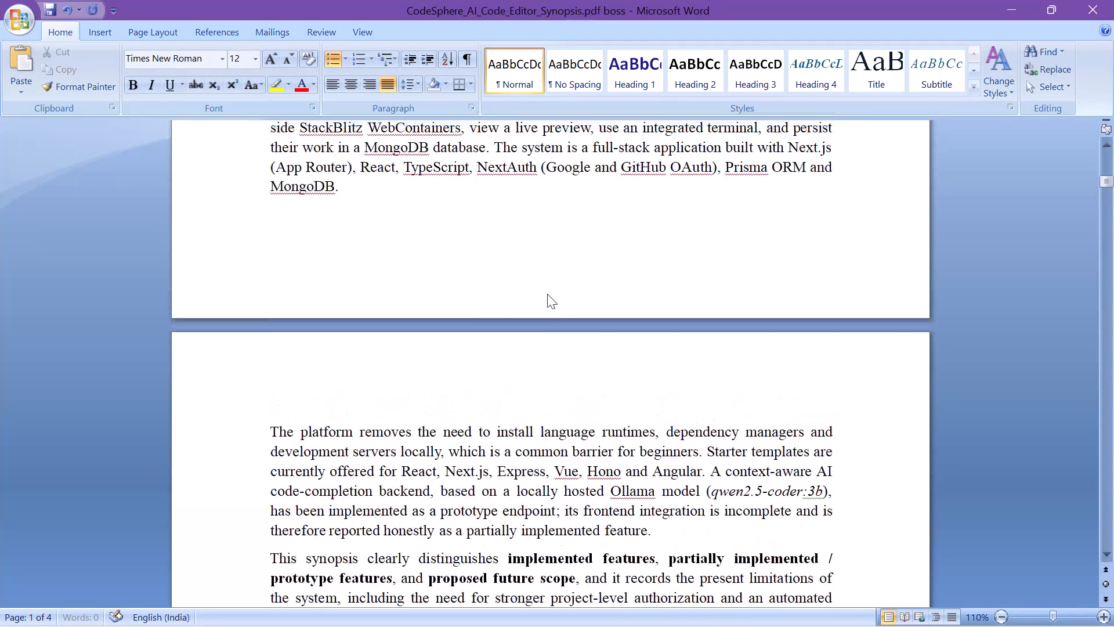
pyautogui.hscroll(2, 547, 294)
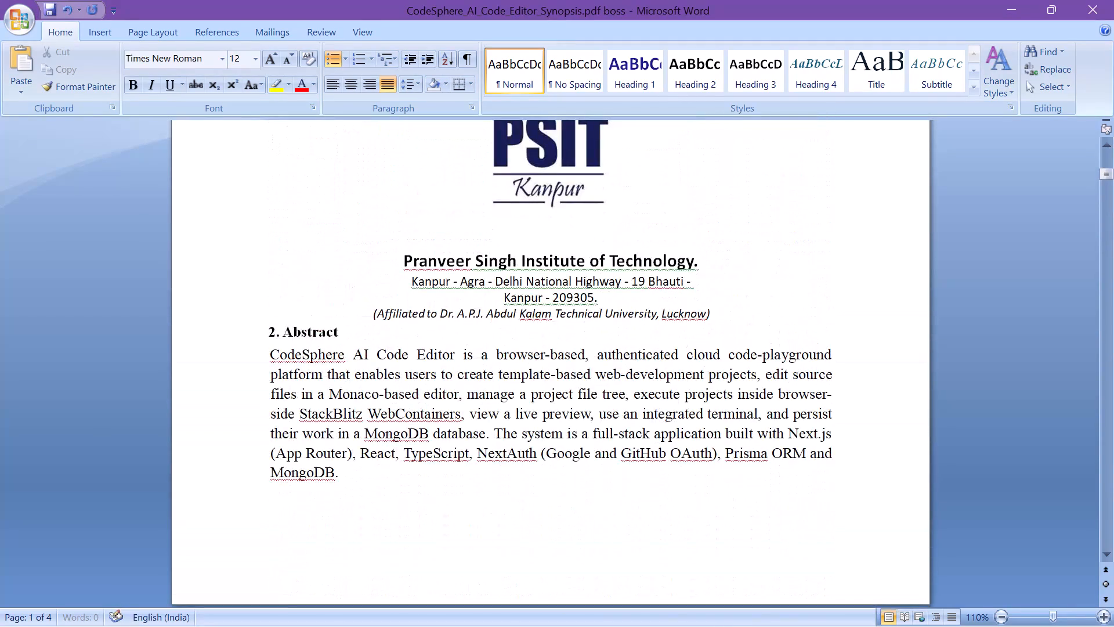
pyautogui.scroll(-1, 340, 330)
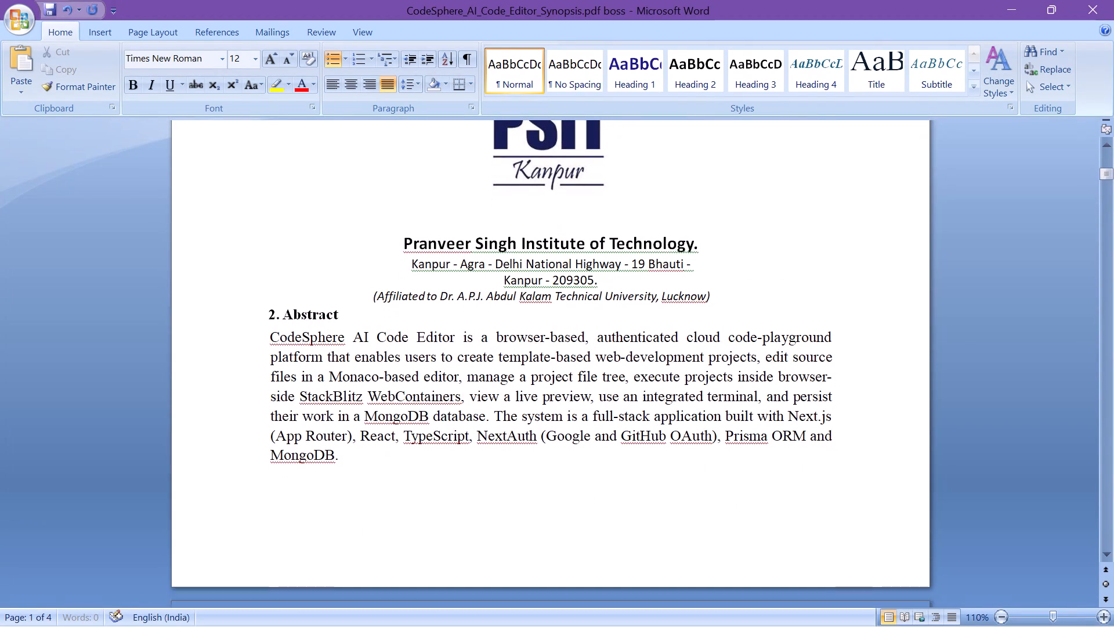
pyautogui.scroll(-2, 340, 330)
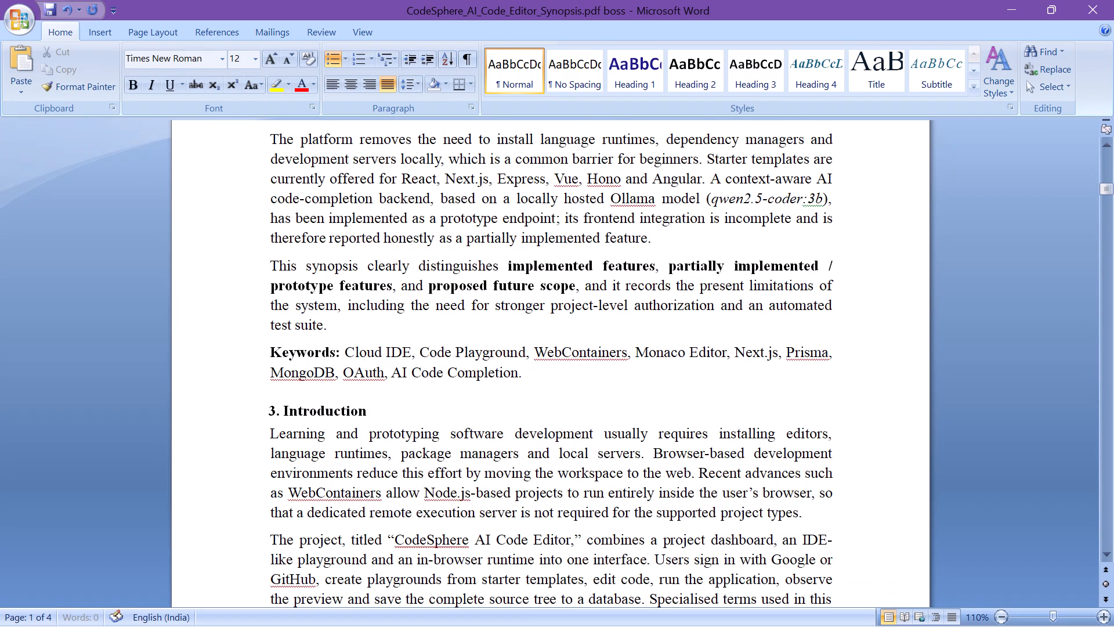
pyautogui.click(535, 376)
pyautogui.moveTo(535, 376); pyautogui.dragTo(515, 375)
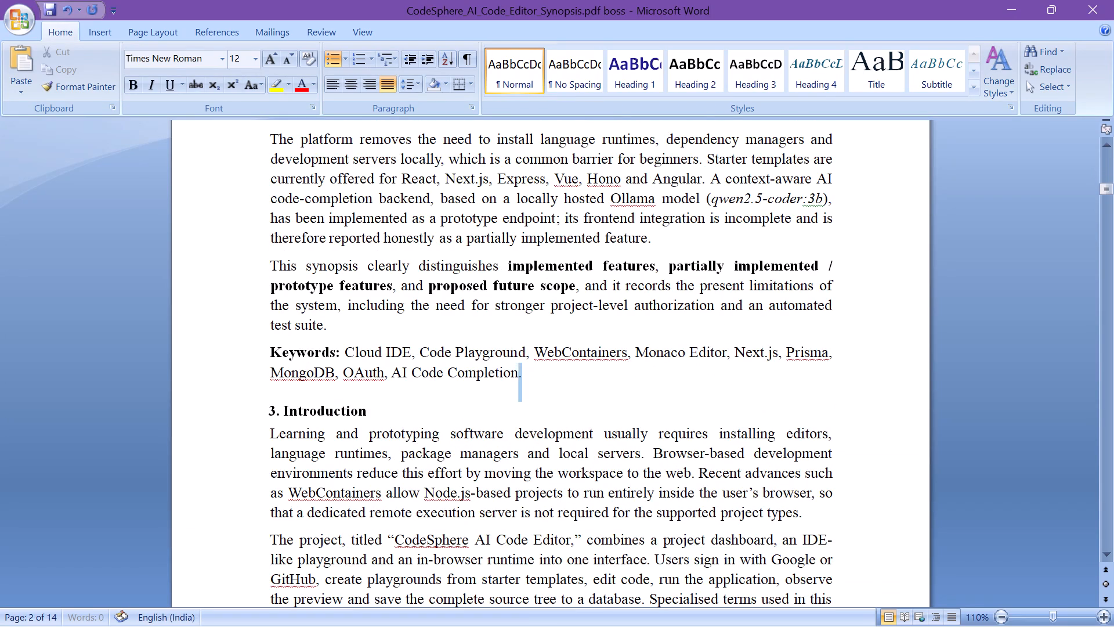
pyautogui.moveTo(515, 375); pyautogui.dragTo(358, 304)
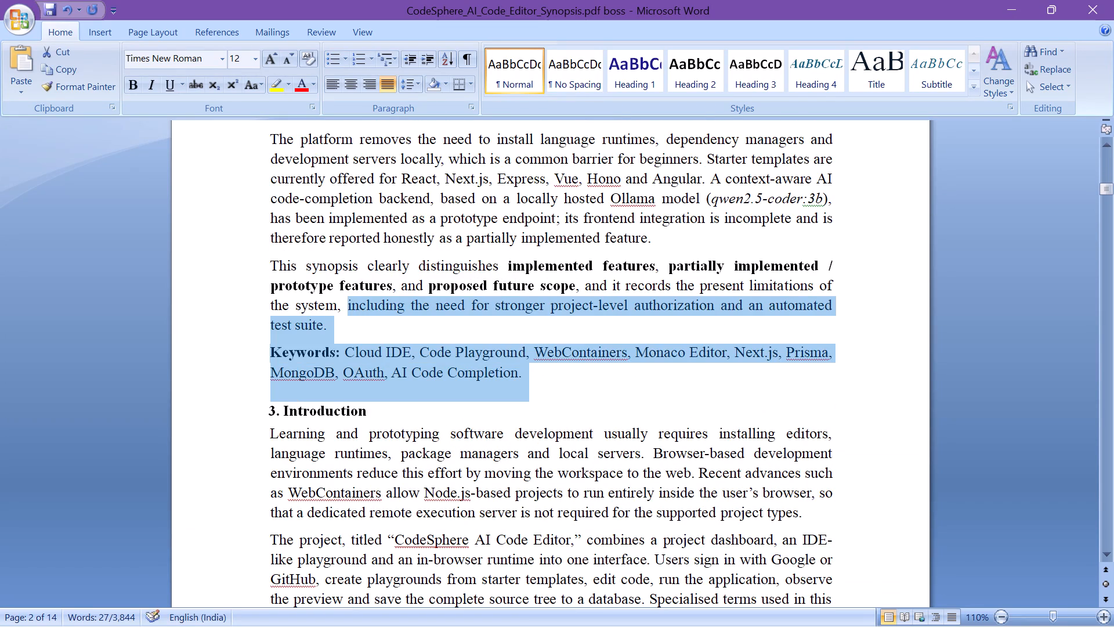
# Delete the "2. Abstract" section, from its heading through the Keywords paragraph.
pyautogui.scroll(2, 280, 259)
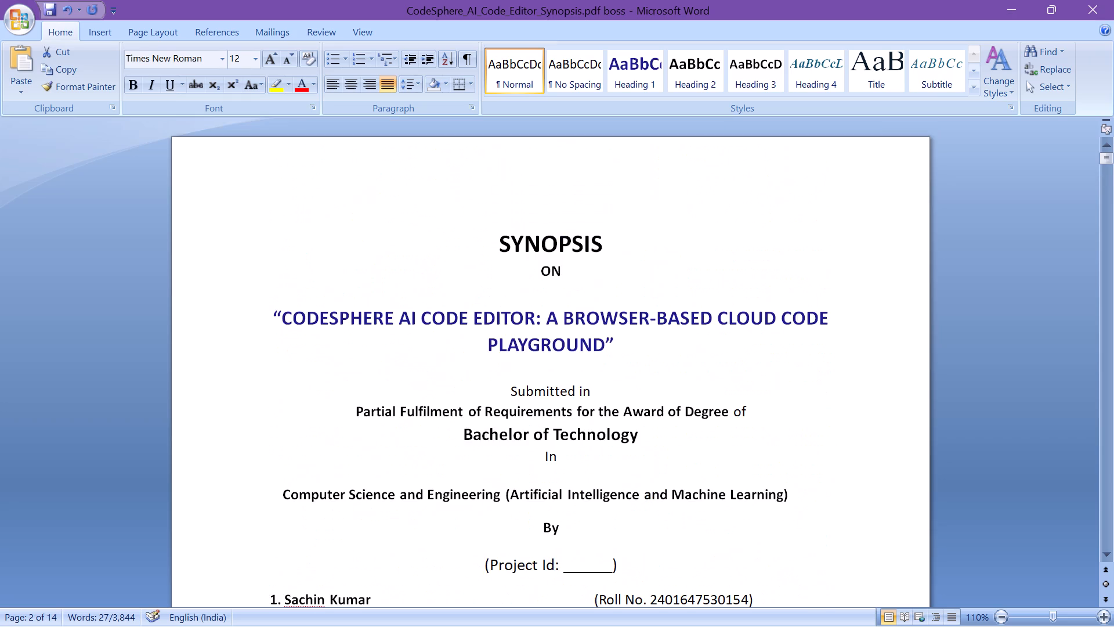
pyautogui.scroll(-1, 280, 259)
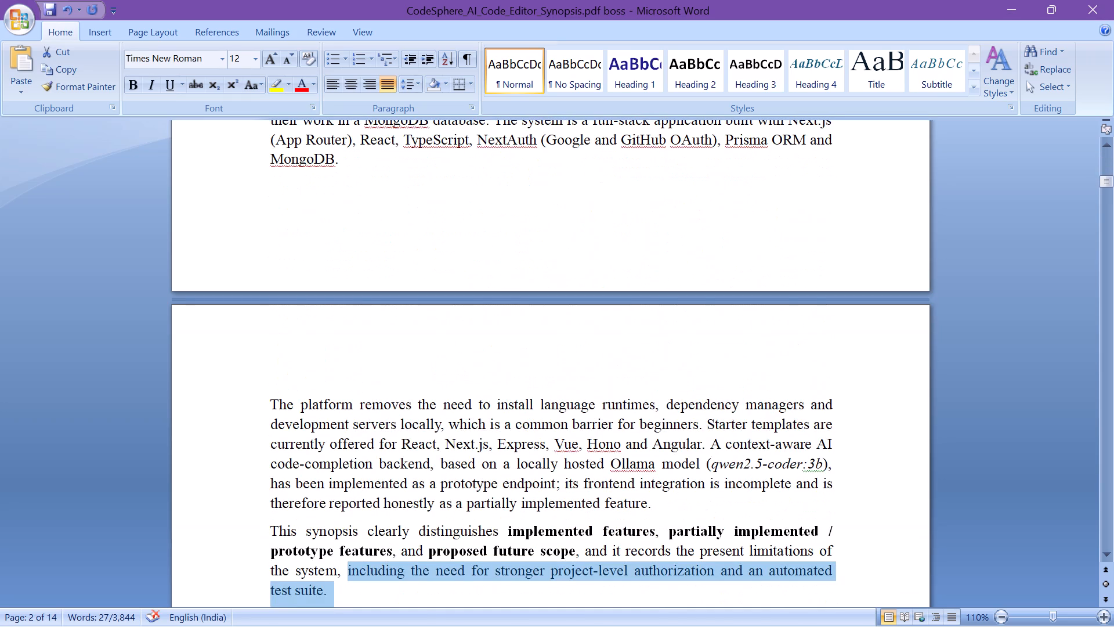
pyautogui.scroll(1, 278, 213)
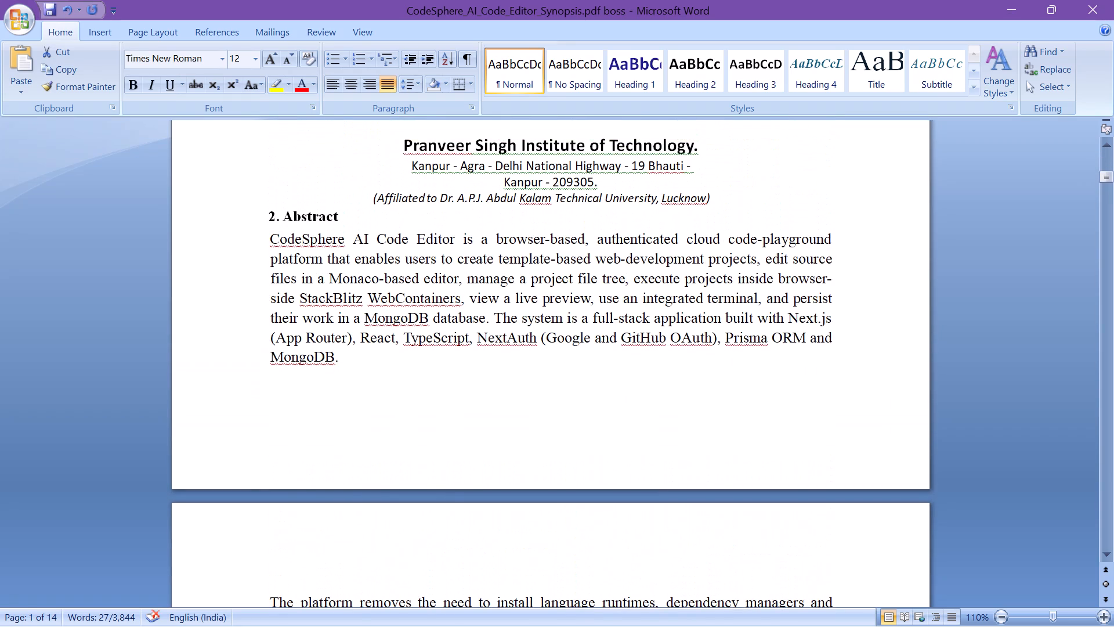
pyautogui.moveTo(264, 213); pyautogui.dragTo(365, 500)
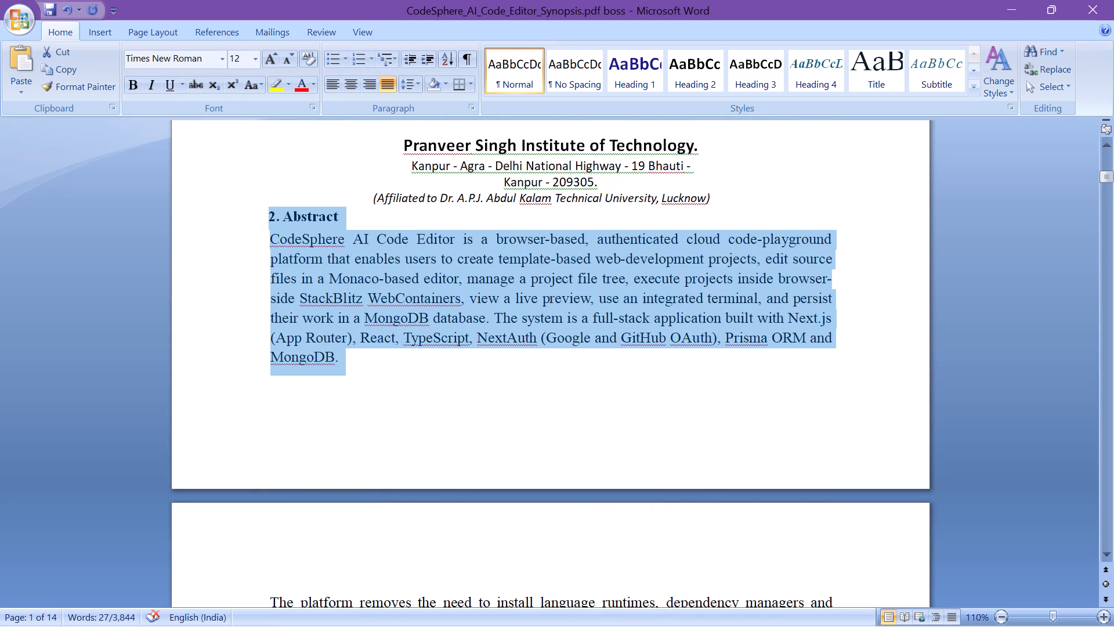
pyautogui.moveTo(365, 500); pyautogui.dragTo(417, 556)
pyautogui.scroll(2, 417, 556)
pyautogui.scroll(-3, 417, 556)
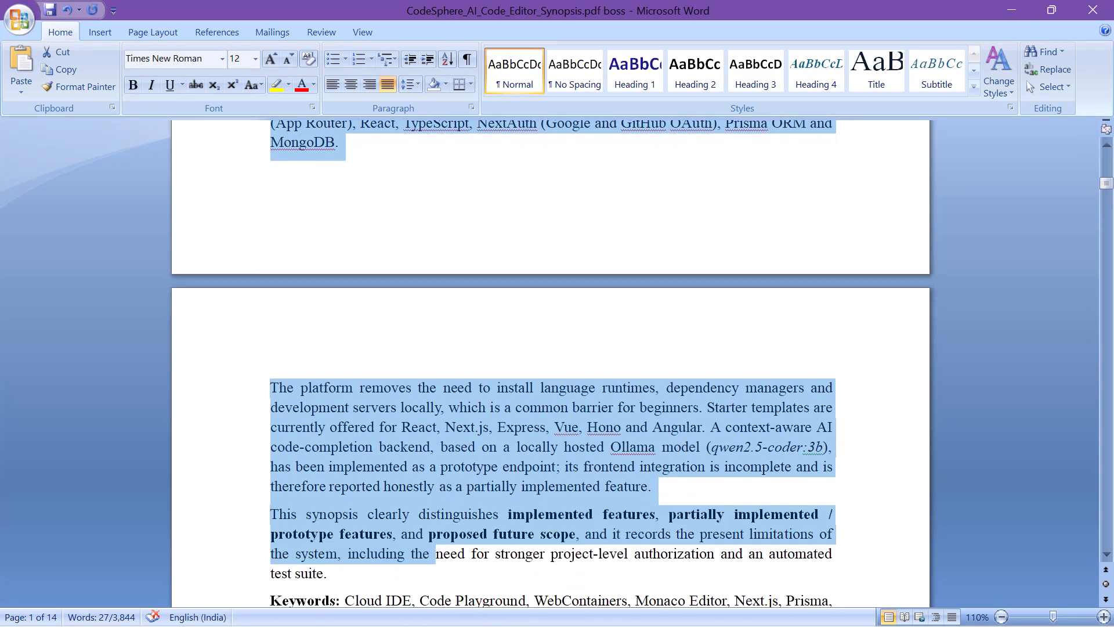
pyautogui.scroll(-1, 417, 556)
pyautogui.moveTo(417, 556); pyautogui.dragTo(491, 570)
pyautogui.rightClick(417, 556)
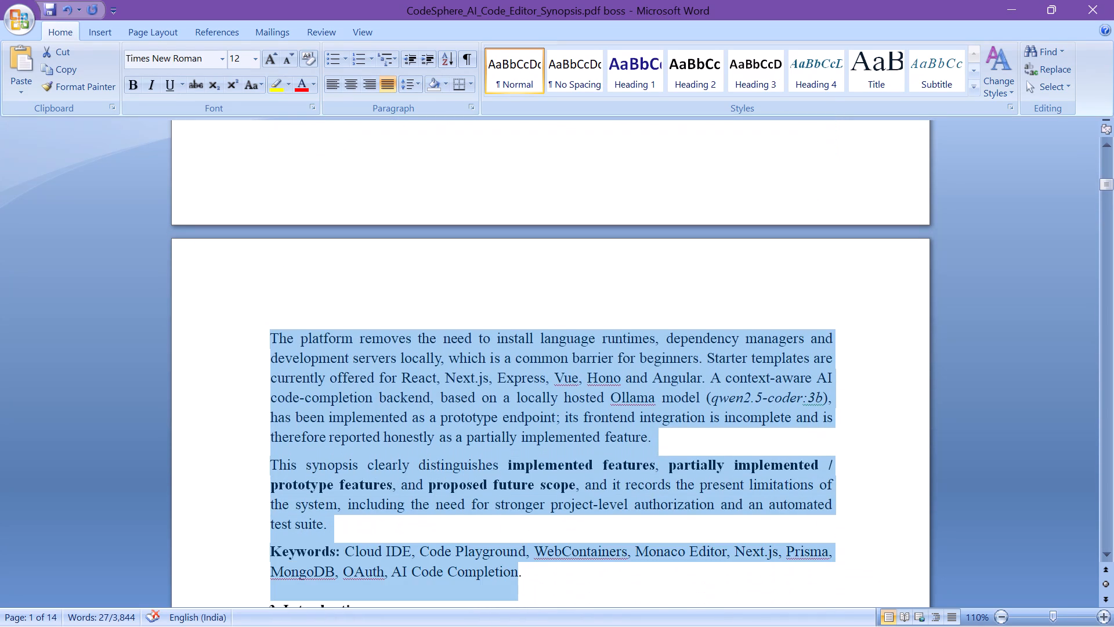
pyautogui.moveTo(491, 570); pyautogui.dragTo(504, 569)
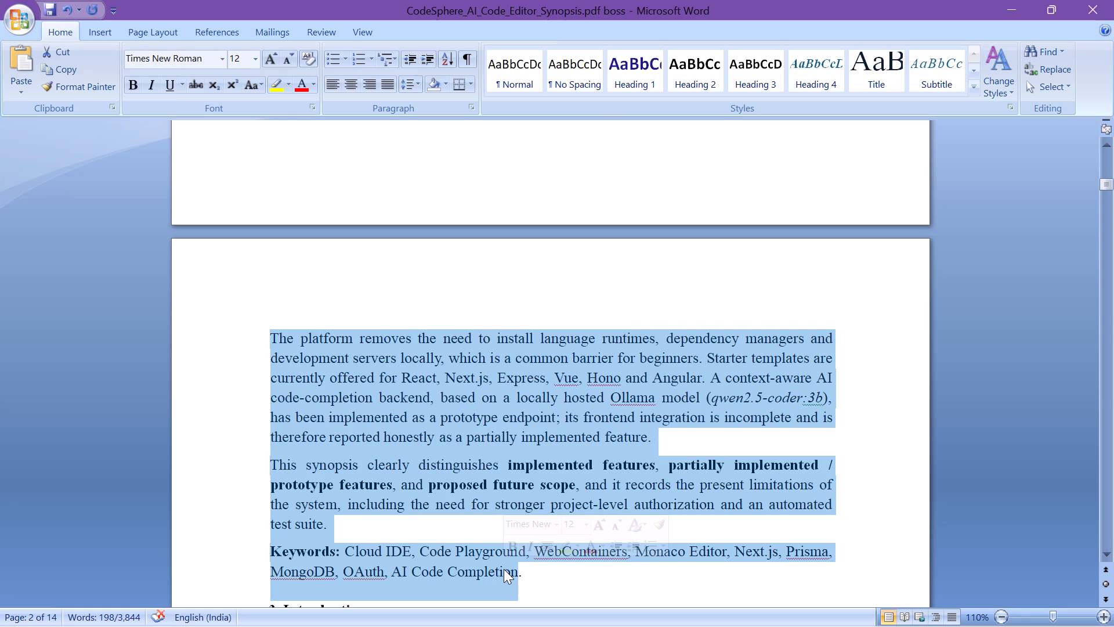
pyautogui.press('BackSpace')
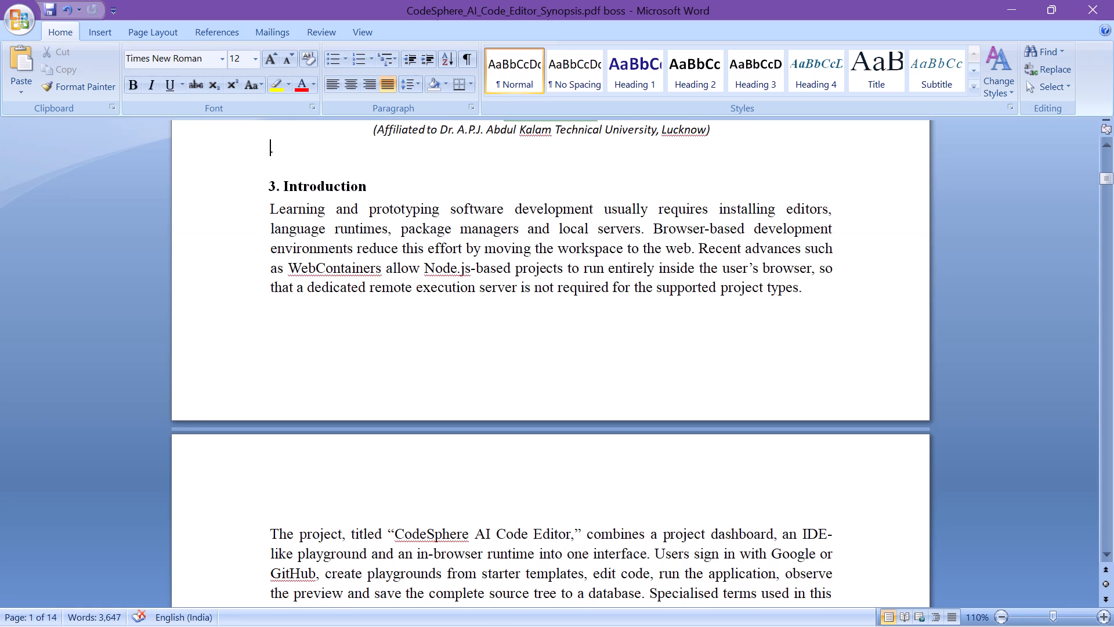
# Insert three blank lines below the title page's affiliation line so the Introduction section starts on page 2.
pyautogui.press('Return')
pyautogui.press('Return')
pyautogui.press('Return')
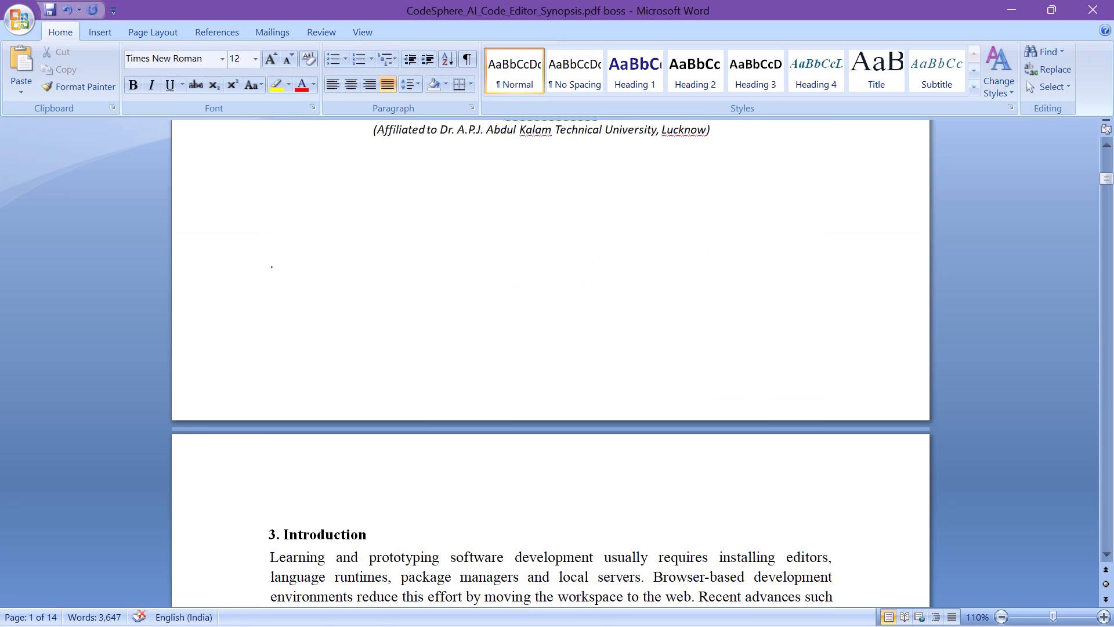
# Change the section number of the Introduction heading to 1.
pyautogui.scroll(-1, 314, 488)
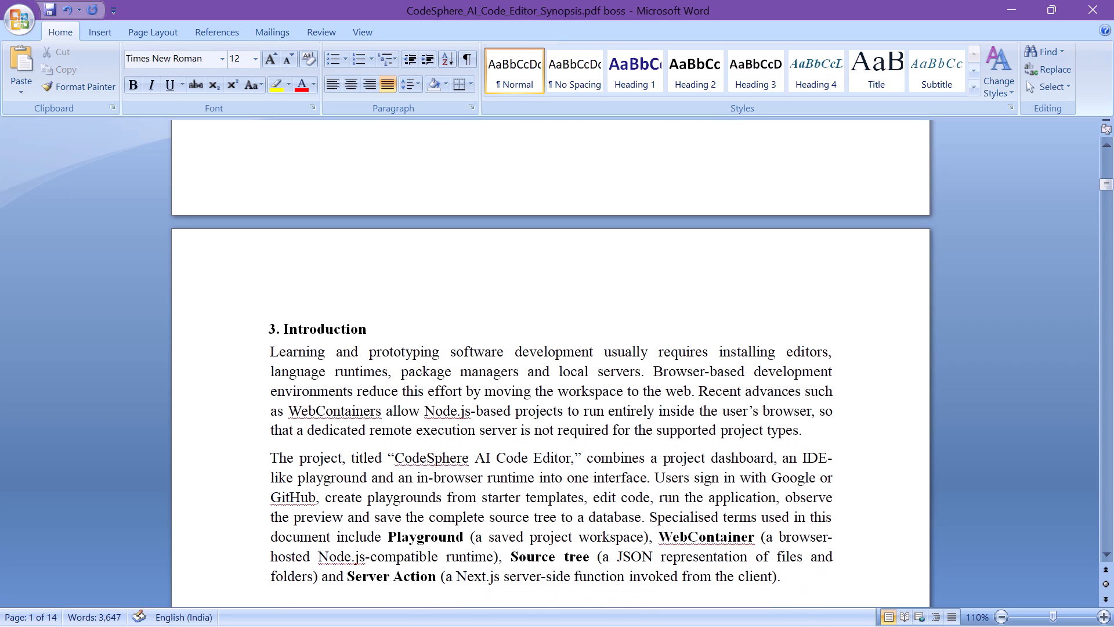
pyautogui.click(276, 331)
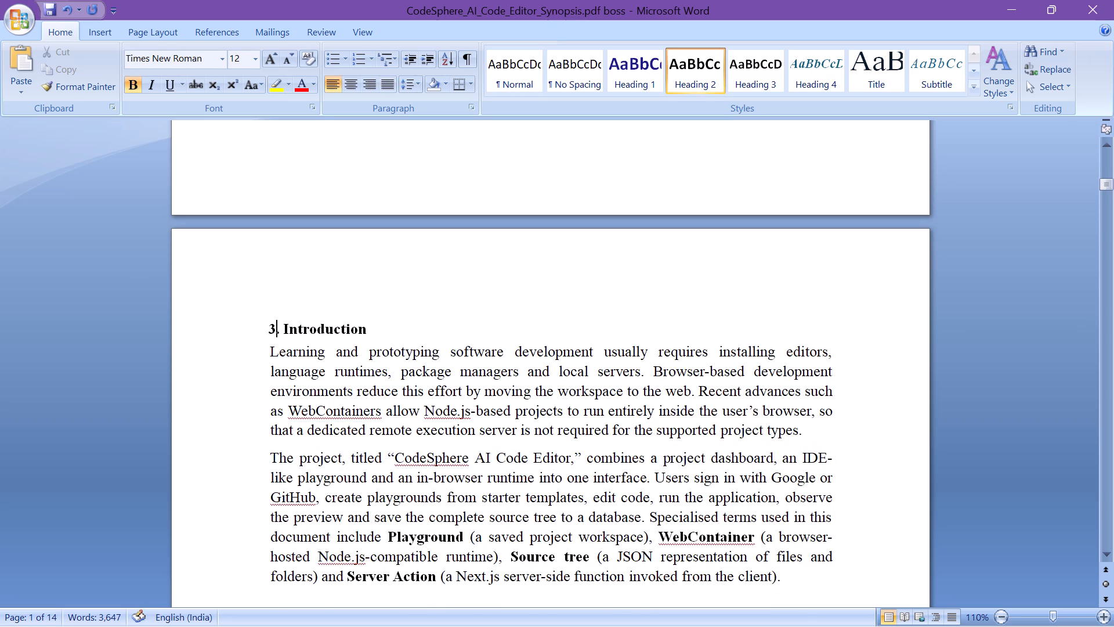
pyautogui.press('BackSpace')
pyautogui.press('1')
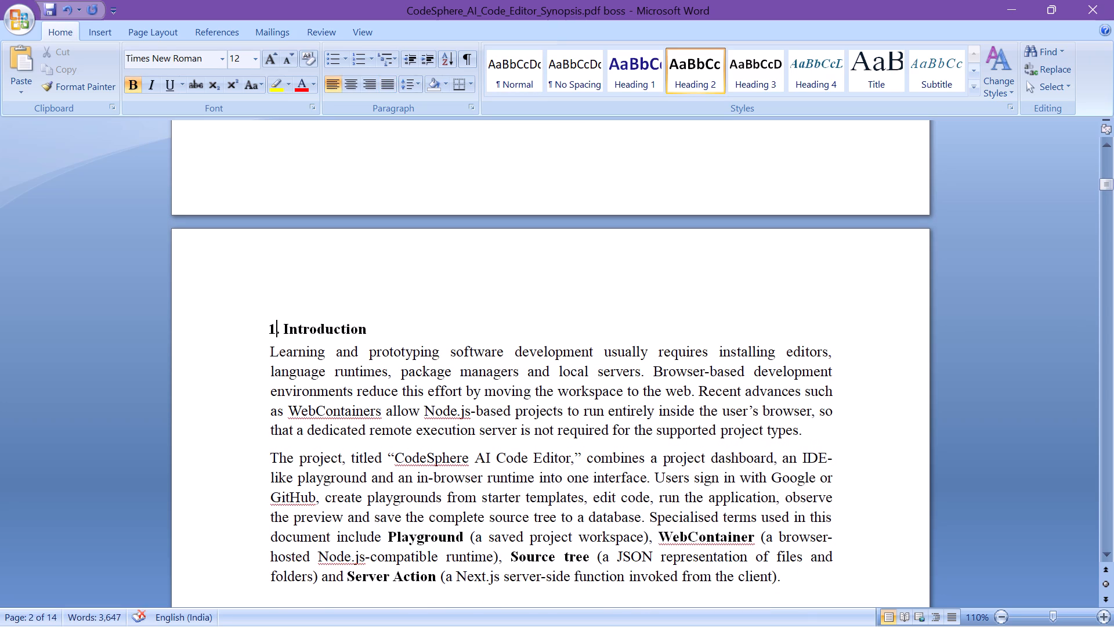
# Set the font size of the "1. Introduction" heading to 14.
pyautogui.click(368, 333)
pyautogui.moveTo(368, 333); pyautogui.dragTo(275, 323)
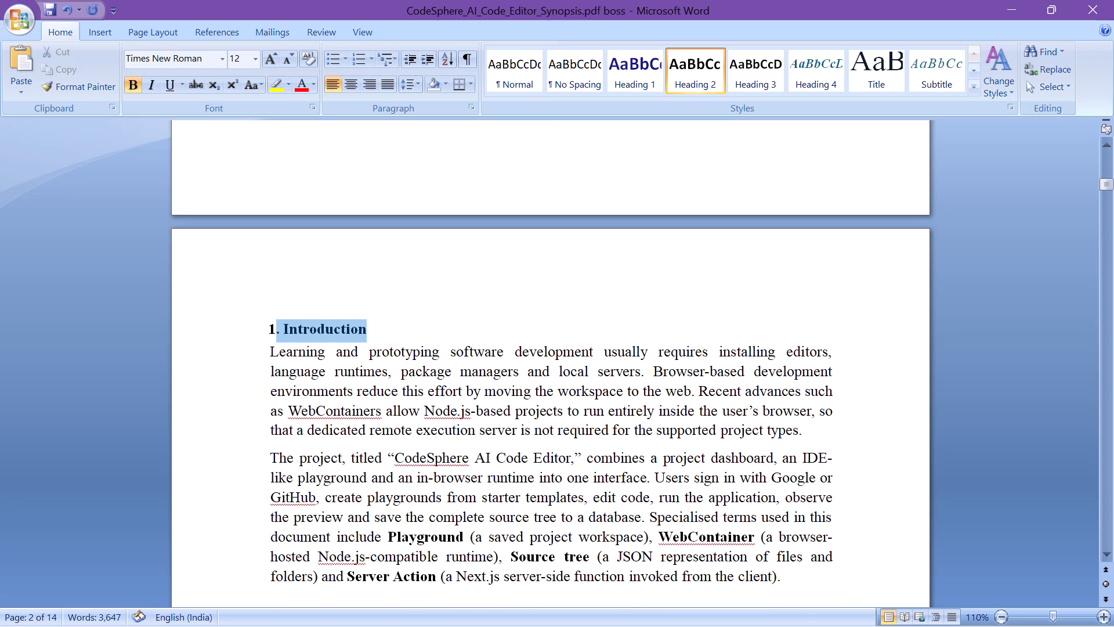
pyautogui.moveTo(275, 323); pyautogui.dragTo(265, 323)
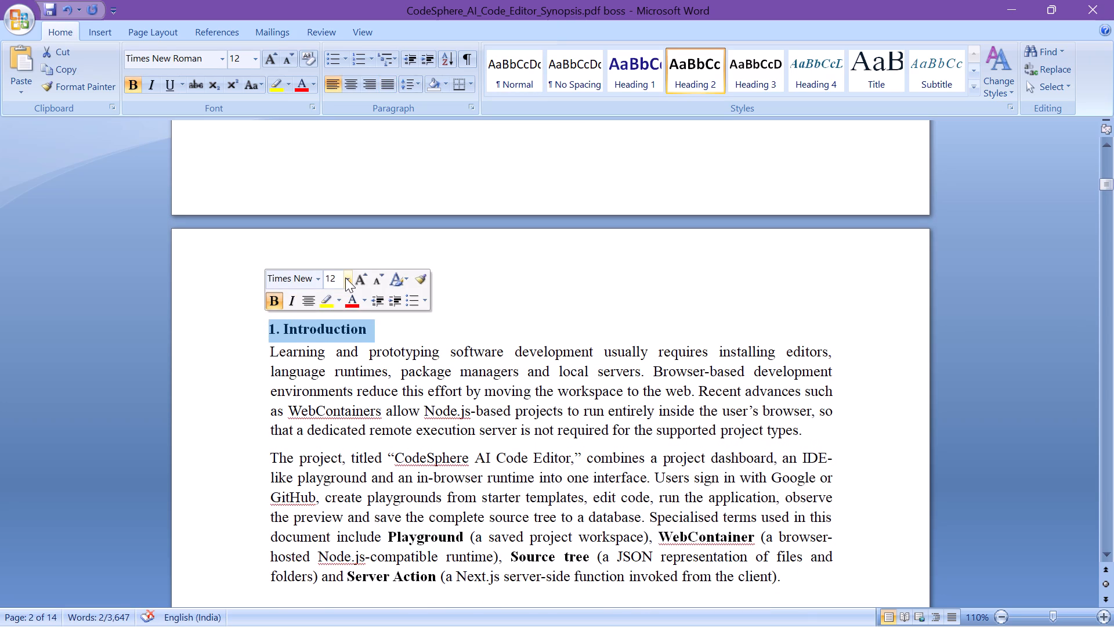
pyautogui.click(345, 278)
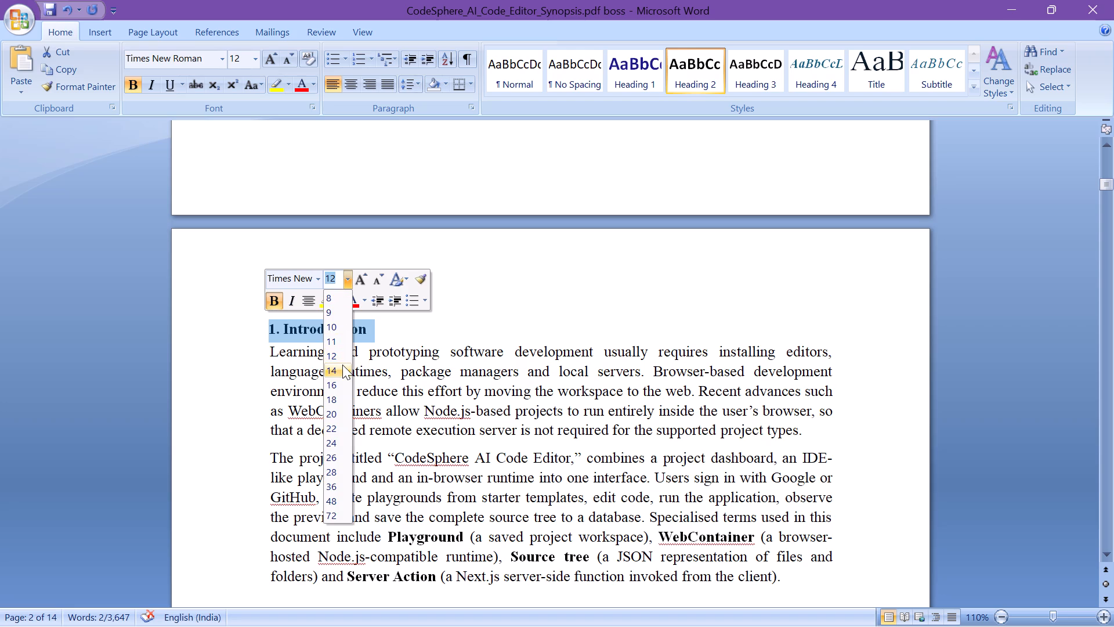
pyautogui.click(342, 365)
pyautogui.click(433, 316)
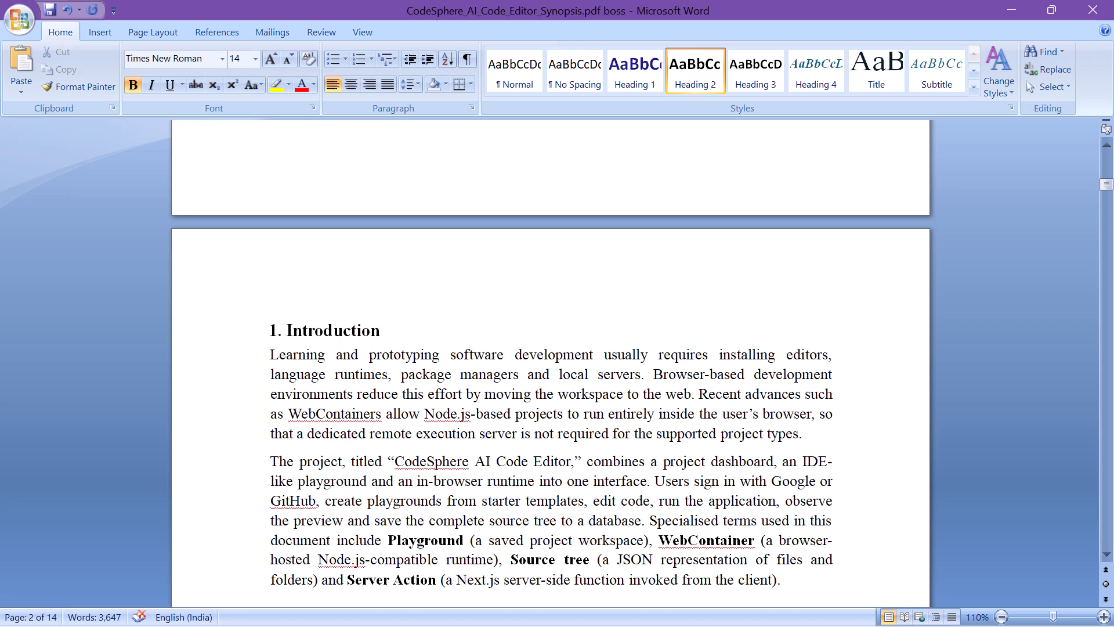
# Change the section number of the Problem Statement heading to 2.
pyautogui.scroll(-3, 417, 332)
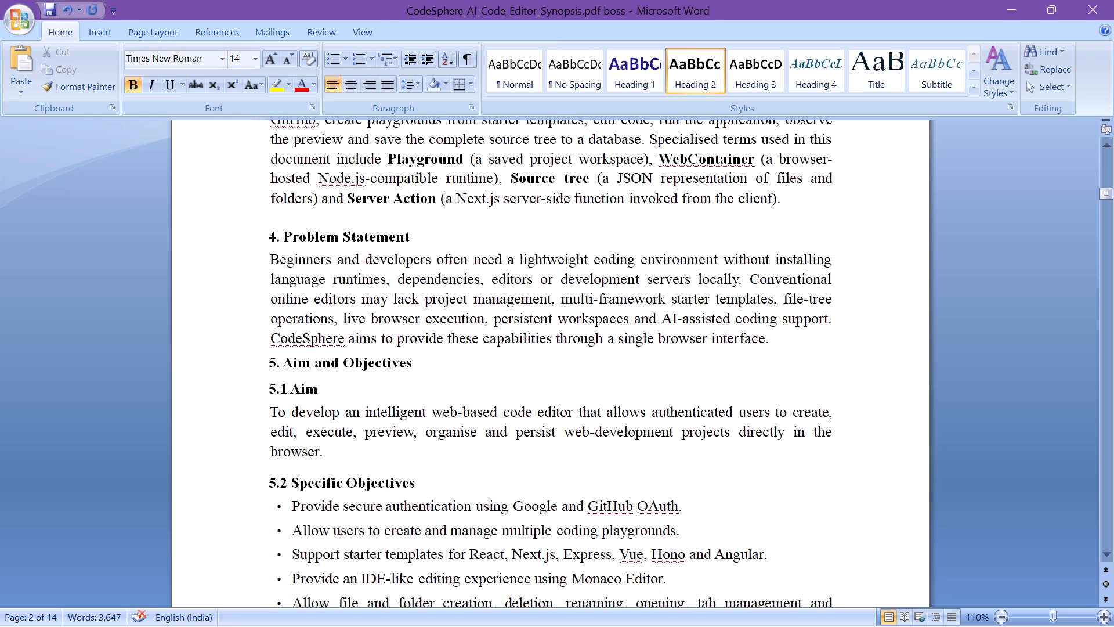
pyautogui.click(274, 237)
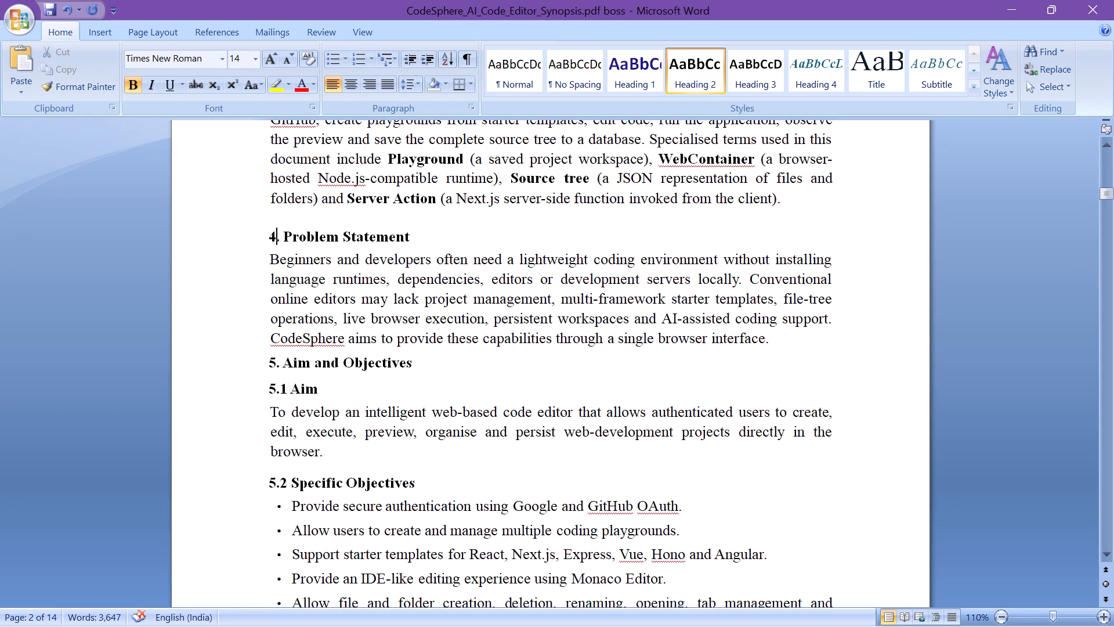
pyautogui.press('BackSpace')
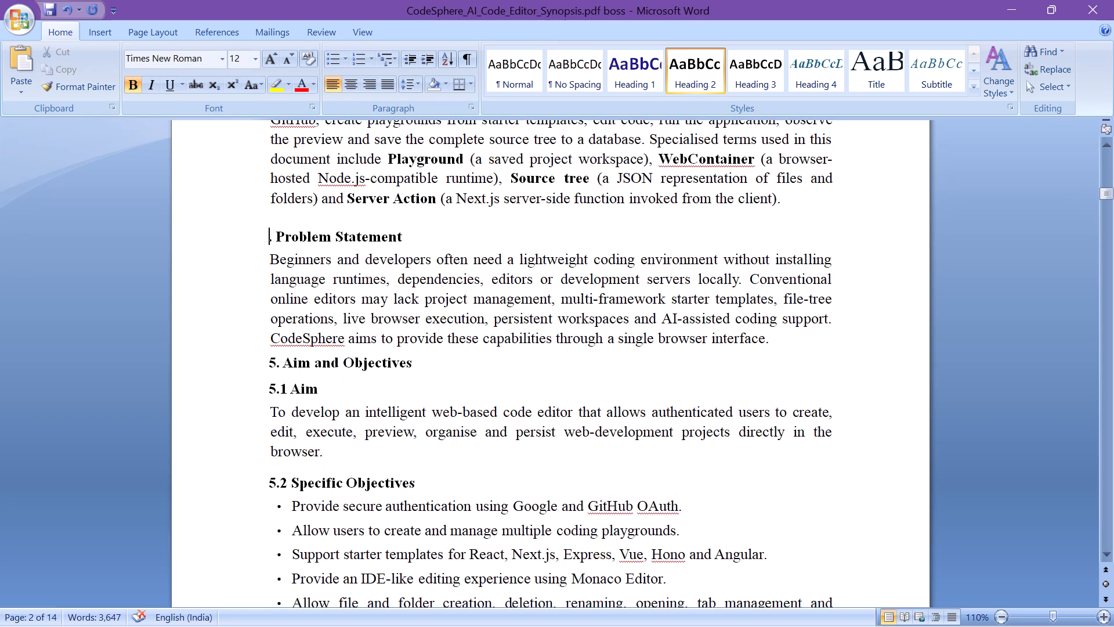
pyautogui.press('2')
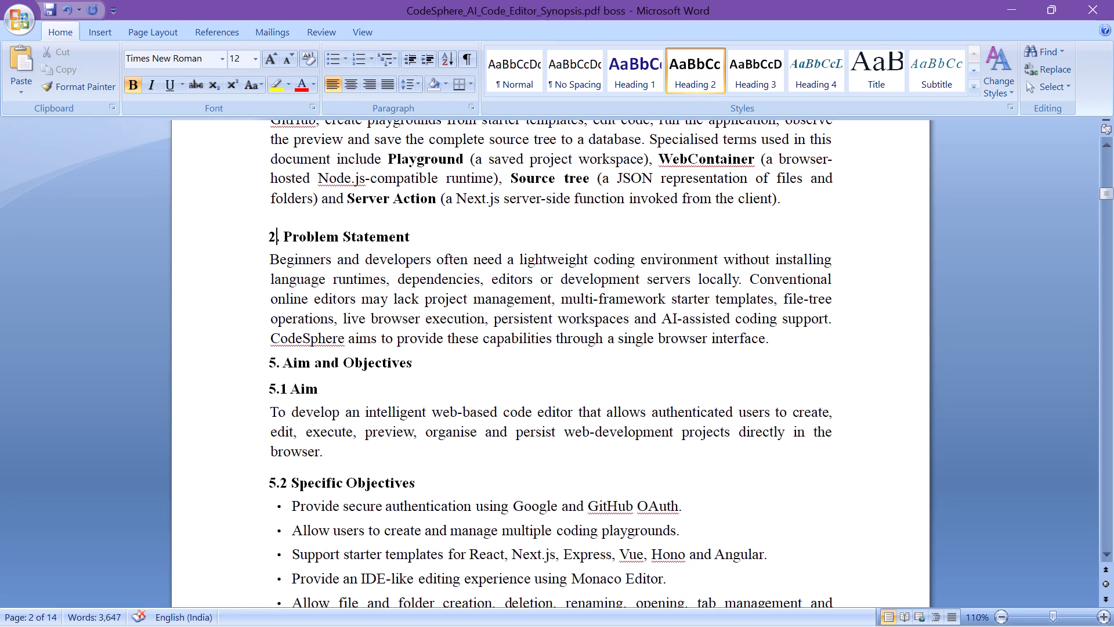
# Set the font size of the "2. Problem Statement" heading to 14.
pyautogui.click(416, 242)
pyautogui.moveTo(416, 242); pyautogui.dragTo(262, 232)
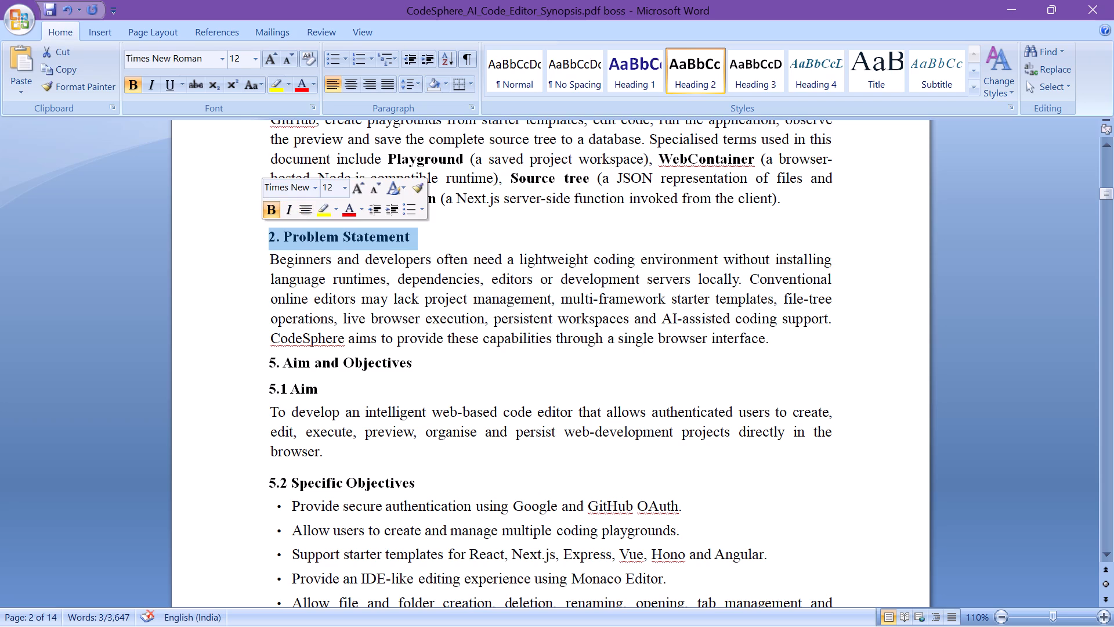
pyautogui.moveTo(342, 185); pyautogui.dragTo(335, 279)
pyautogui.click(335, 279)
pyautogui.click(452, 237)
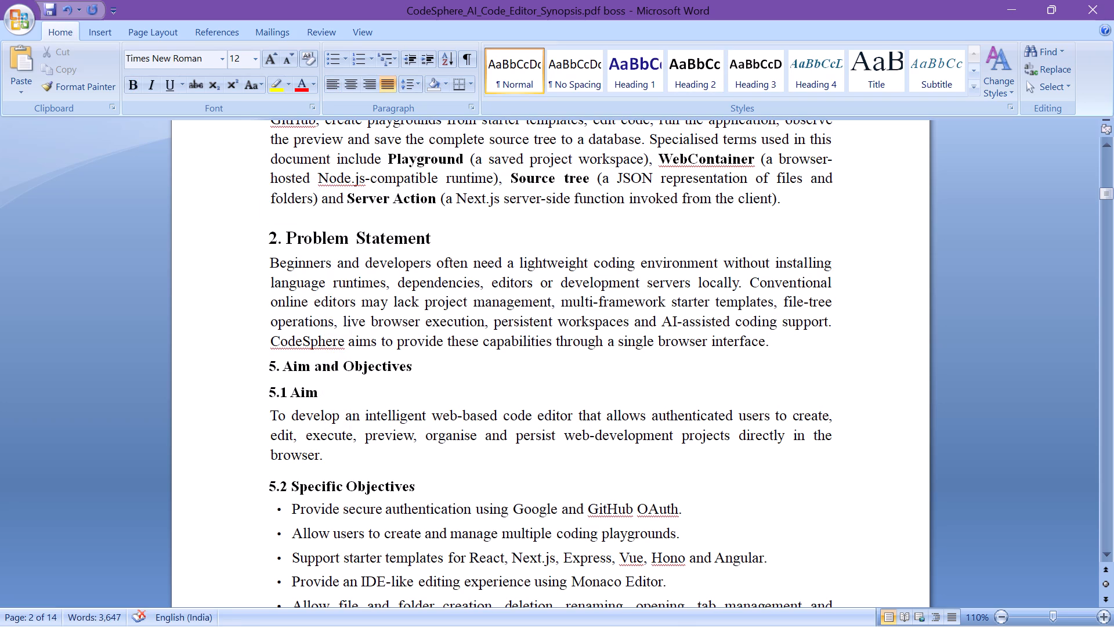
# Renumber the Aim and Objectives heading to 3 and its Aim subheading to 3.1.
pyautogui.click(275, 367)
pyautogui.press('BackSpace')
pyautogui.press('3')
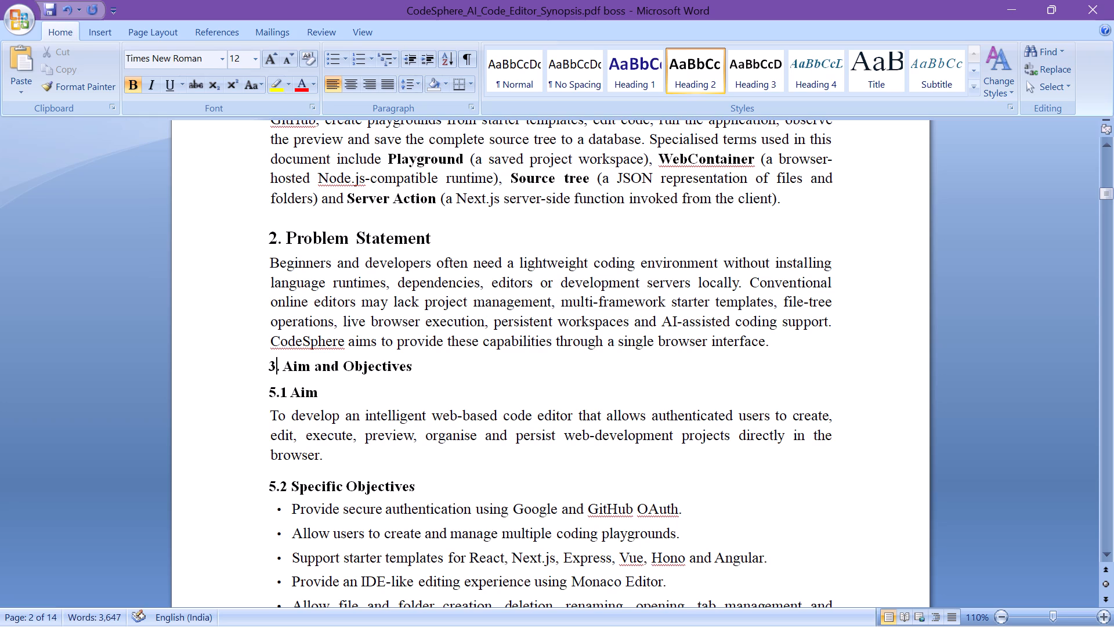
pyautogui.moveTo(421, 376); pyautogui.dragTo(283, 396)
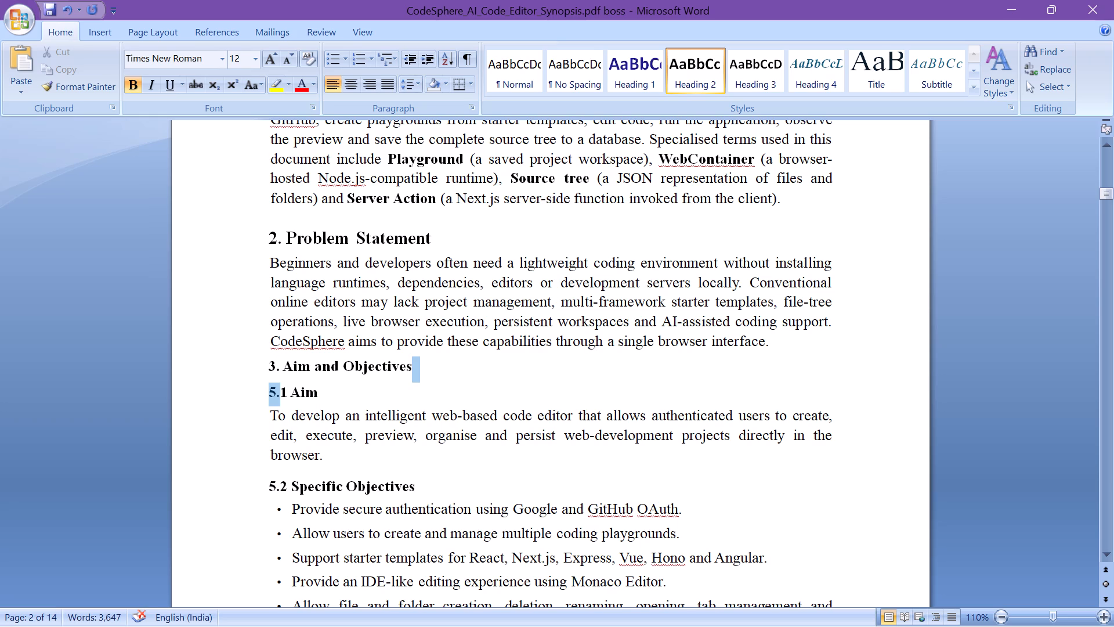
pyautogui.moveTo(283, 396); pyautogui.dragTo(277, 395)
pyautogui.click(277, 395)
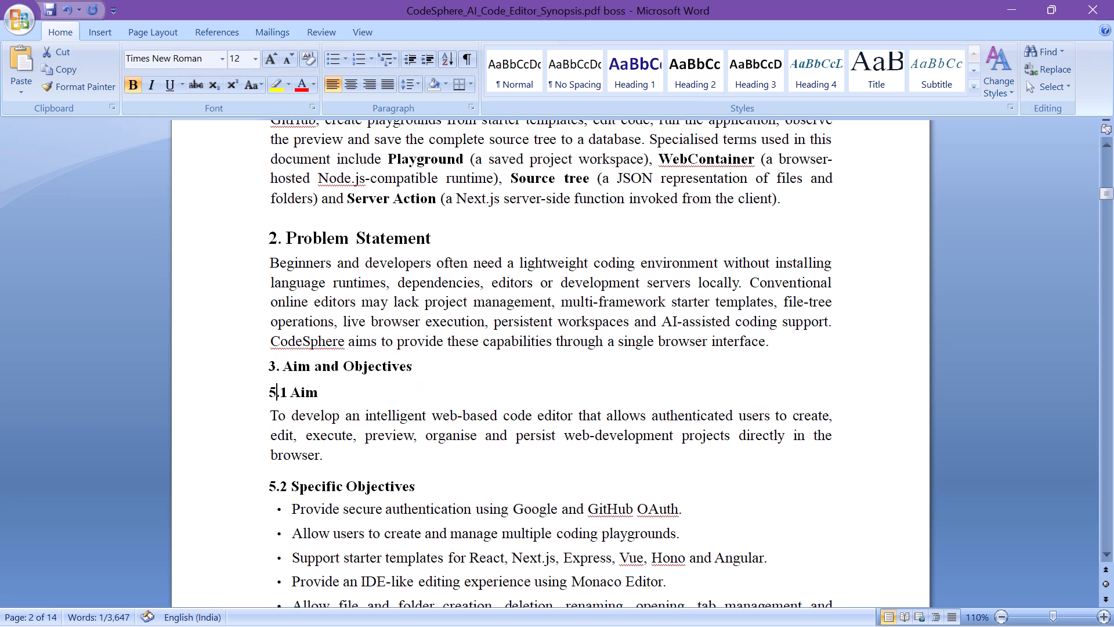
pyautogui.press('BackSpace')
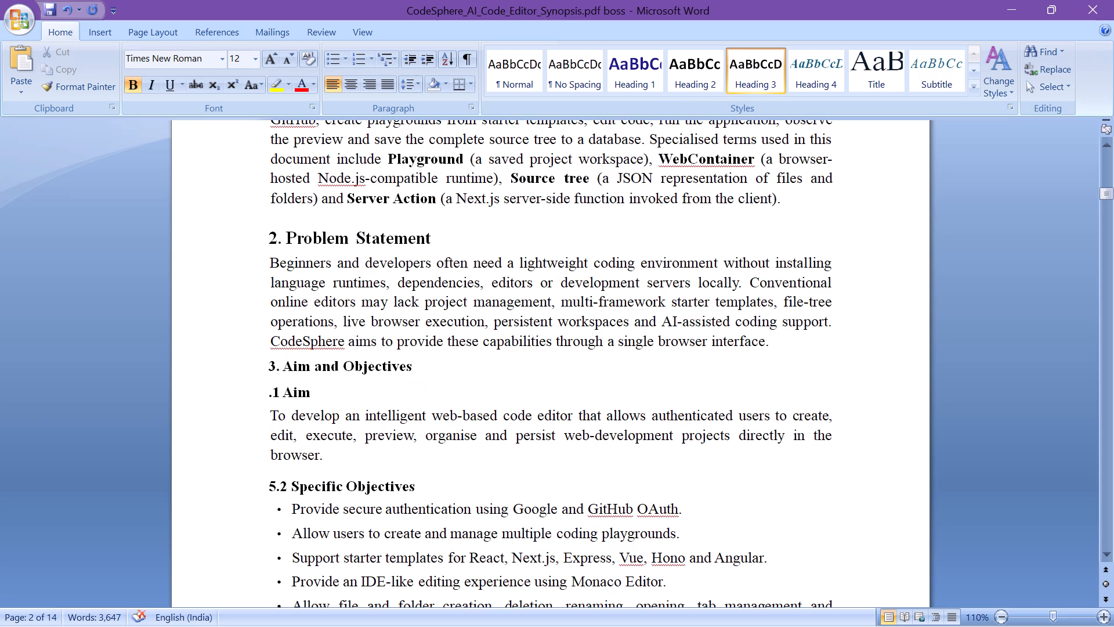
pyautogui.press('3')
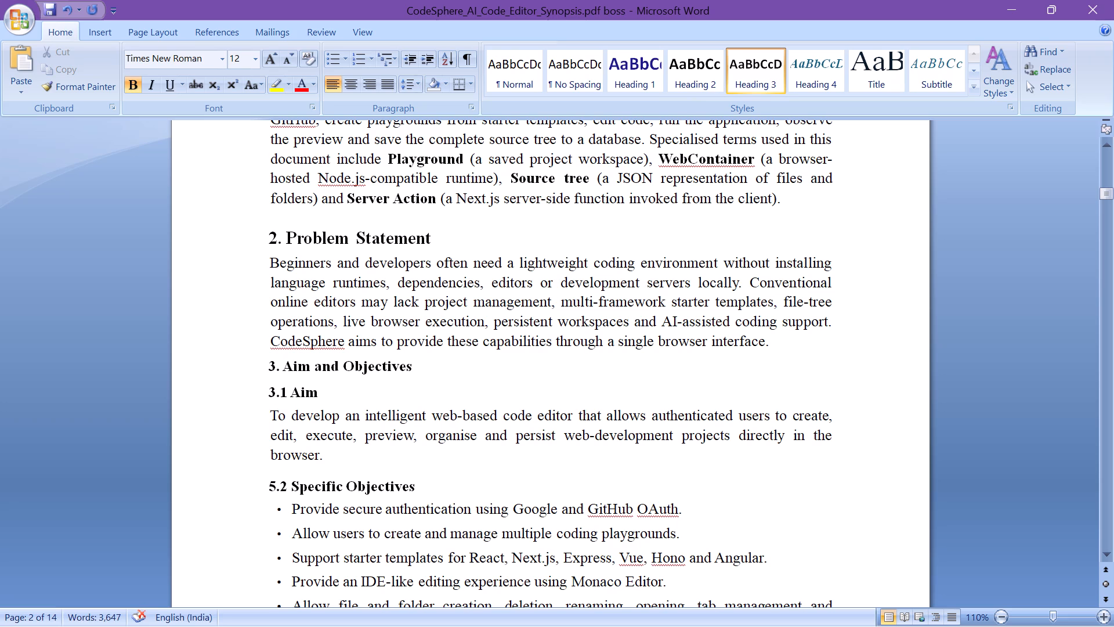
pyautogui.click(330, 397)
pyautogui.click(330, 397)
# Set the font size of the "3. Aim and Objectives" heading to 14.
pyautogui.click(418, 369)
pyautogui.moveTo(418, 369); pyautogui.dragTo(263, 364)
pyautogui.click(341, 320)
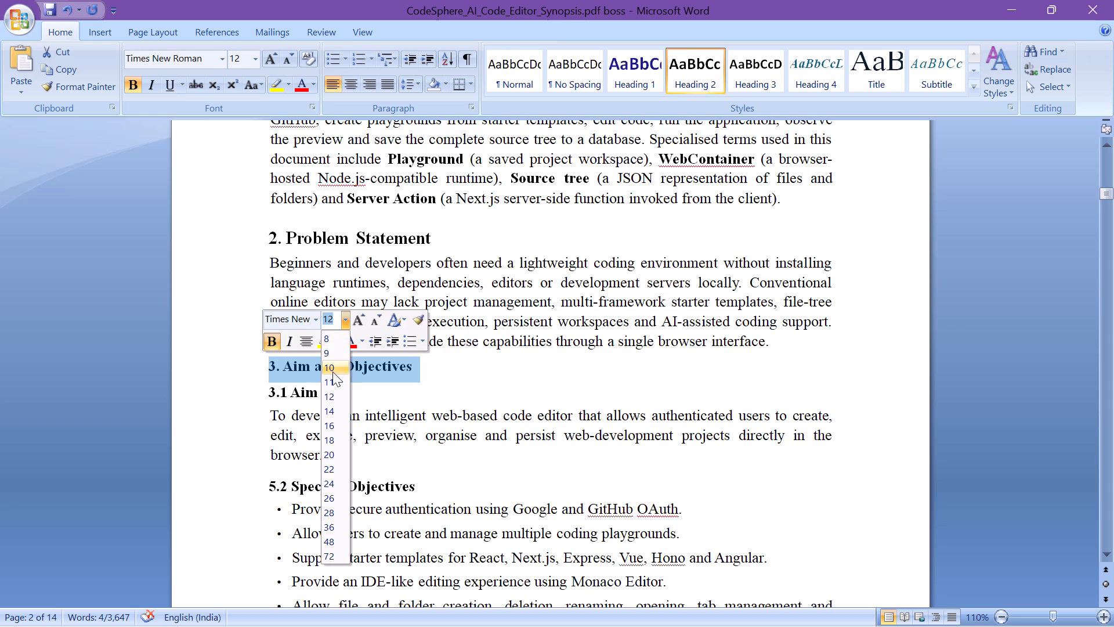
pyautogui.click(332, 408)
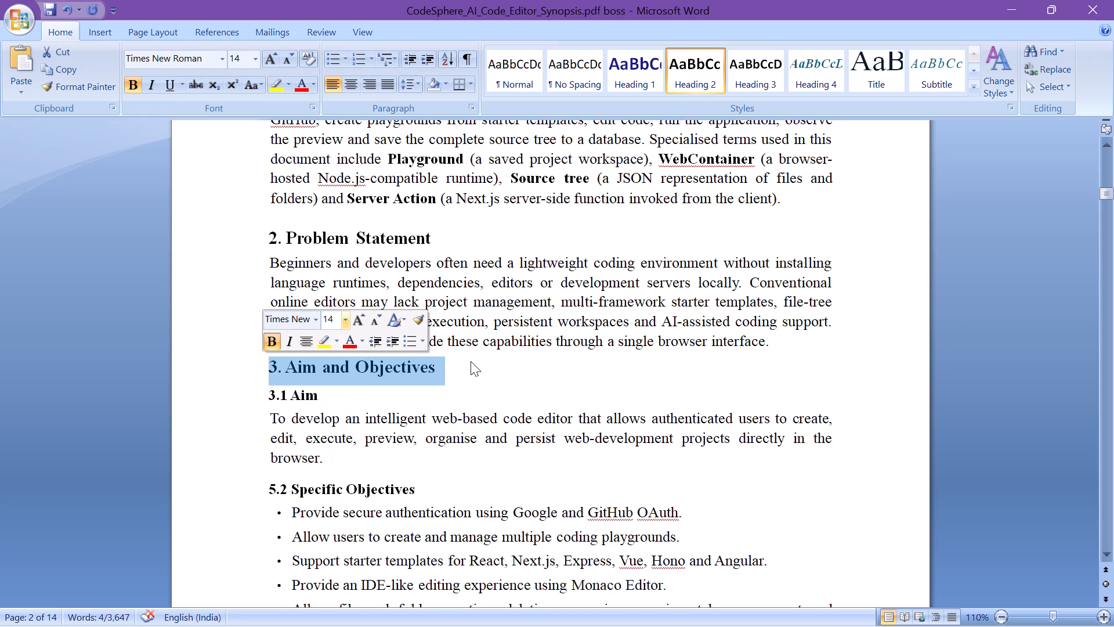
pyautogui.click(471, 361)
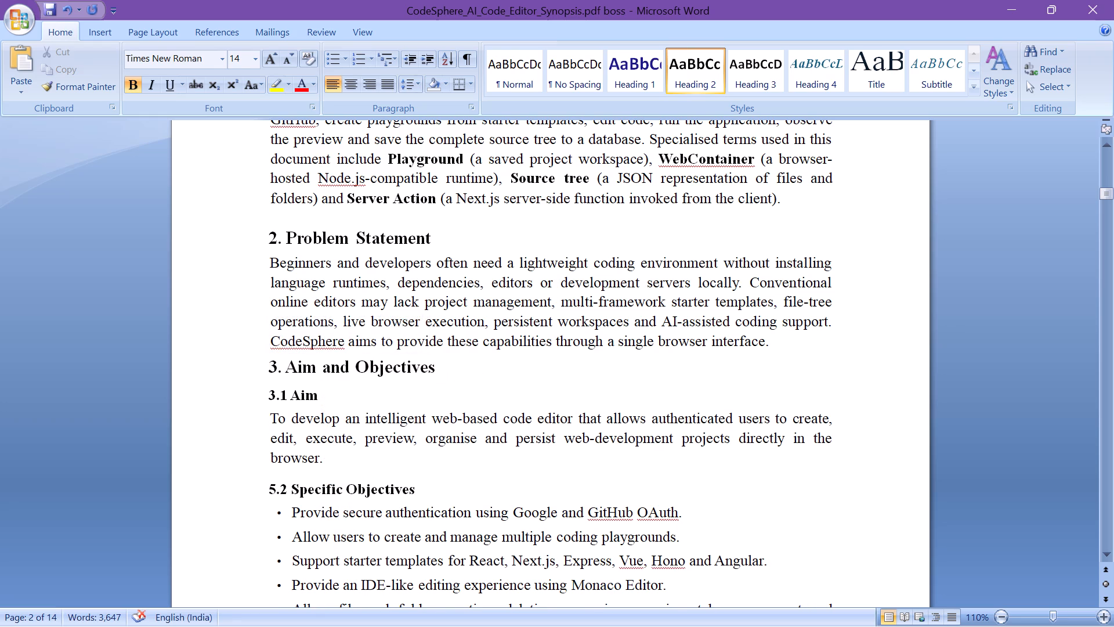
# Change the number of the Specific Objectives subheading to 3.2.
pyautogui.scroll(-1, 411, 392)
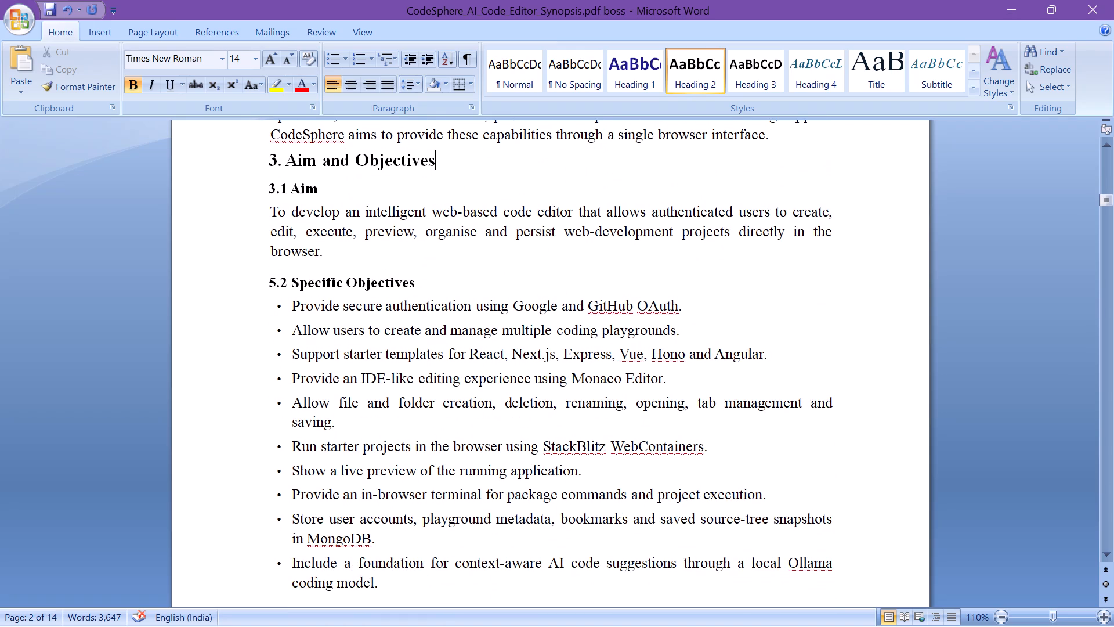
pyautogui.click(274, 279)
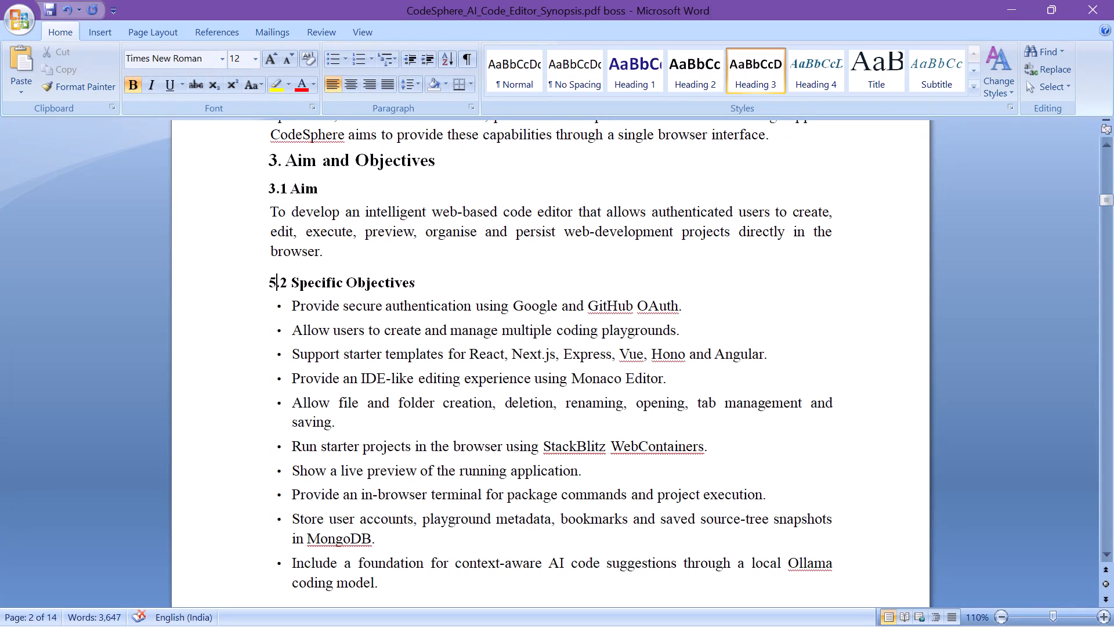
pyautogui.press('BackSpace')
pyautogui.press('3')
# Change the section number of the Scope of the Project heading to 4.
pyautogui.hscroll(1, 294, 500)
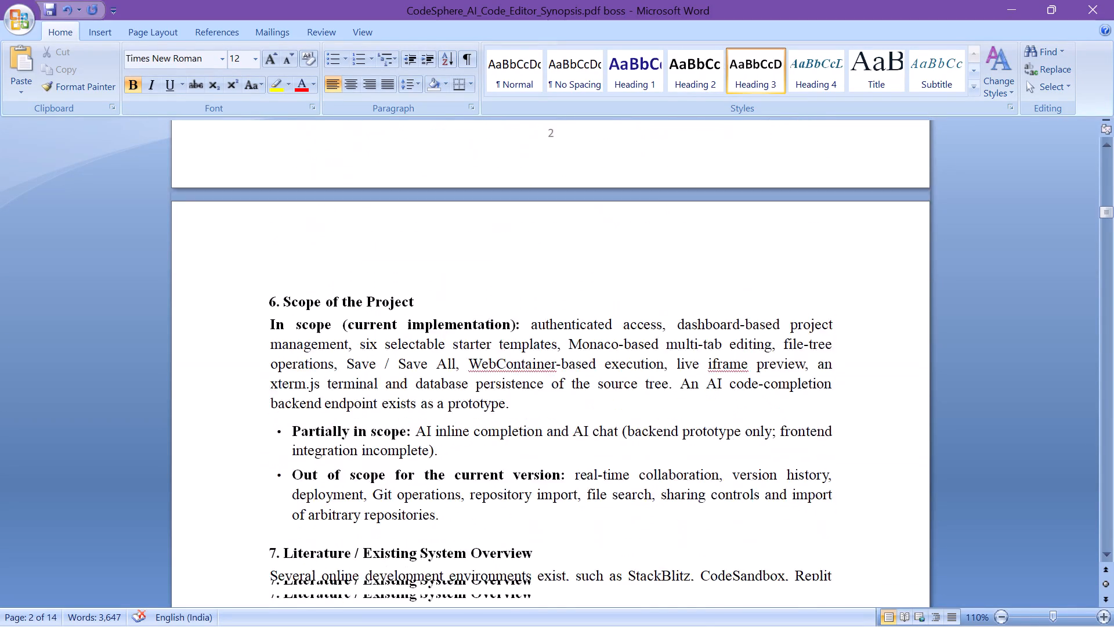
pyautogui.hscroll(2, 294, 500)
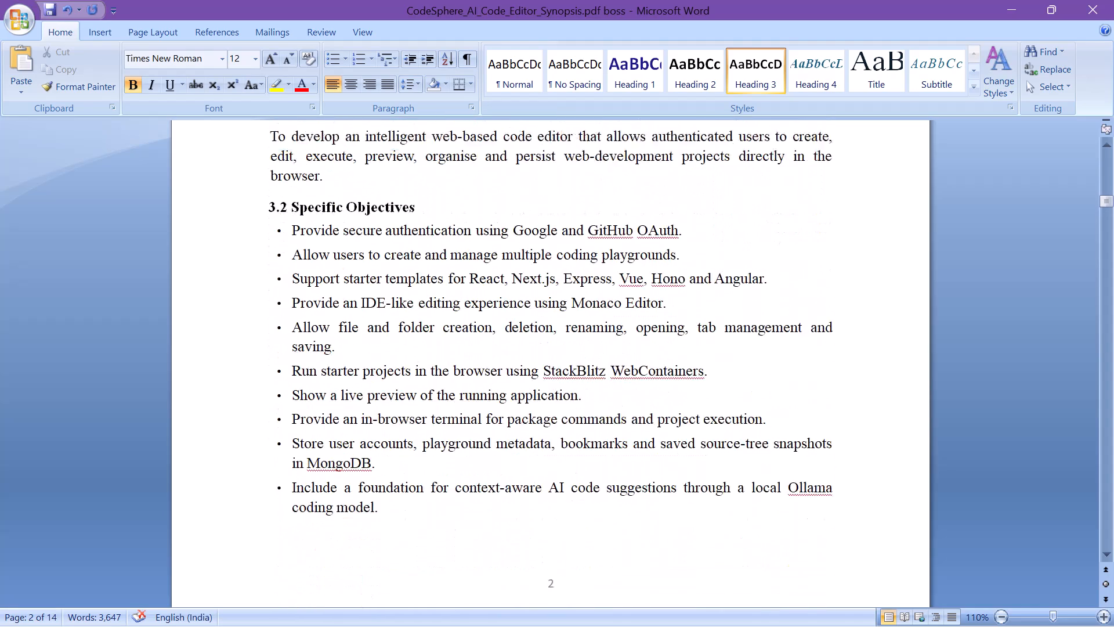
pyautogui.hscroll(1, 294, 500)
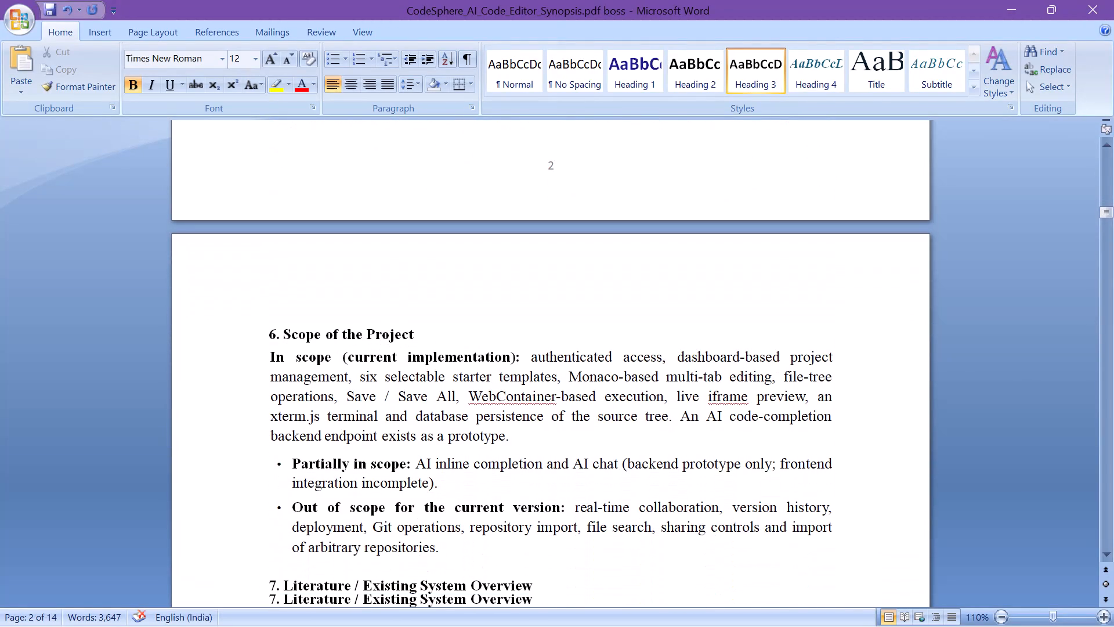
pyautogui.click(276, 330)
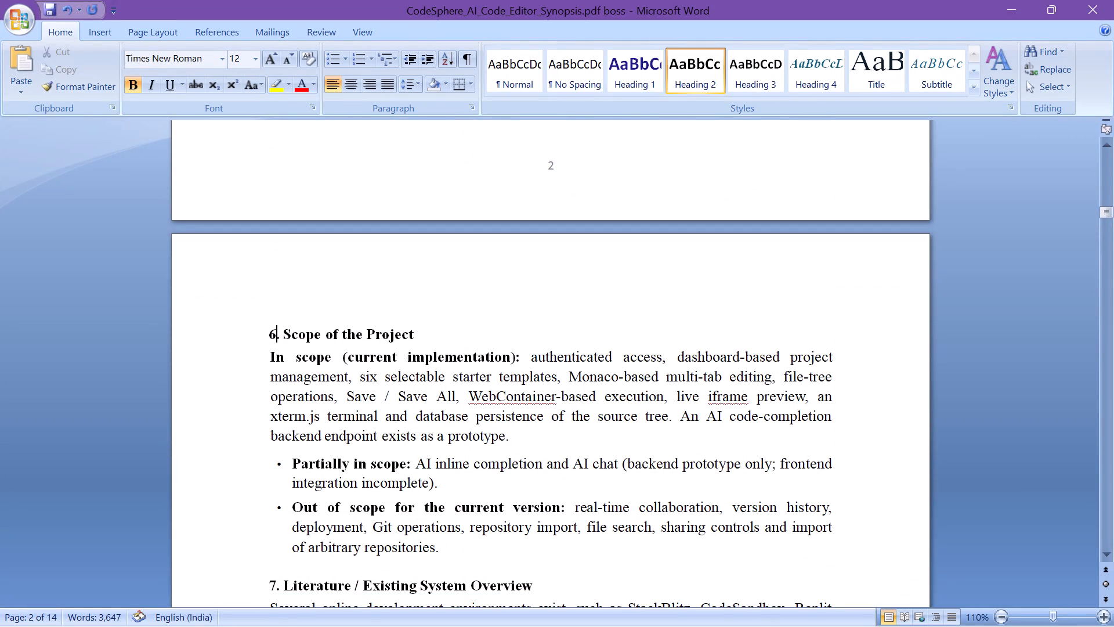
pyautogui.press('BackSpace')
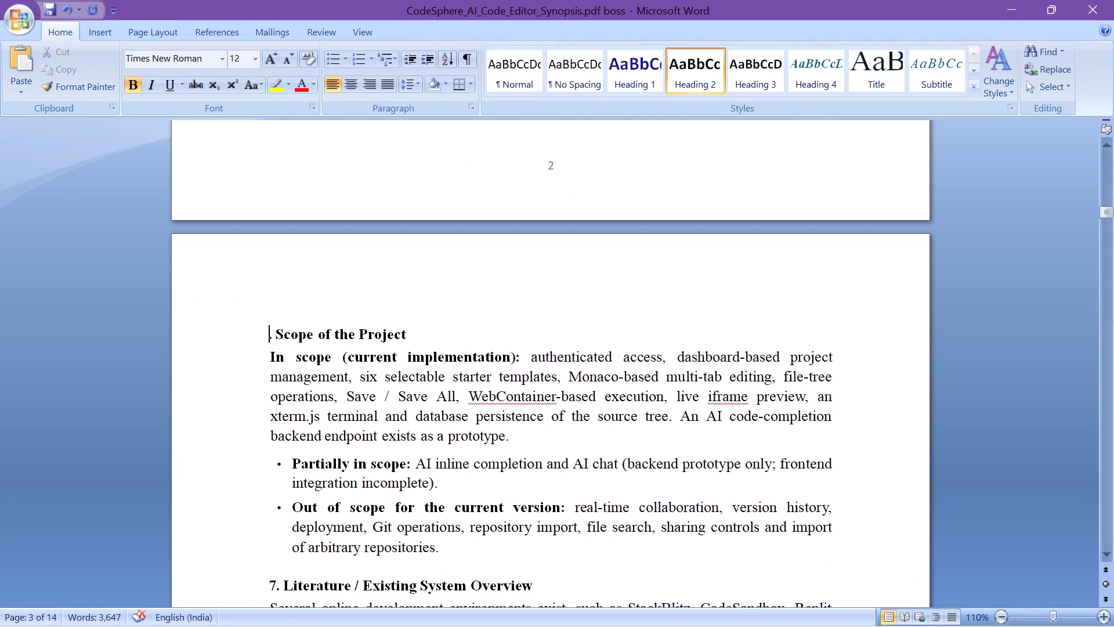
pyautogui.press('4')
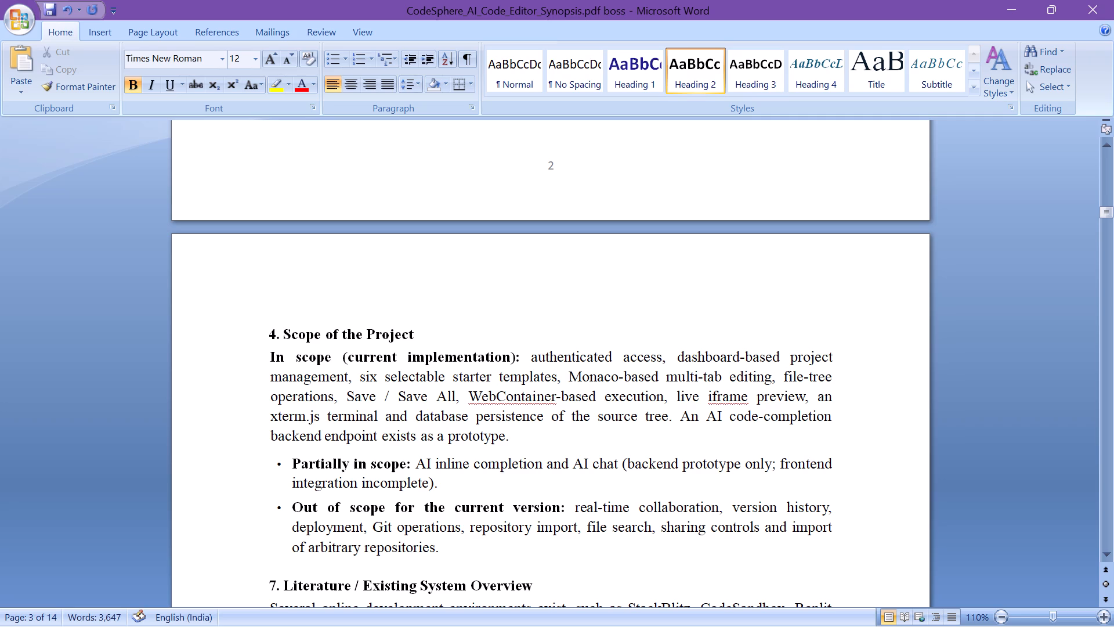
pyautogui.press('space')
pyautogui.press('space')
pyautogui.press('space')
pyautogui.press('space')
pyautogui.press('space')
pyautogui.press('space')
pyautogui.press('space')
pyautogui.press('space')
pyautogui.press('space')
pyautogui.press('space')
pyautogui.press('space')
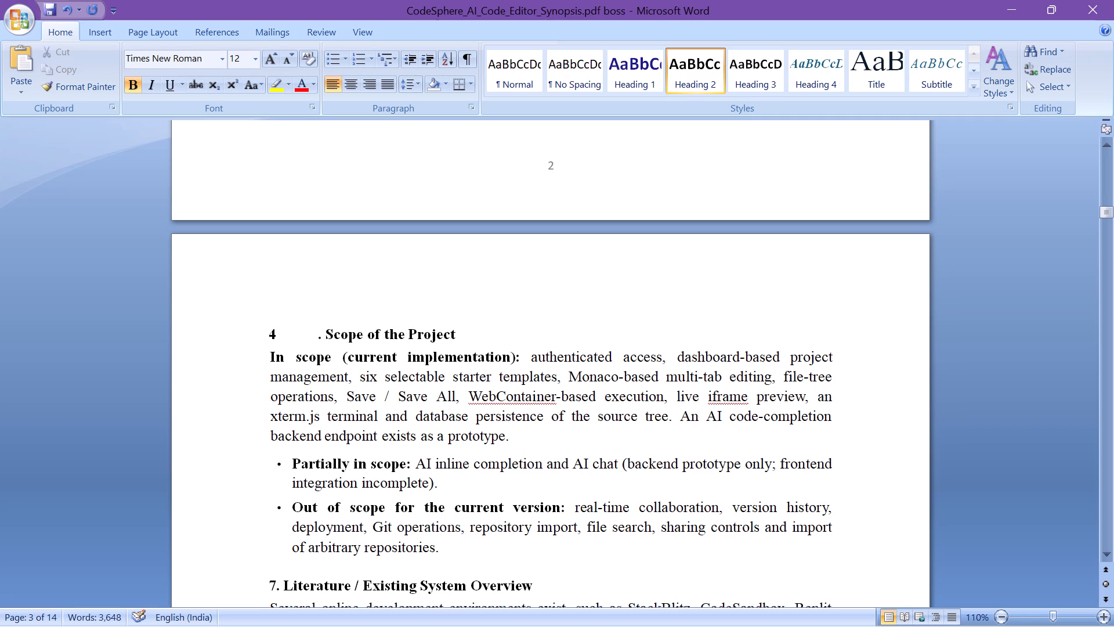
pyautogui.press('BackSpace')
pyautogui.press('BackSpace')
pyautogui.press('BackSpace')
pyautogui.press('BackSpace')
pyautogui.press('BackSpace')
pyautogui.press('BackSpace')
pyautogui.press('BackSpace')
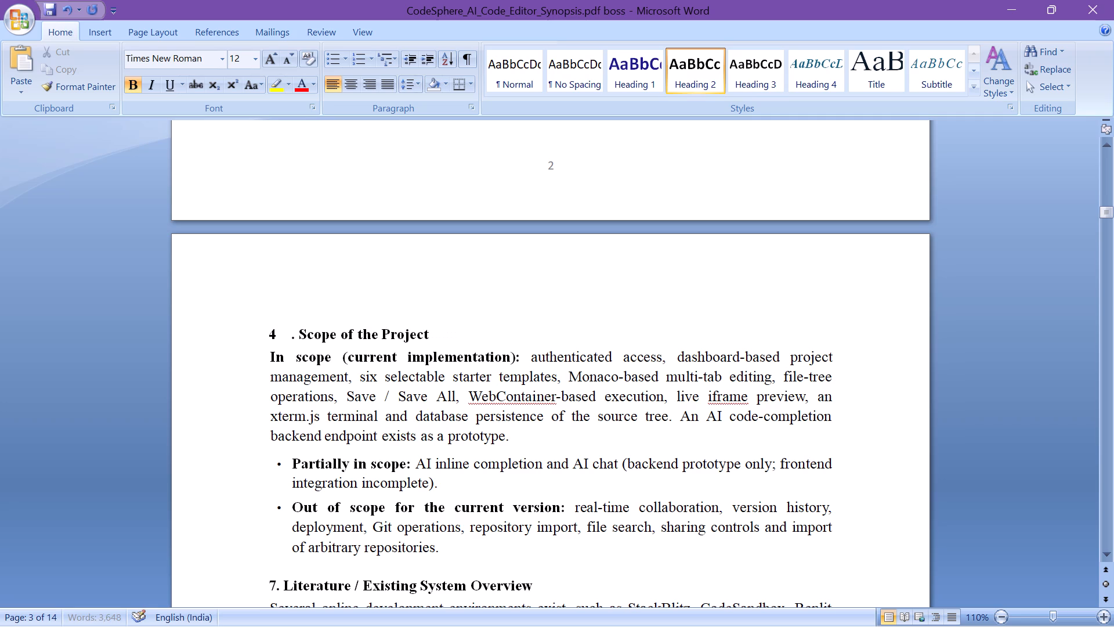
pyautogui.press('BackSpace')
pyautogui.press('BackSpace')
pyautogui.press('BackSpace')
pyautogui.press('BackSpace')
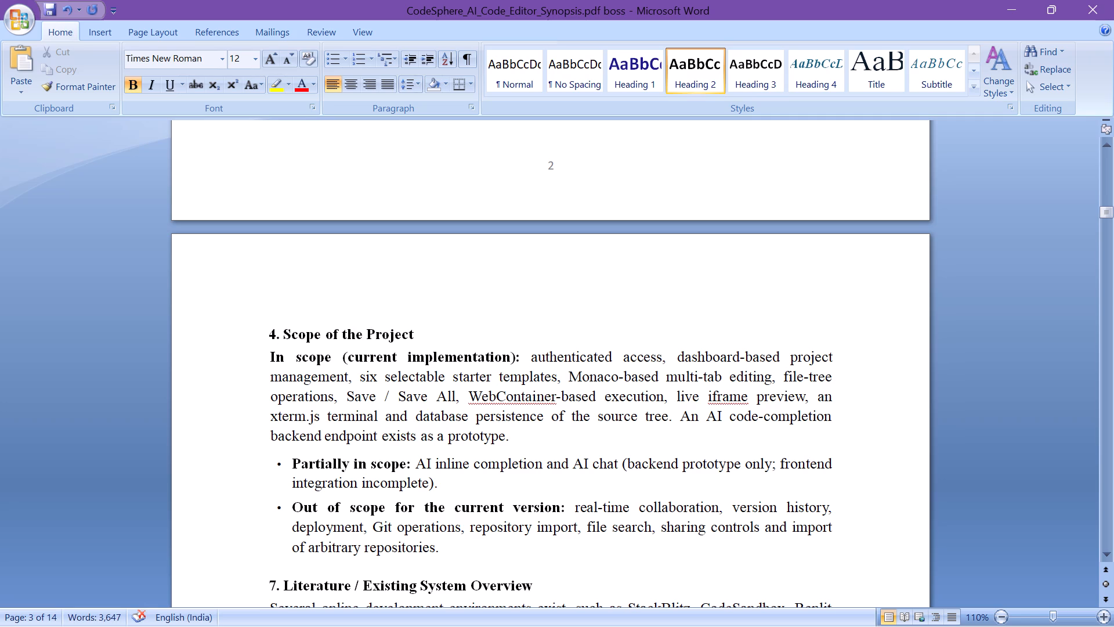
# Set the font size of the "4. Scope of the Project" heading to 14.
pyautogui.moveTo(434, 333); pyautogui.dragTo(264, 332)
pyautogui.click(341, 290)
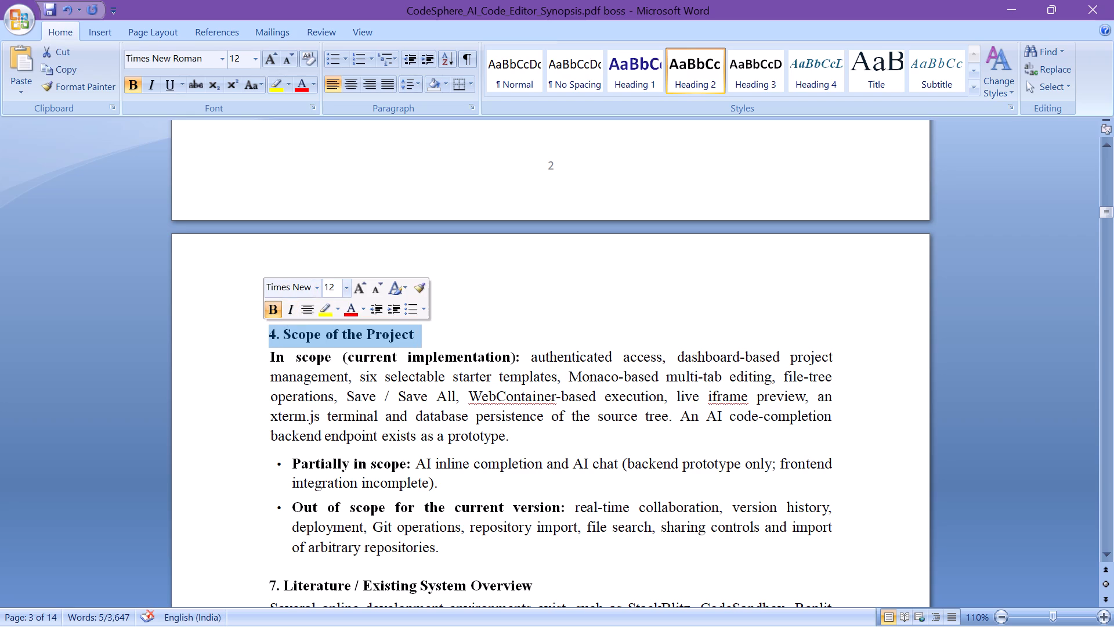
pyautogui.click(345, 289)
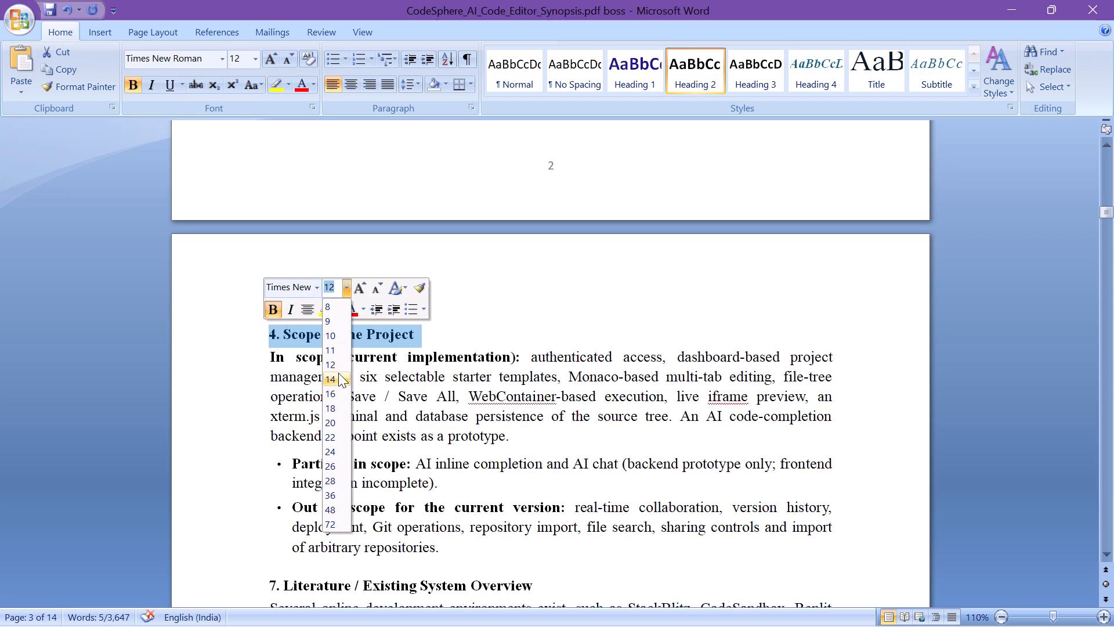
pyautogui.click(338, 379)
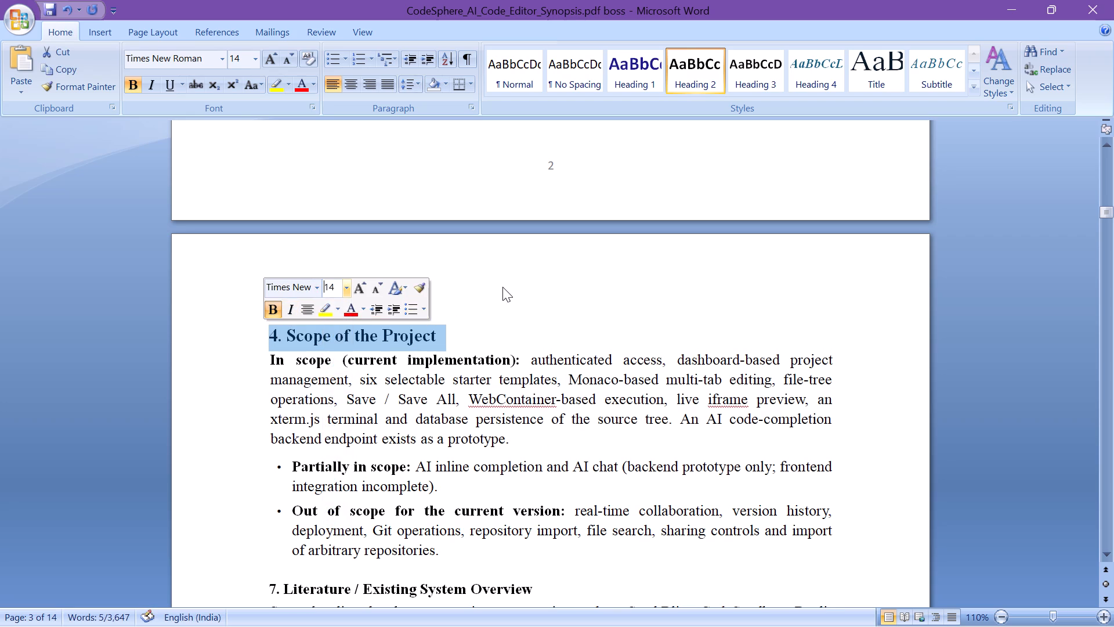
pyautogui.click(502, 287)
# Change the section number of the Literature / Existing System Overview heading to 5.
pyautogui.scroll(-1, 371, 423)
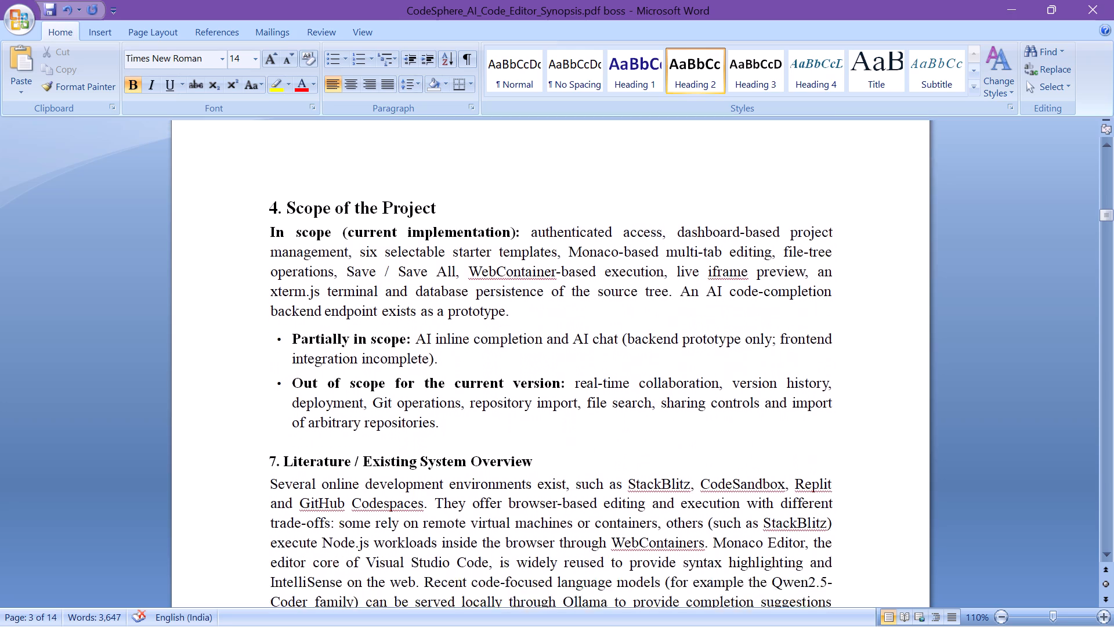
pyautogui.scroll(-1, 371, 423)
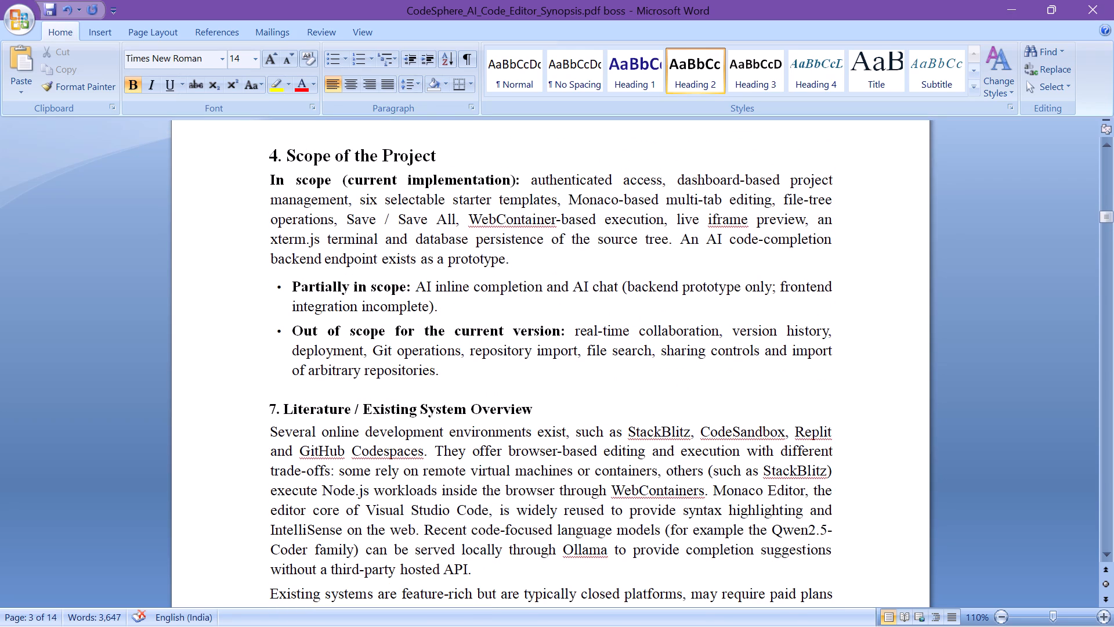
pyautogui.click(275, 413)
pyautogui.press('BackSpace')
pyautogui.press('5')
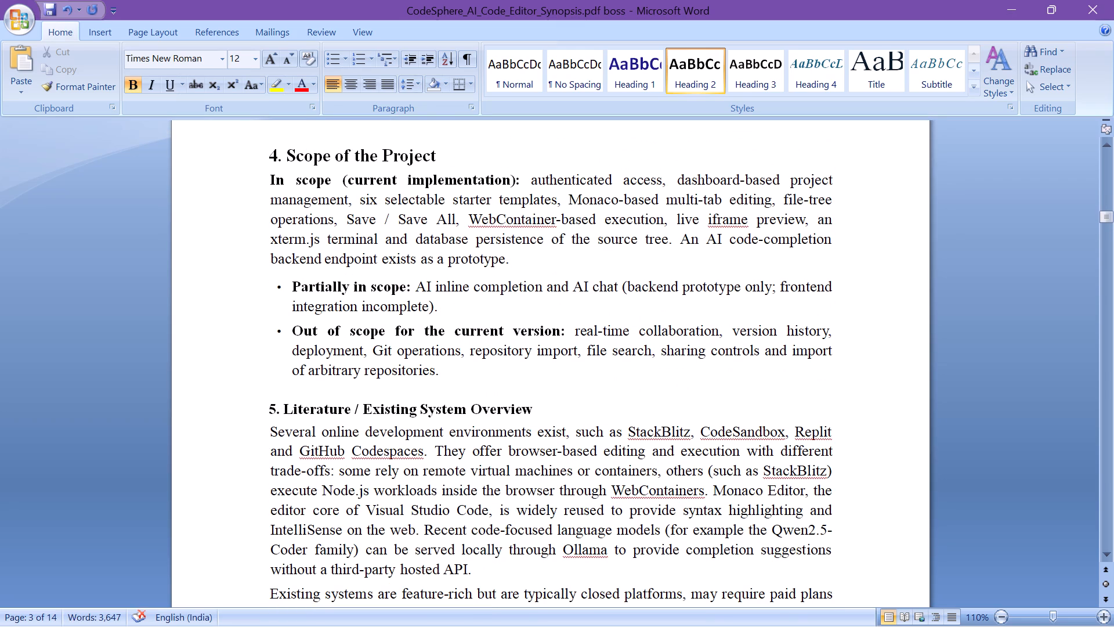
# Set the font size of the "5. Literature / Existing System Overview" heading to 14.
pyautogui.moveTo(544, 412); pyautogui.dragTo(261, 405)
pyautogui.click(346, 362)
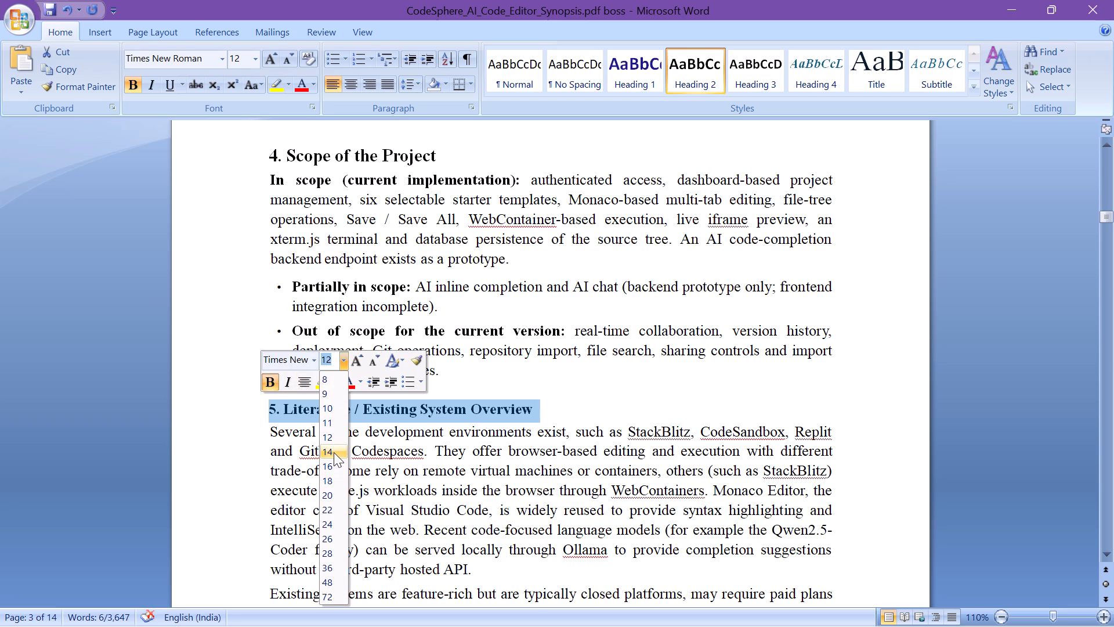
pyautogui.click(334, 452)
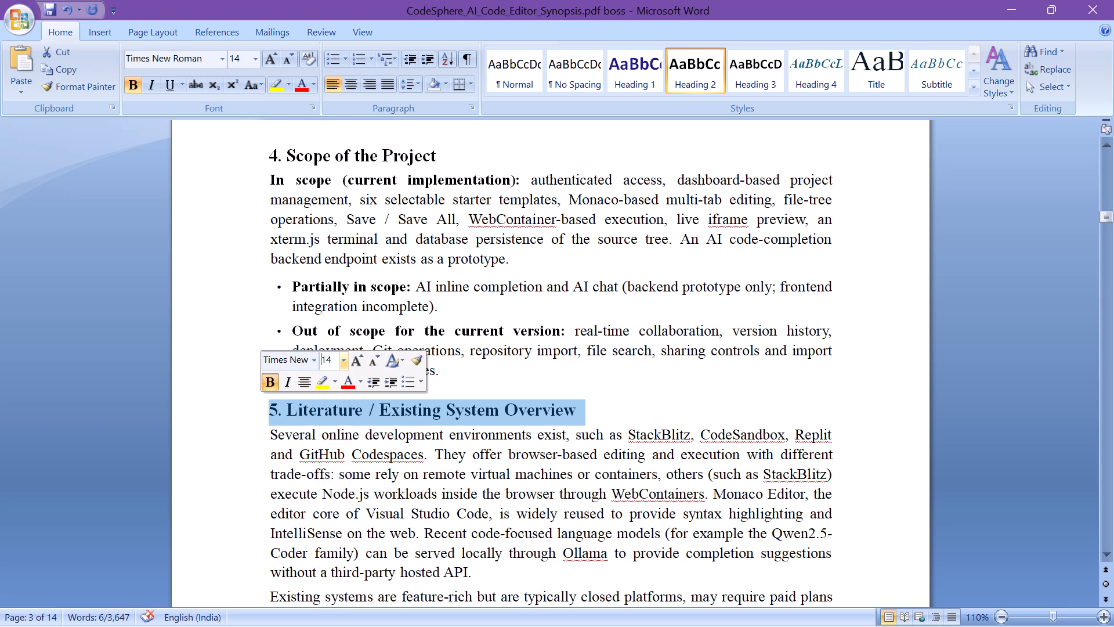
pyautogui.click(603, 383)
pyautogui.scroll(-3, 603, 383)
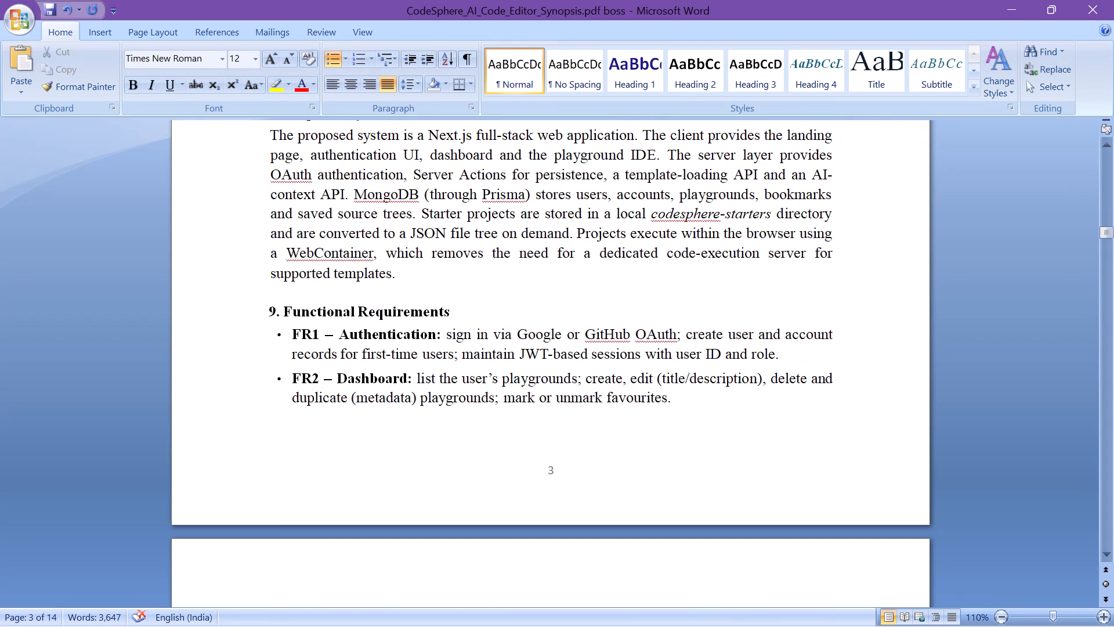
# Delete the whole "8. Proposed System" section, including its heading and paragraph.
pyautogui.scroll(1, 277, 316)
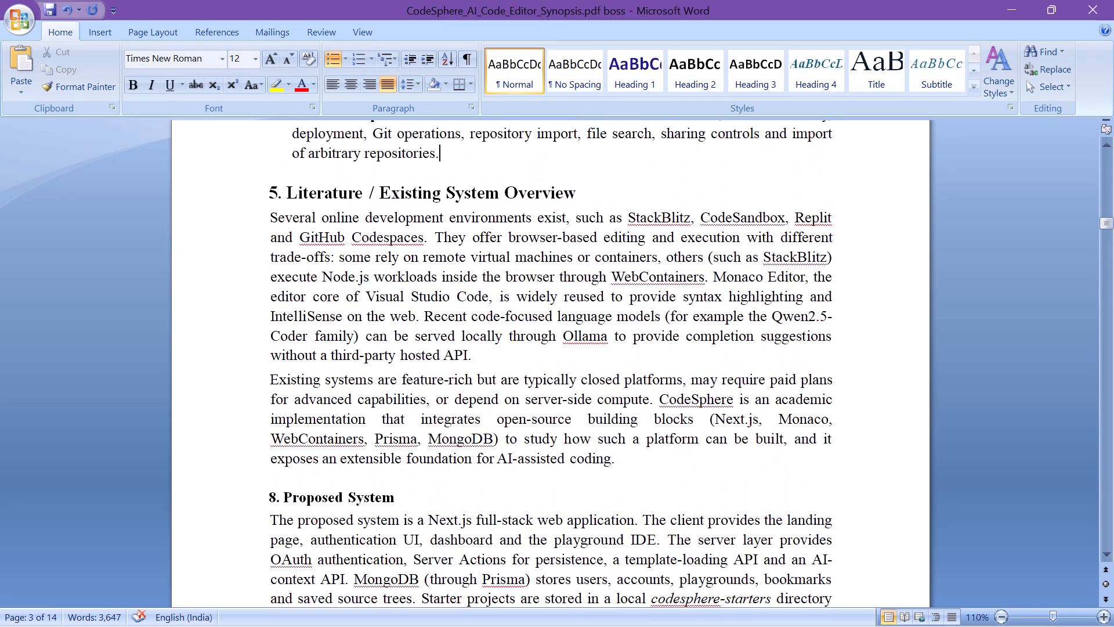
pyautogui.scroll(2, 277, 316)
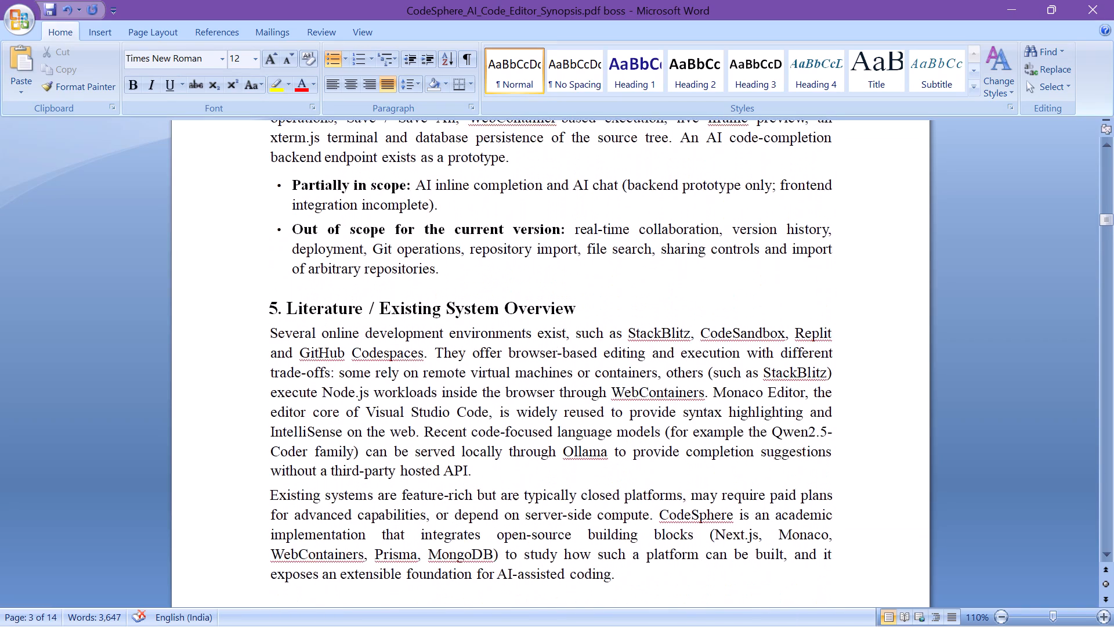
pyautogui.scroll(2, 277, 316)
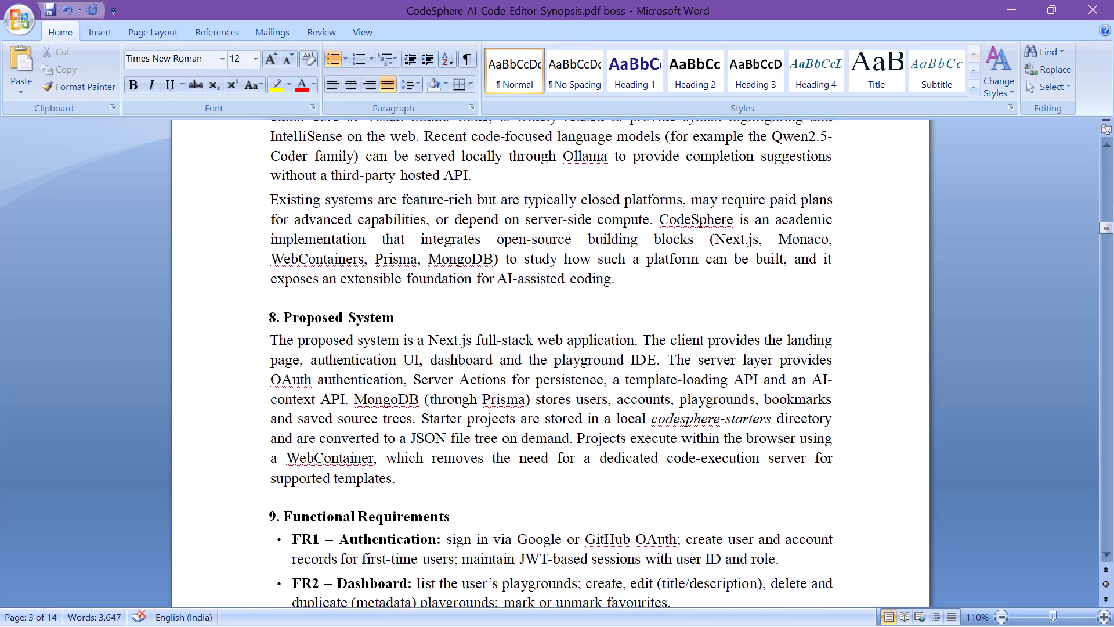
pyautogui.moveTo(396, 480); pyautogui.dragTo(385, 478)
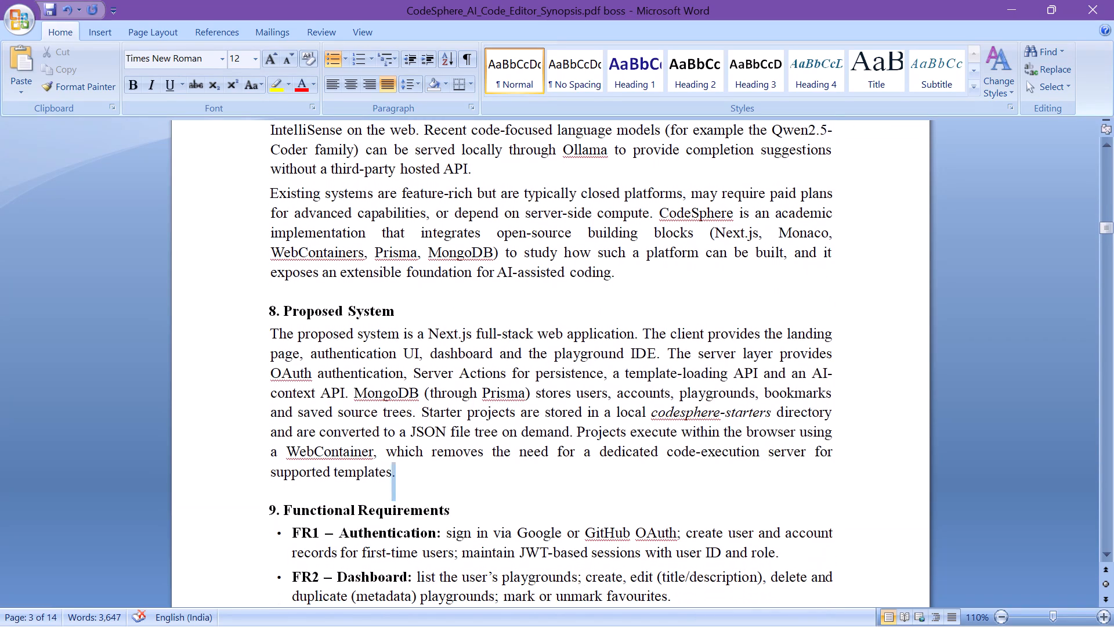
pyautogui.moveTo(385, 478); pyautogui.dragTo(223, 309)
pyautogui.press('BackSpace')
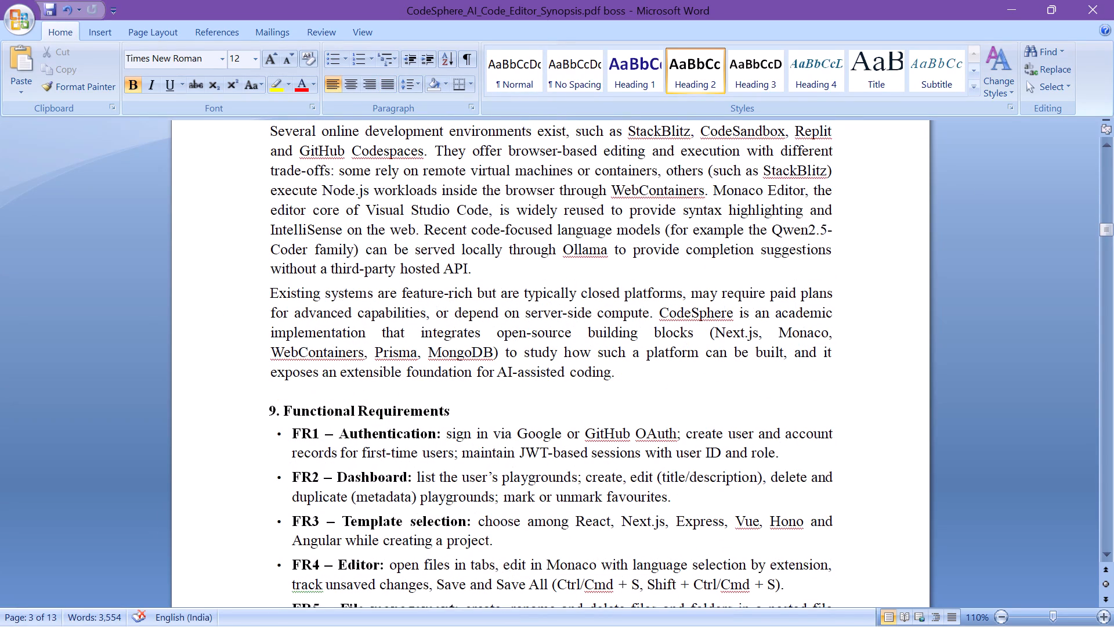
# Change the section number of the Functional Requirements heading to 6.
pyautogui.click(274, 412)
pyautogui.press('BackSpace')
pyautogui.press('6')
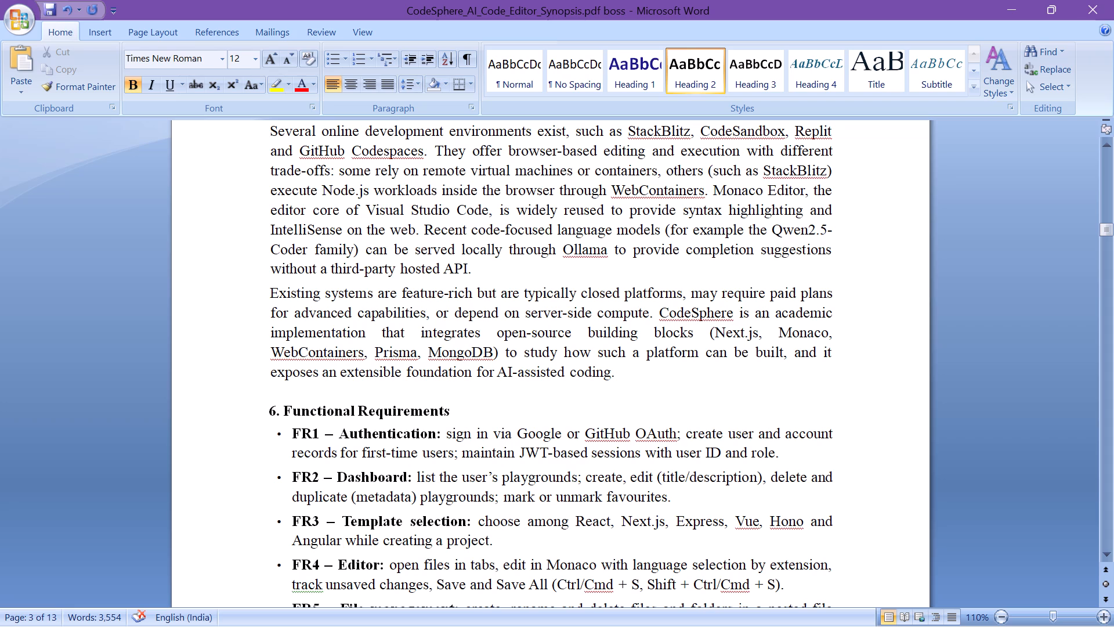
# Set the font size of the "6. Functional Requirements" heading to 14.
pyautogui.click(453, 413)
pyautogui.moveTo(453, 413); pyautogui.dragTo(252, 419)
pyautogui.click(252, 419)
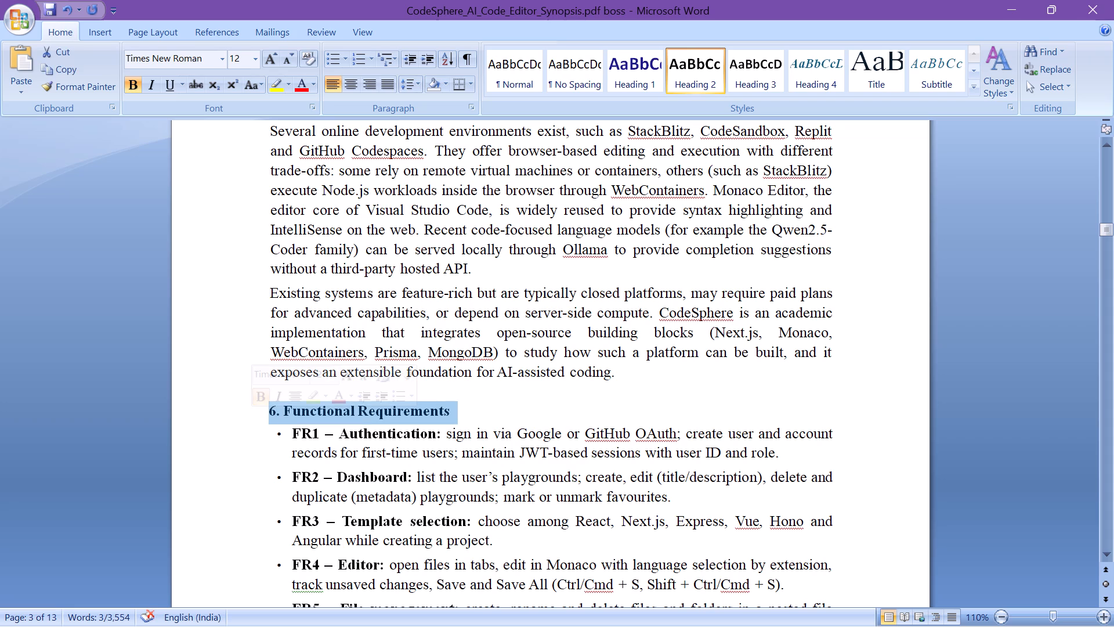
pyautogui.click(337, 370)
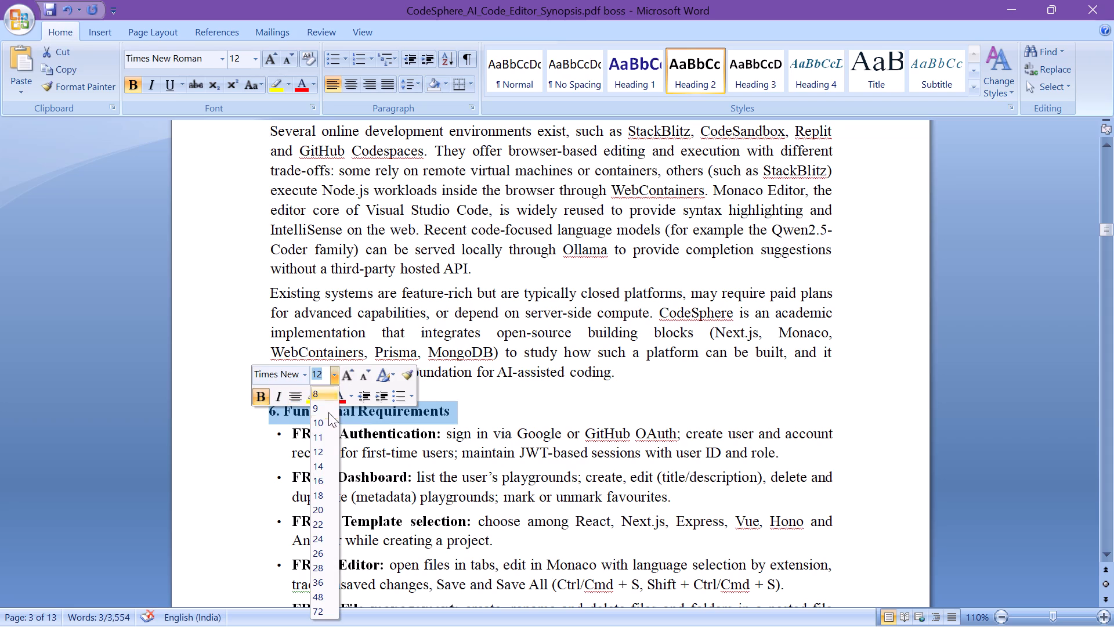
pyautogui.click(327, 467)
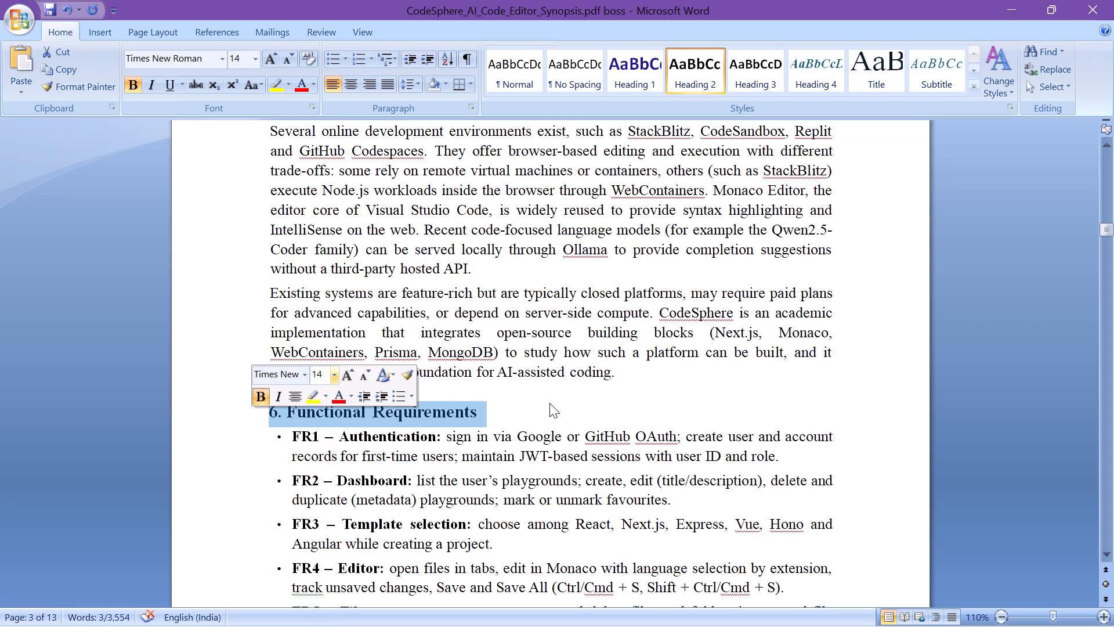
pyautogui.click(549, 403)
# Change the section number of the Non-Functional Requirements heading to 7.
pyautogui.scroll(-1, 549, 403)
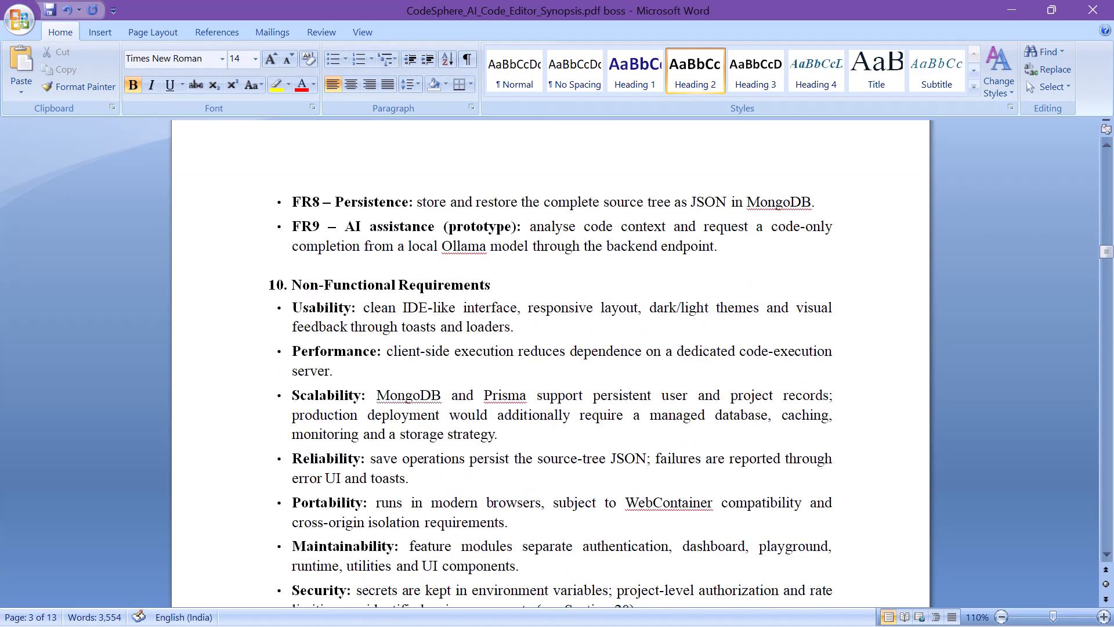
pyautogui.scroll(-1, 549, 403)
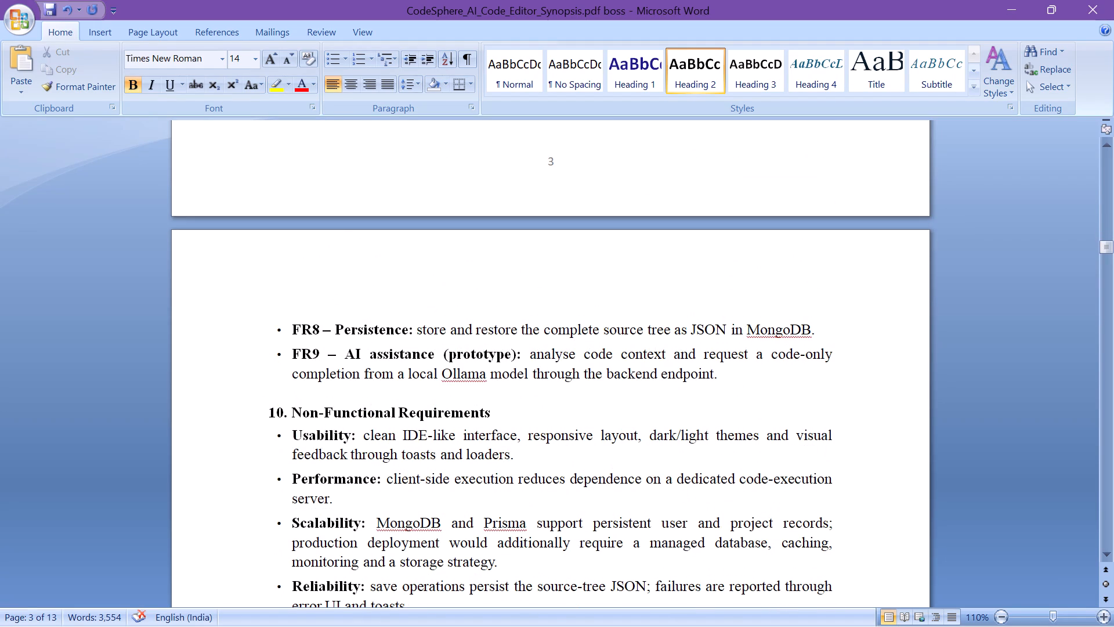
pyautogui.click(281, 418)
pyautogui.press('BackSpace')
pyautogui.press('BackSpace')
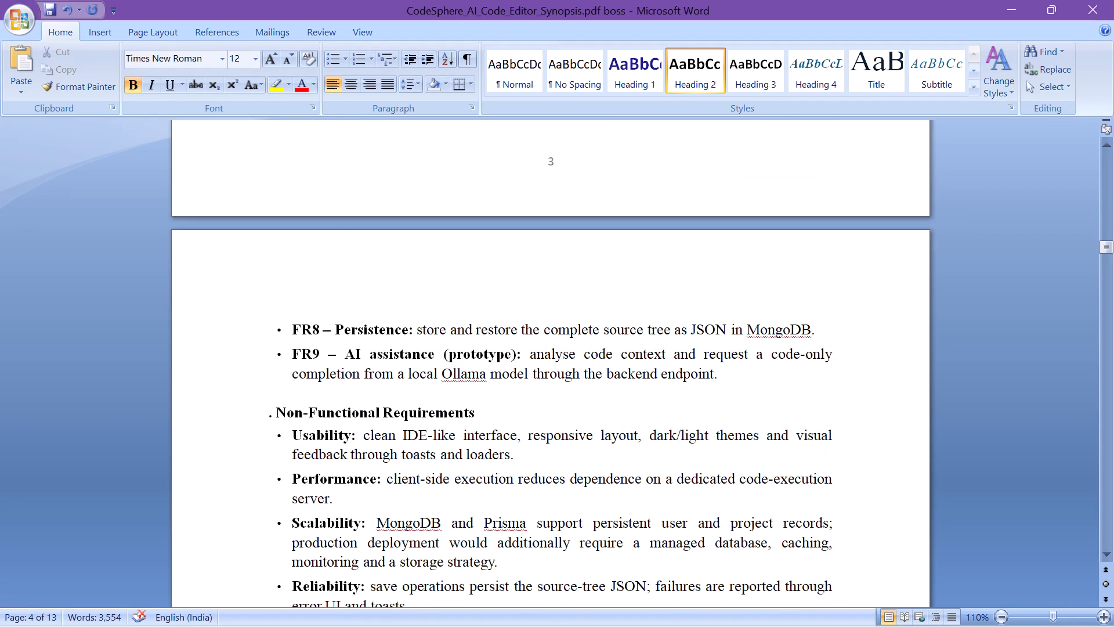
pyautogui.press('7')
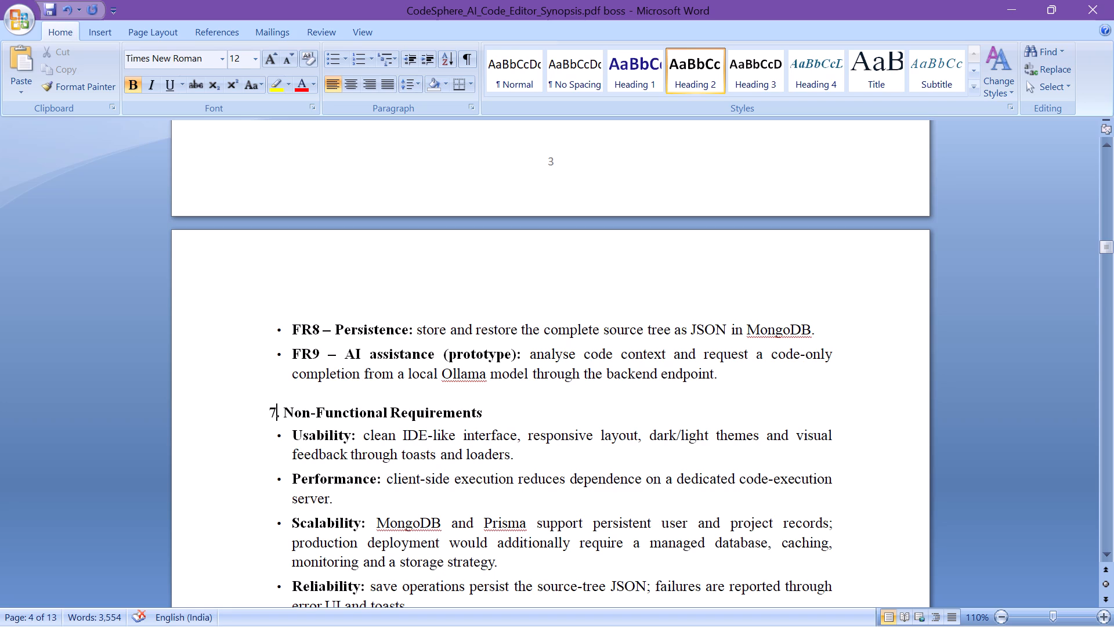
# Set the font size of the "7. Non-Functional Requirements" heading to 14.
pyautogui.moveTo(487, 414); pyautogui.dragTo(252, 409)
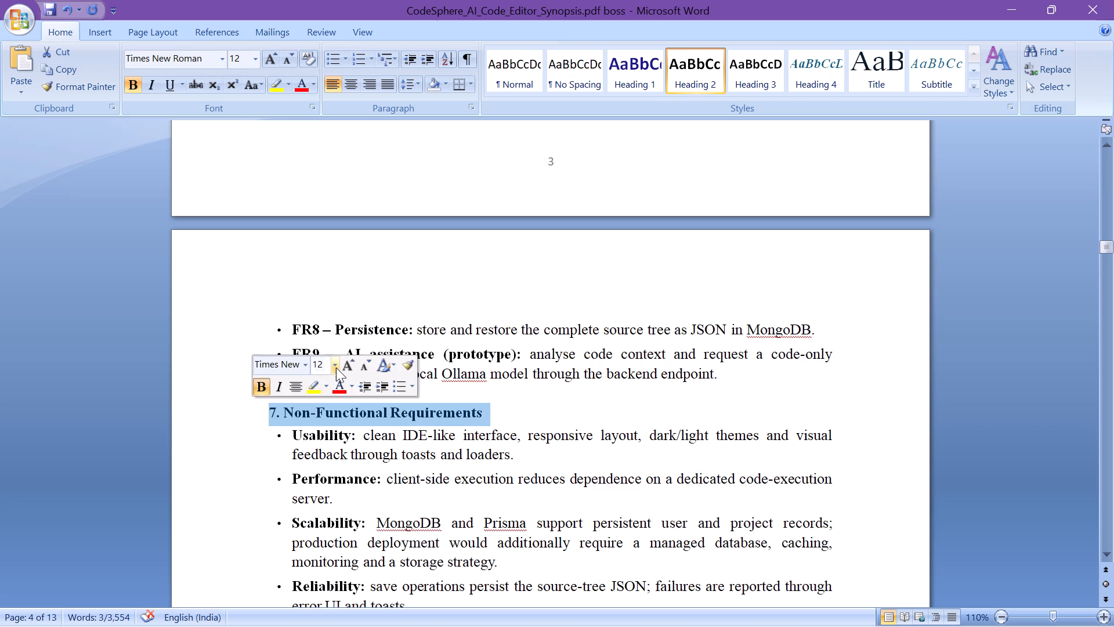
pyautogui.click(337, 366)
pyautogui.click(328, 456)
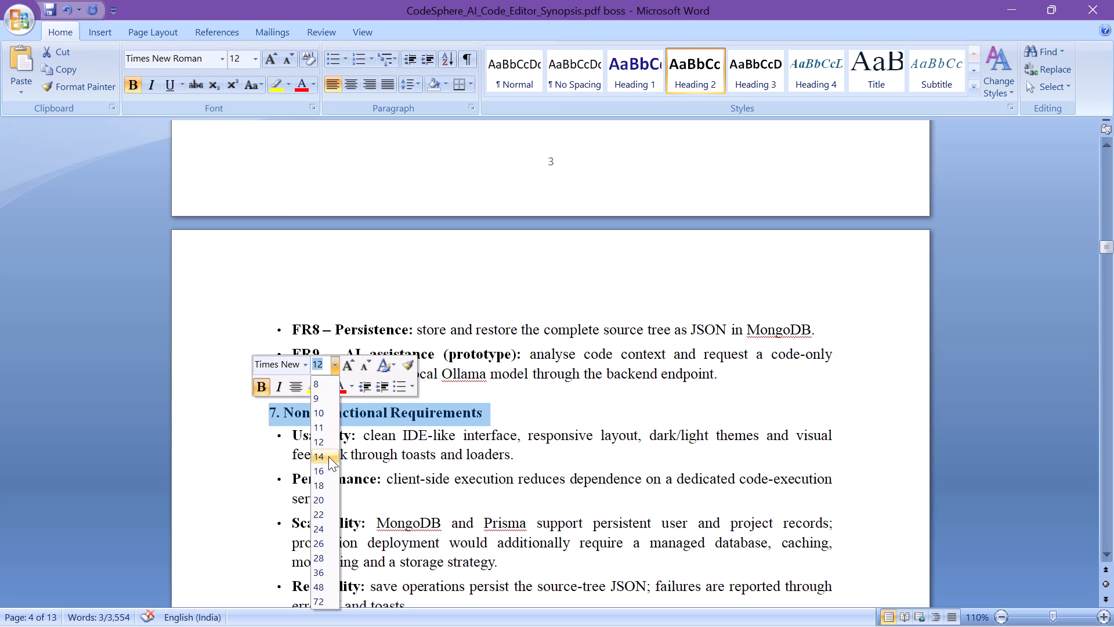
pyautogui.click(554, 402)
# Change the section number of the System Architecture heading to 8.
pyautogui.scroll(-1, 554, 402)
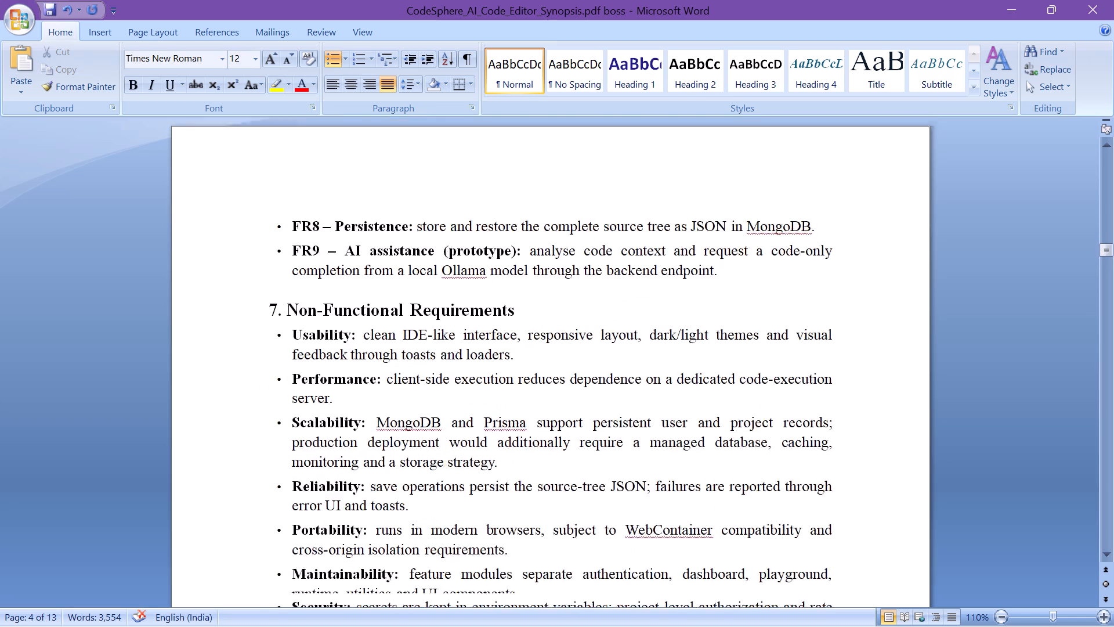
pyautogui.scroll(-1, 554, 402)
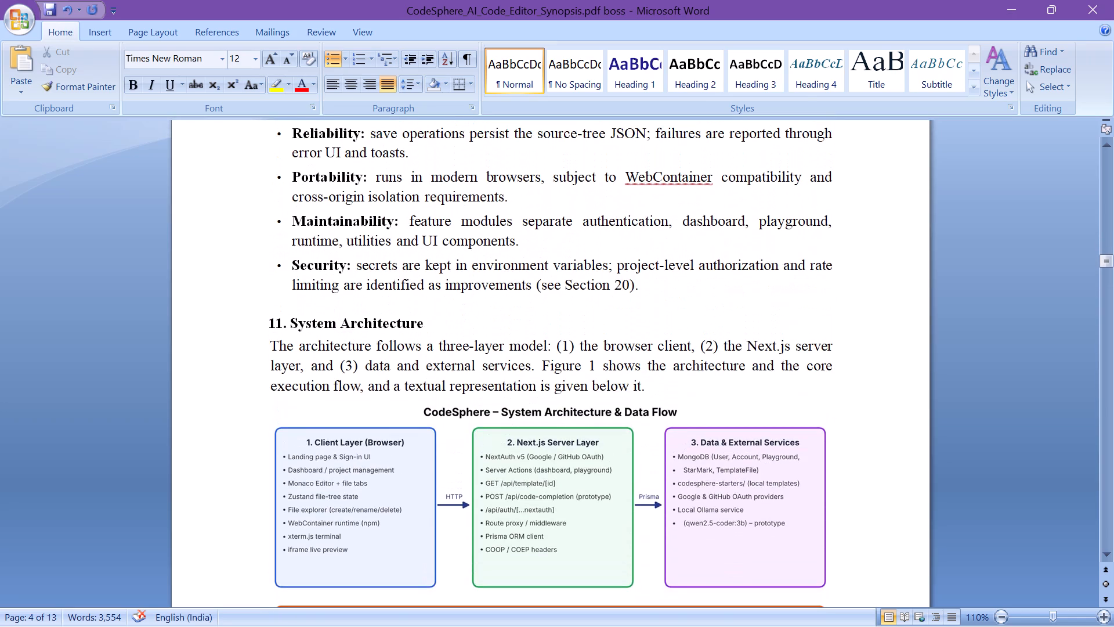
pyautogui.click(281, 320)
pyautogui.press('BackSpace')
pyautogui.press('BackSpace')
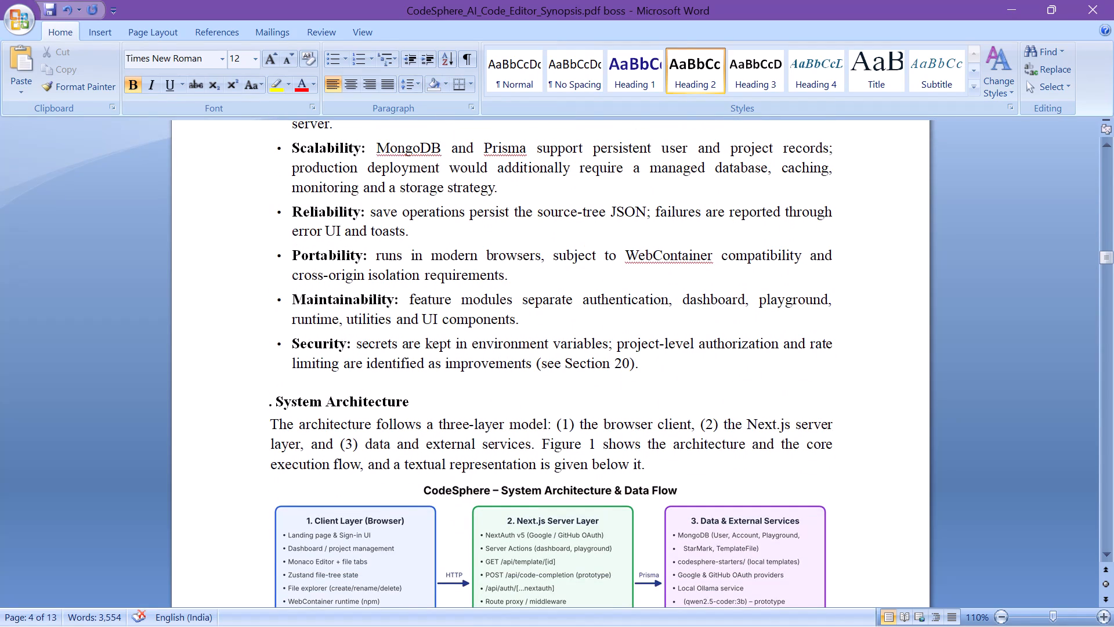
pyautogui.press('8')
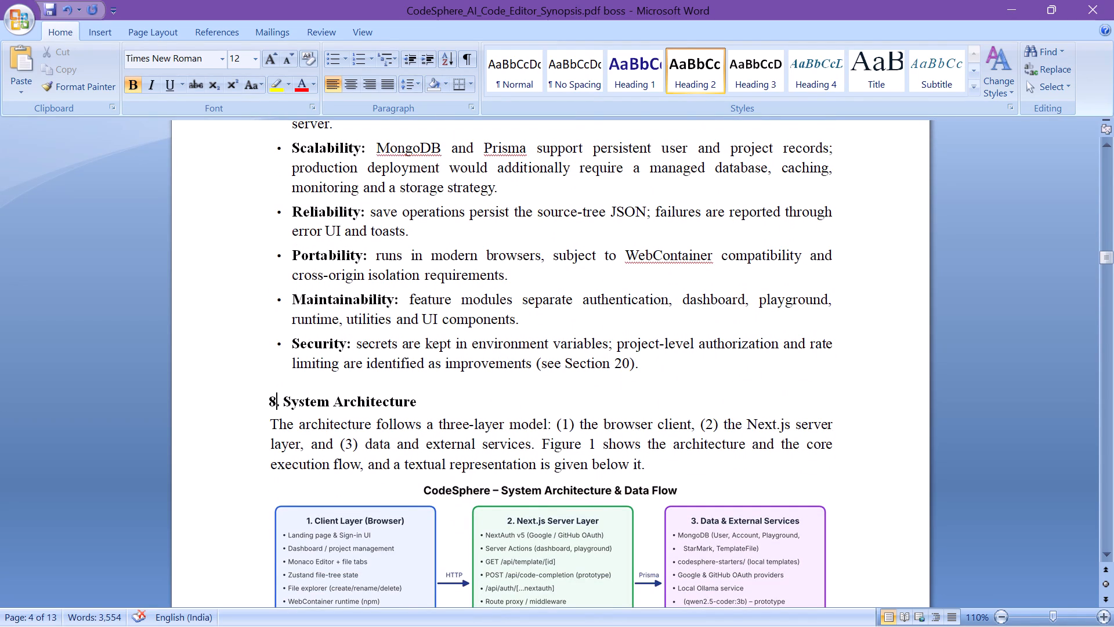
# Set the font size of the "8. System Architecture" heading to 14.
pyautogui.moveTo(419, 402); pyautogui.dragTo(251, 402)
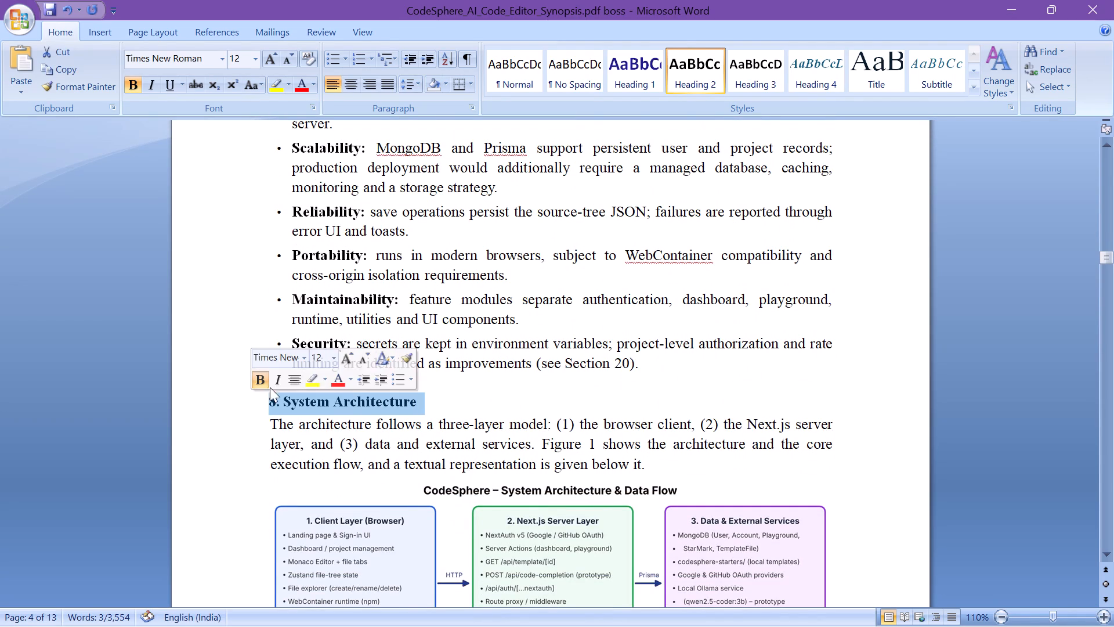
pyautogui.click(334, 359)
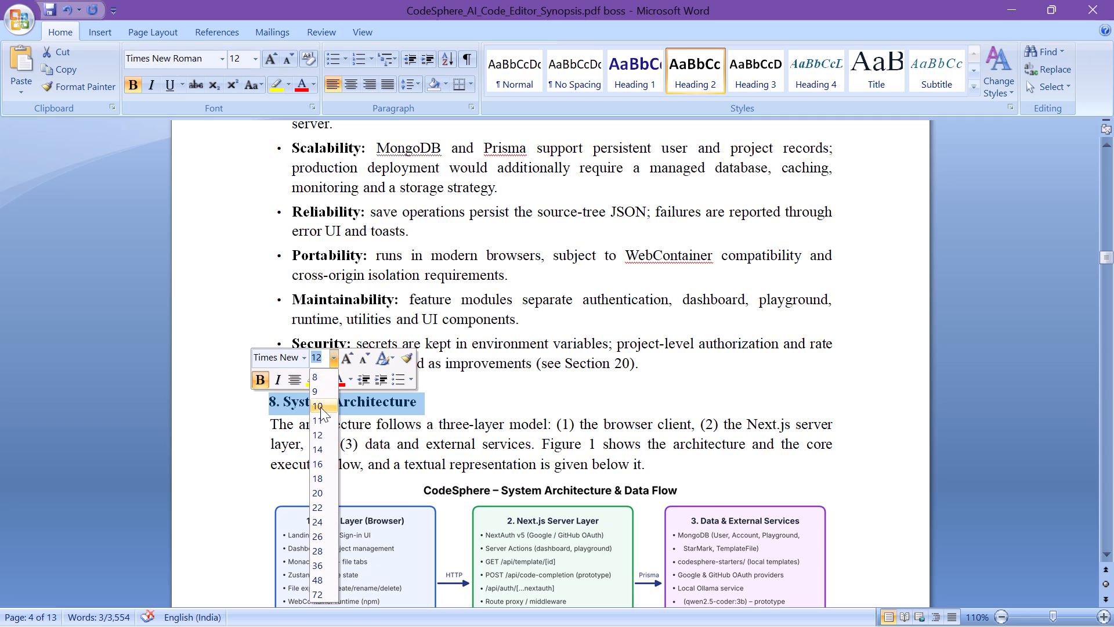
pyautogui.click(324, 452)
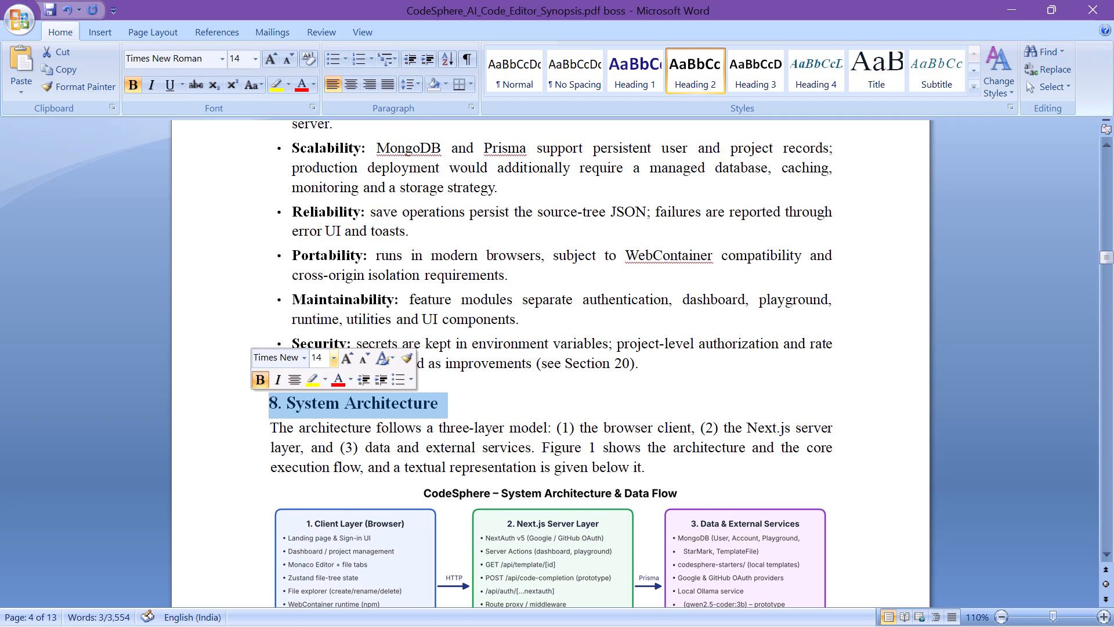
pyautogui.click(483, 389)
# Set the font size from the Figure 1 caption through the Folder structure paragraph to 10.
pyautogui.scroll(-1, 483, 389)
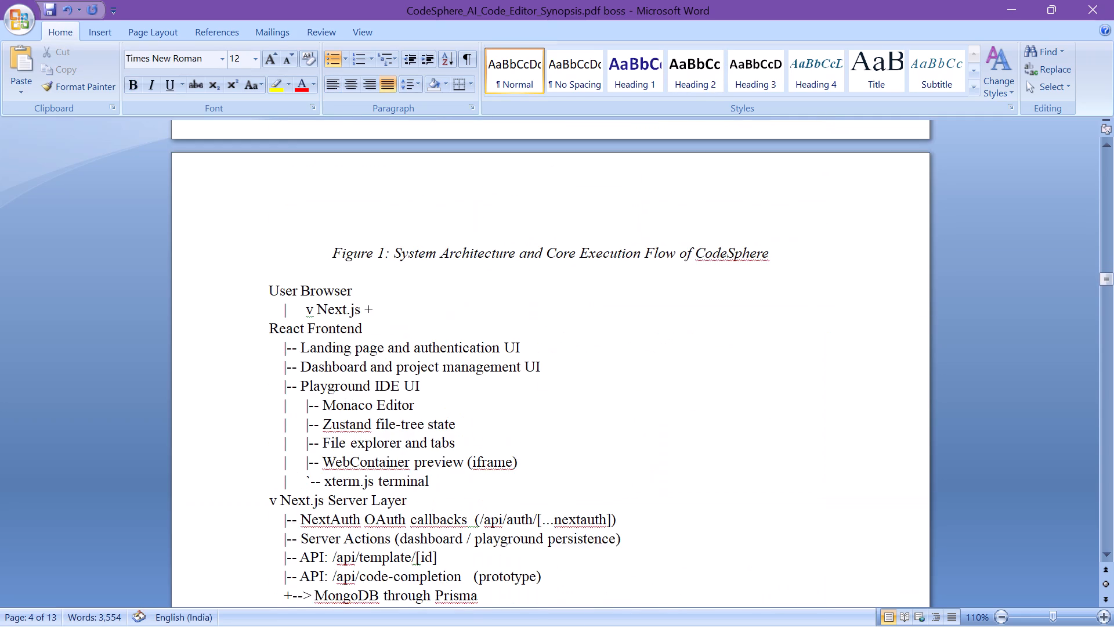
pyautogui.scroll(-2, 483, 389)
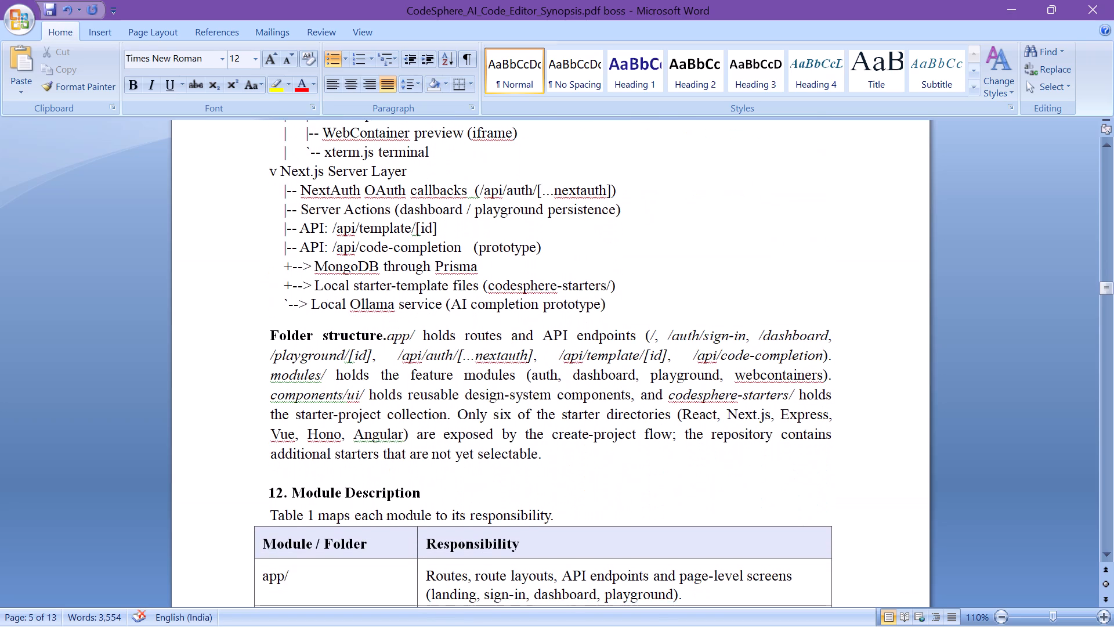
pyautogui.scroll(-3, 483, 389)
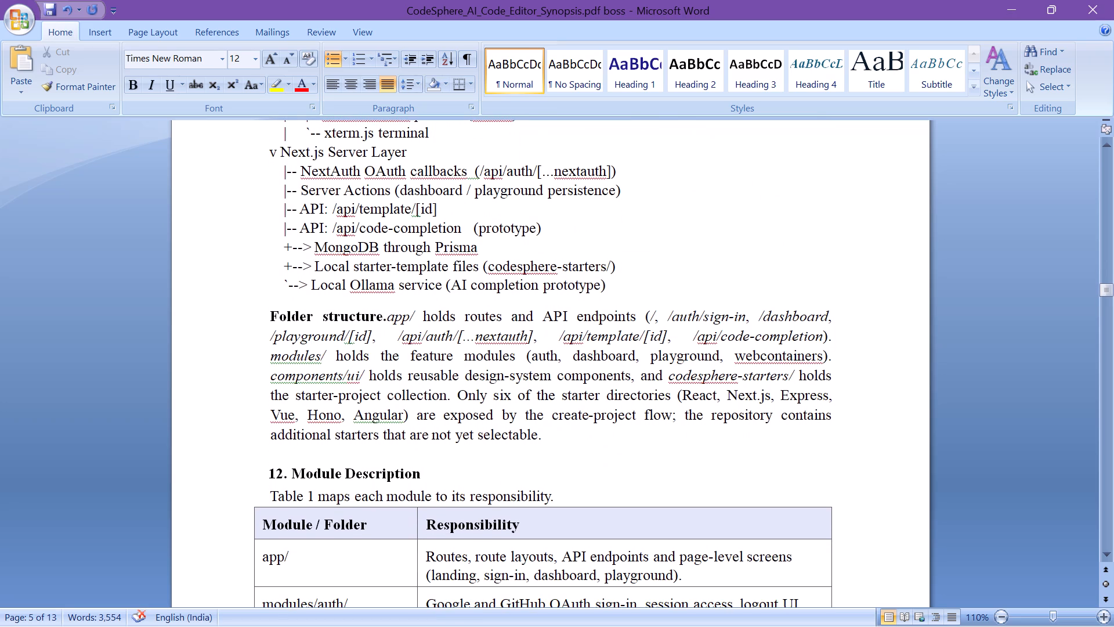
pyautogui.scroll(-2, 483, 389)
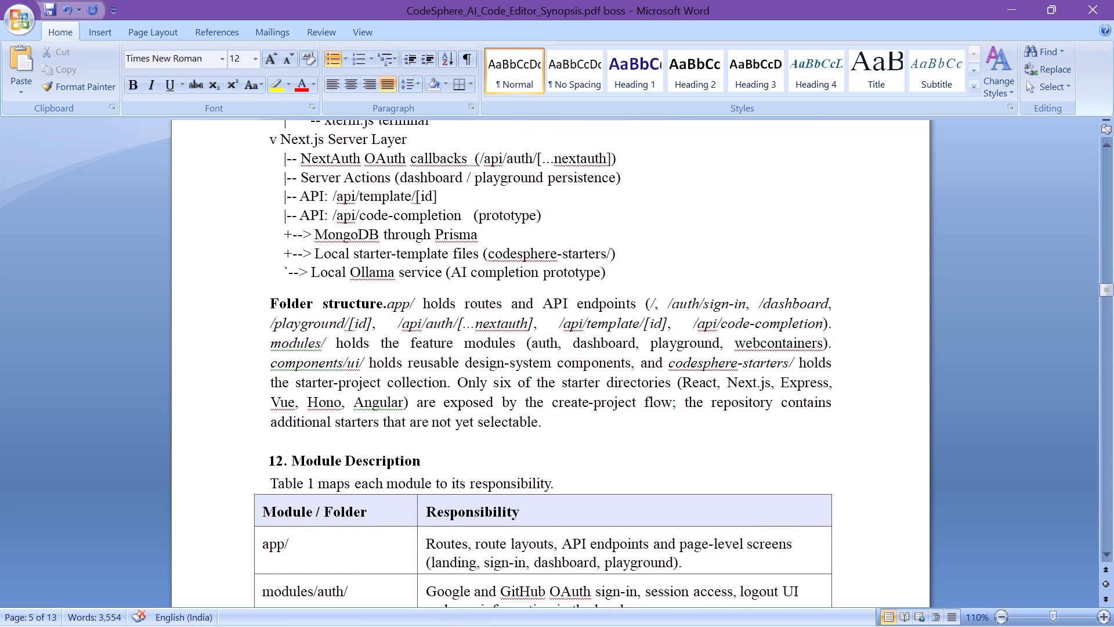
pyautogui.scroll(-2, 483, 389)
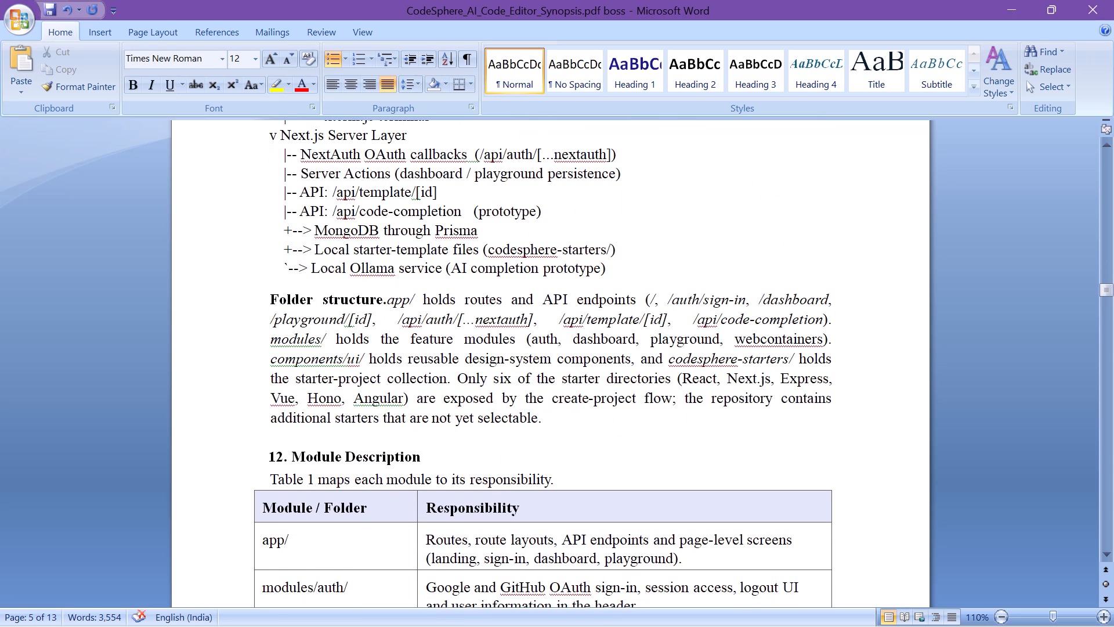
pyautogui.scroll(-2, 483, 389)
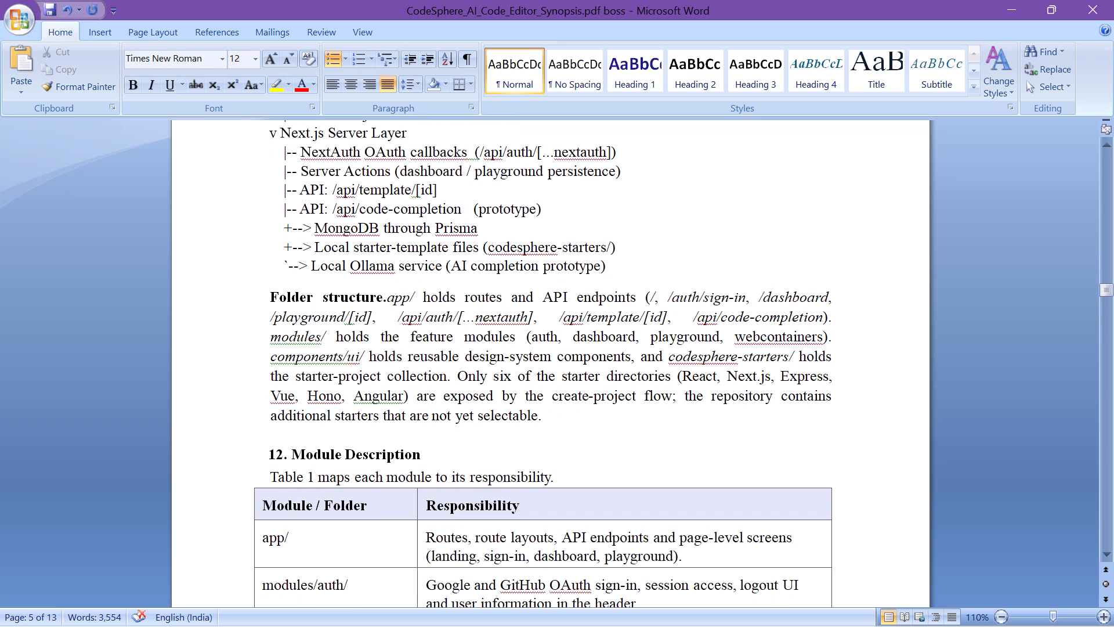
pyautogui.click(540, 415)
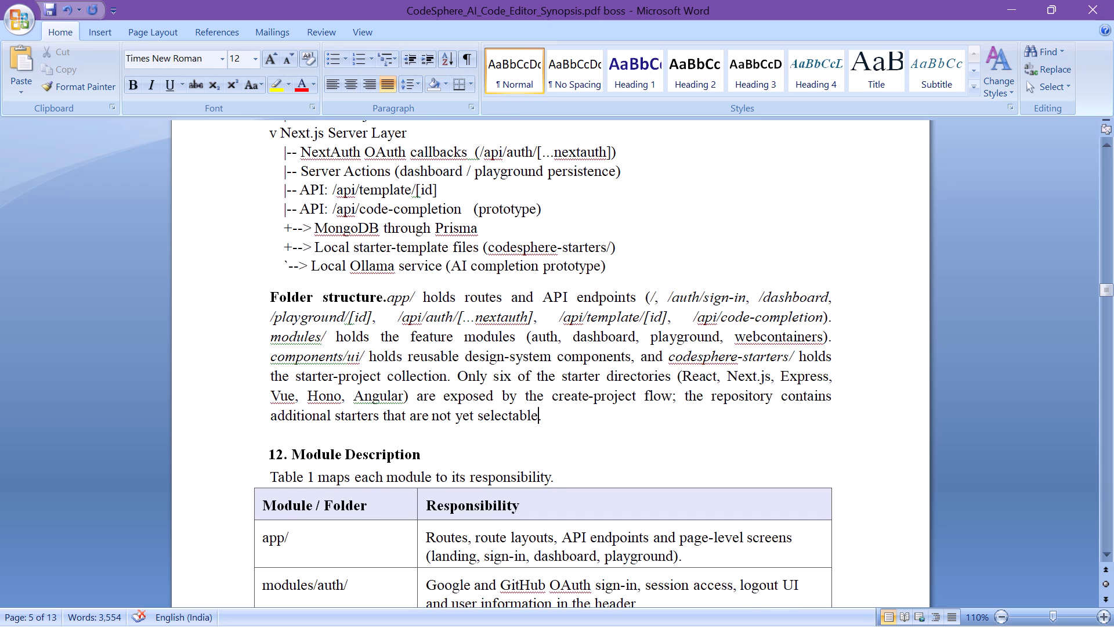
pyautogui.click(547, 415)
pyautogui.moveTo(547, 415); pyautogui.dragTo(529, 408)
pyautogui.moveTo(529, 408); pyautogui.dragTo(285, 264)
pyautogui.scroll(1, 285, 264)
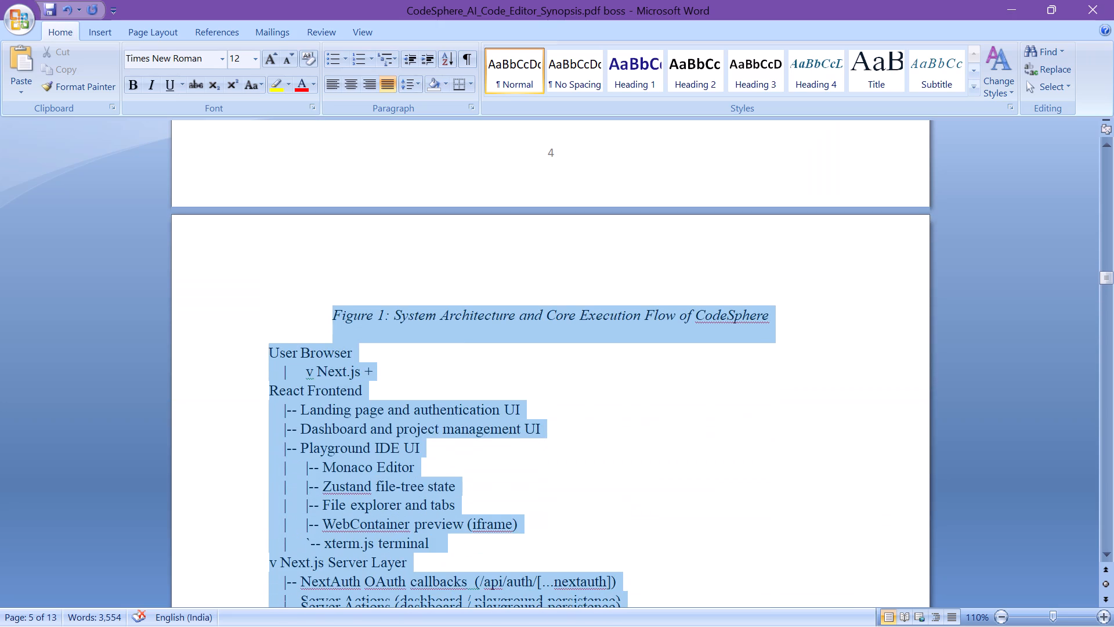
pyautogui.scroll(1, 285, 264)
pyautogui.moveTo(285, 264); pyautogui.dragTo(269, 338)
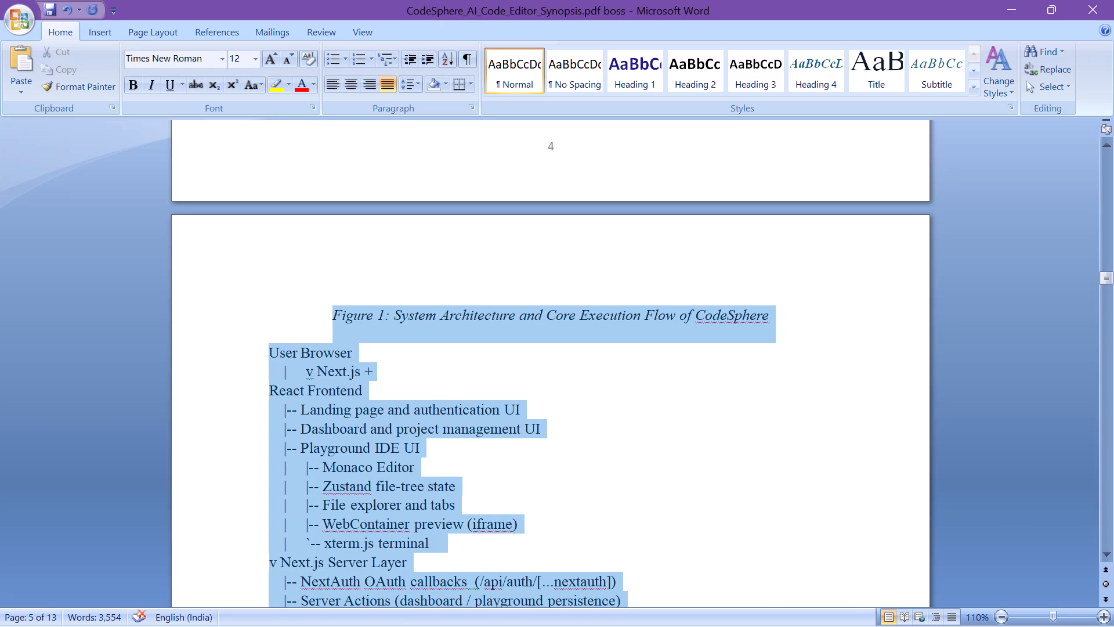
pyautogui.moveTo(269, 338); pyautogui.dragTo(269, 333)
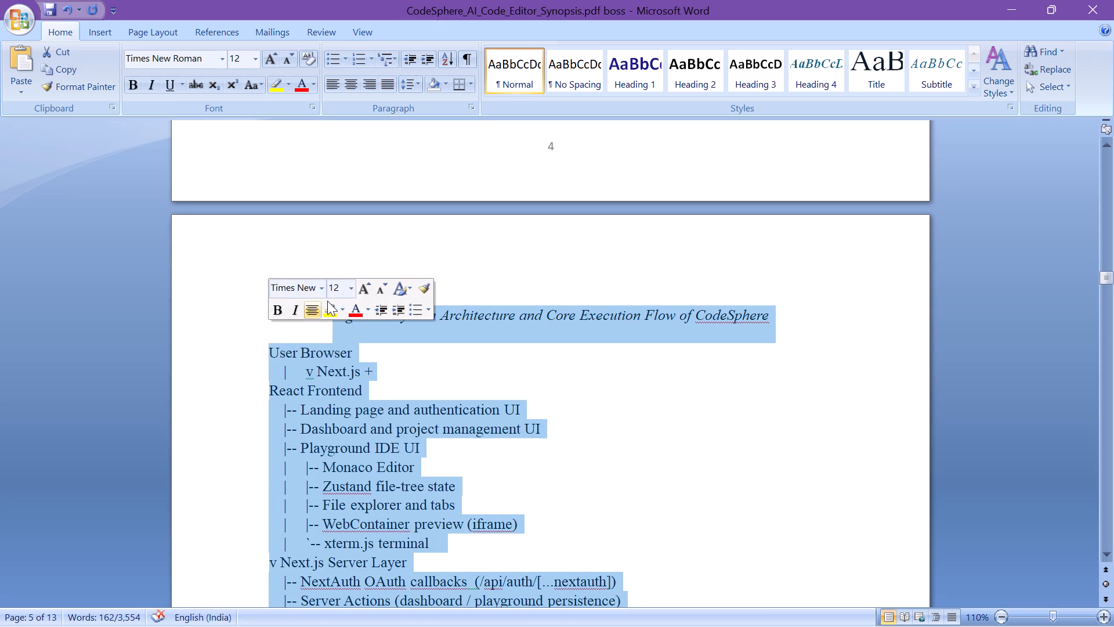
pyautogui.click(356, 291)
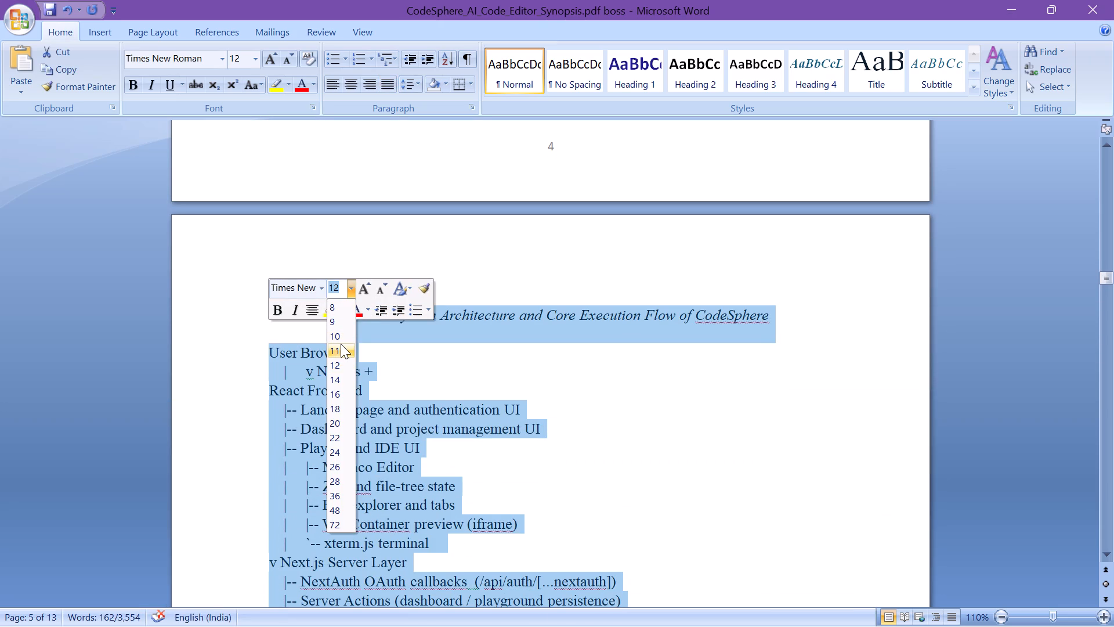
pyautogui.click(344, 331)
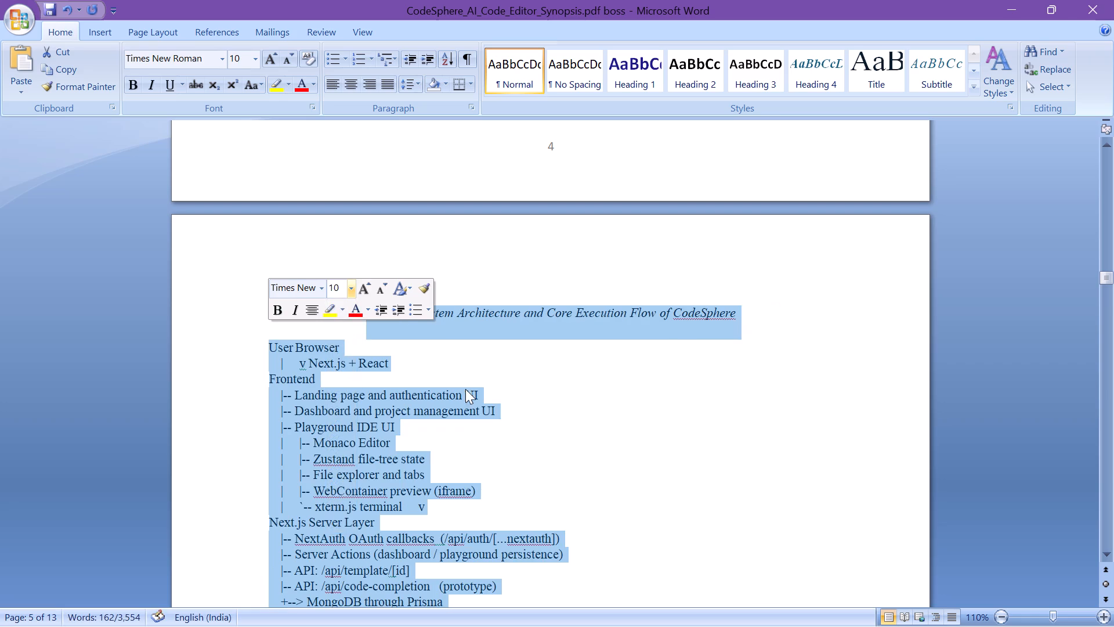
pyautogui.click(535, 436)
# Set the font size of the Module Description heading to 14.
pyautogui.scroll(-1, 535, 436)
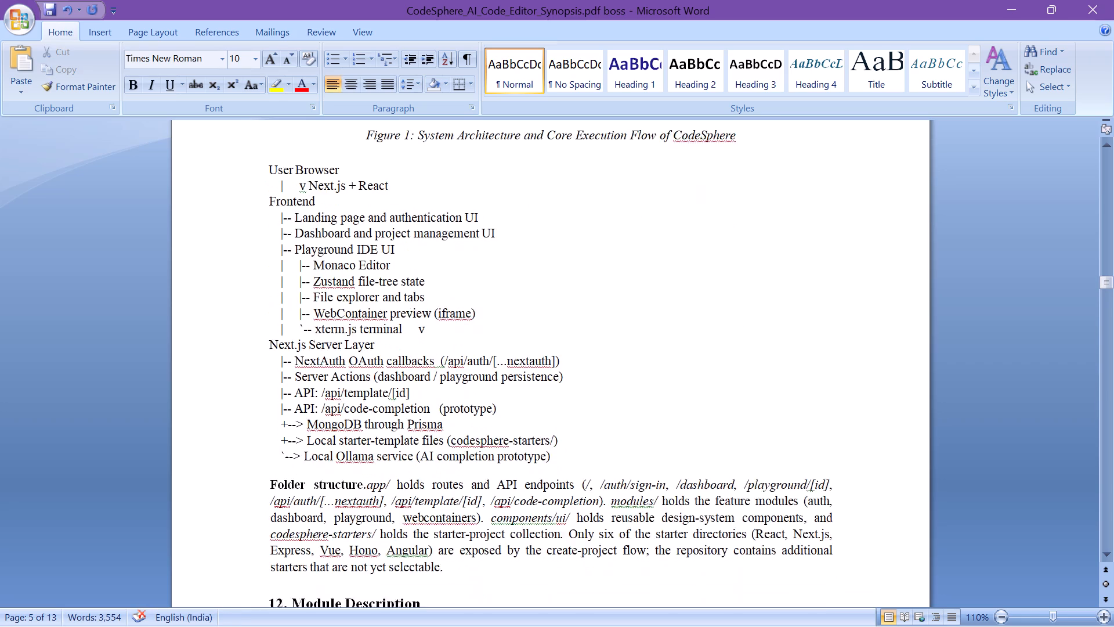
pyautogui.scroll(-1, 535, 436)
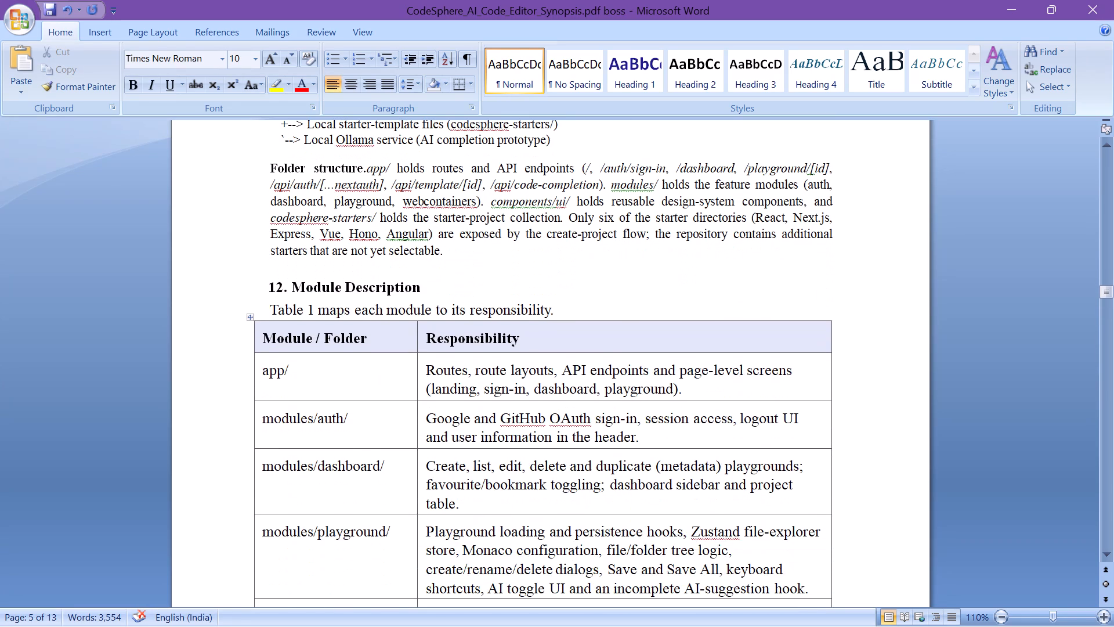
pyautogui.click(424, 286)
pyautogui.moveTo(424, 286); pyautogui.dragTo(273, 293)
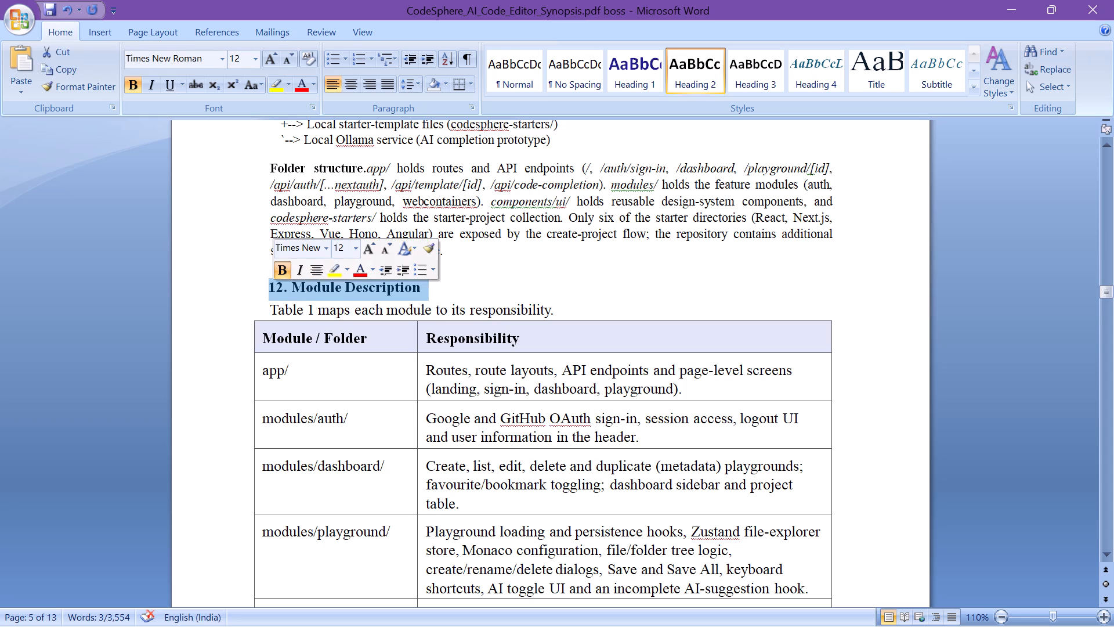
pyautogui.click(345, 253)
pyautogui.click(355, 247)
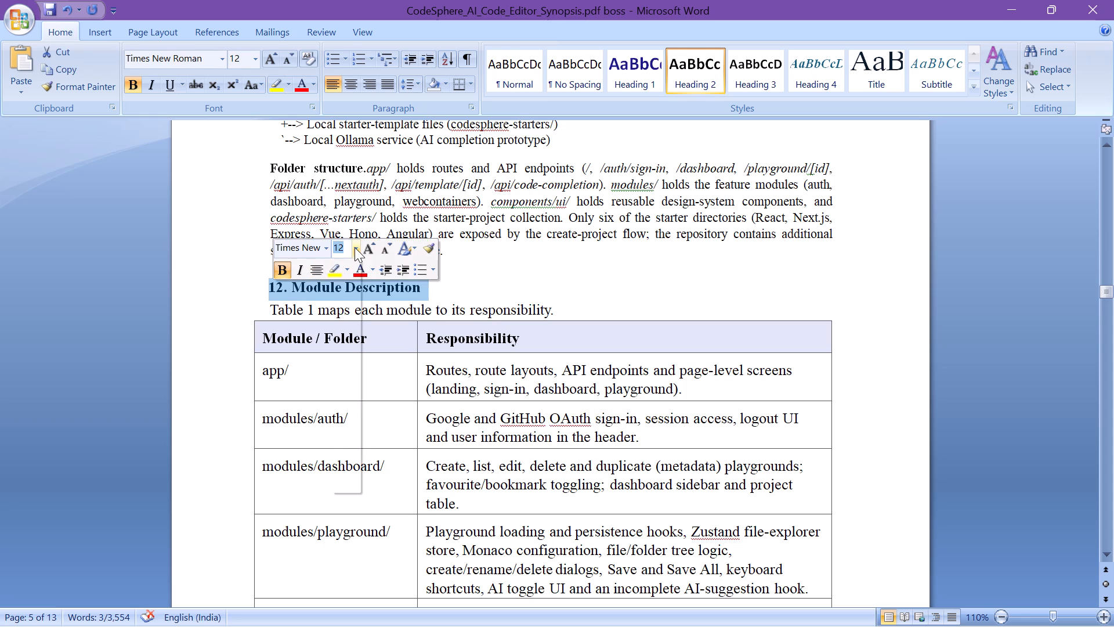
pyautogui.click(342, 339)
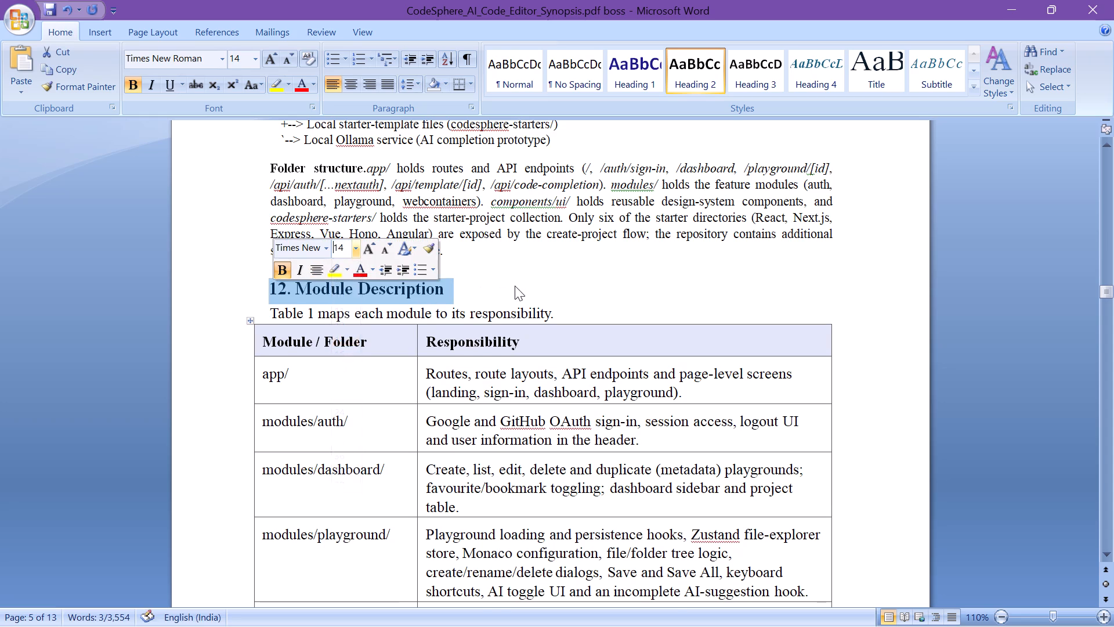
pyautogui.click(515, 286)
# Change the section number of the Module Description heading to 9.
pyautogui.scroll(1, 515, 286)
pyautogui.scroll(-1, 515, 286)
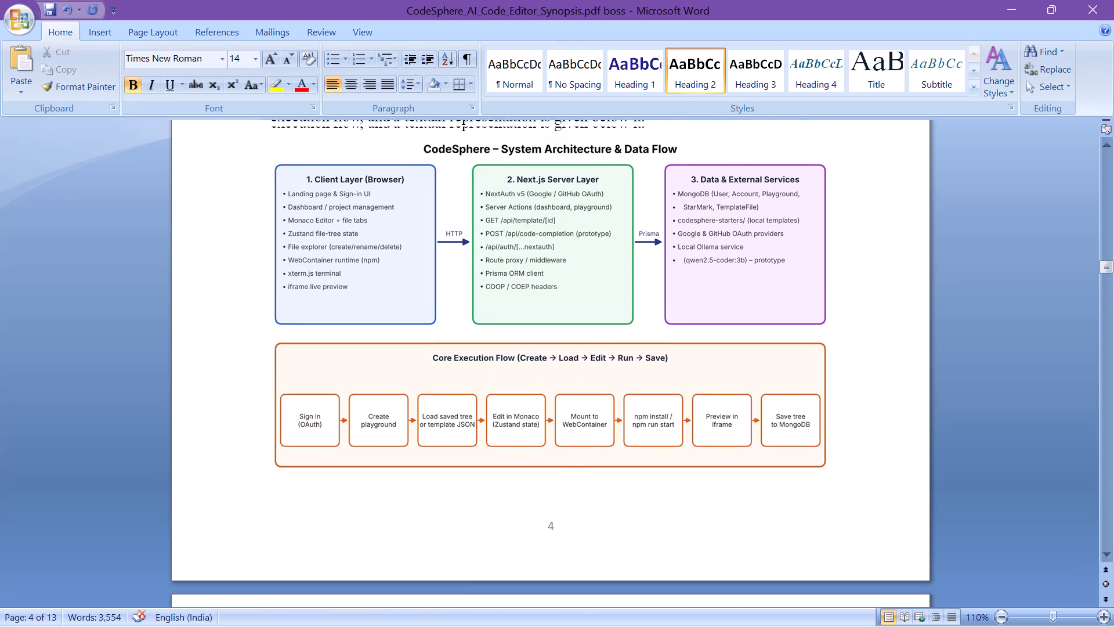
pyautogui.scroll(-1, 515, 286)
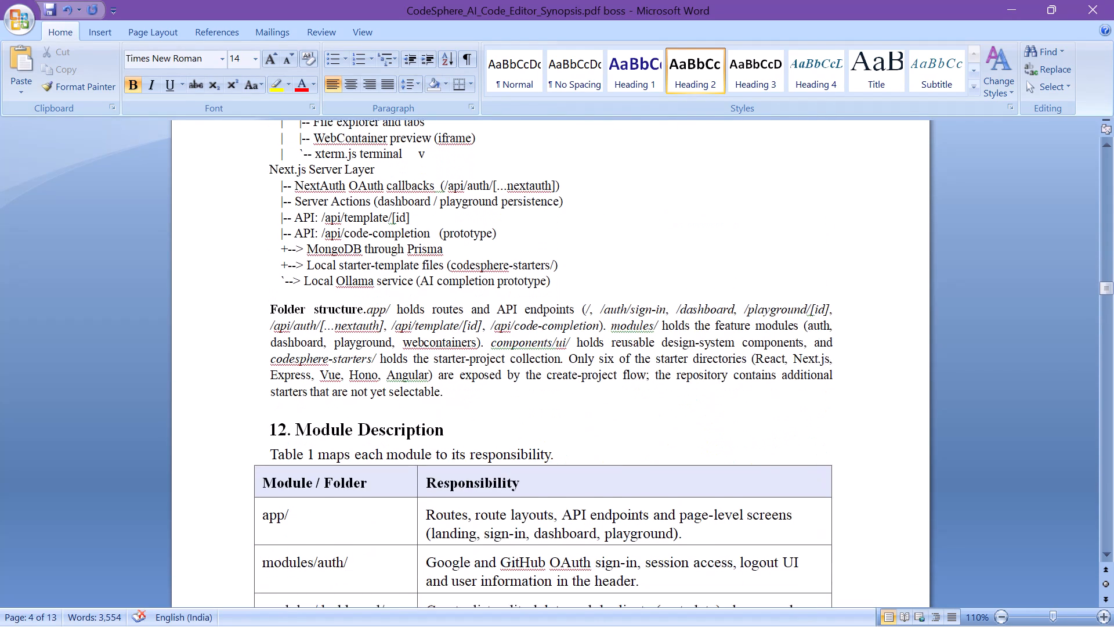
pyautogui.scroll(-1, 515, 286)
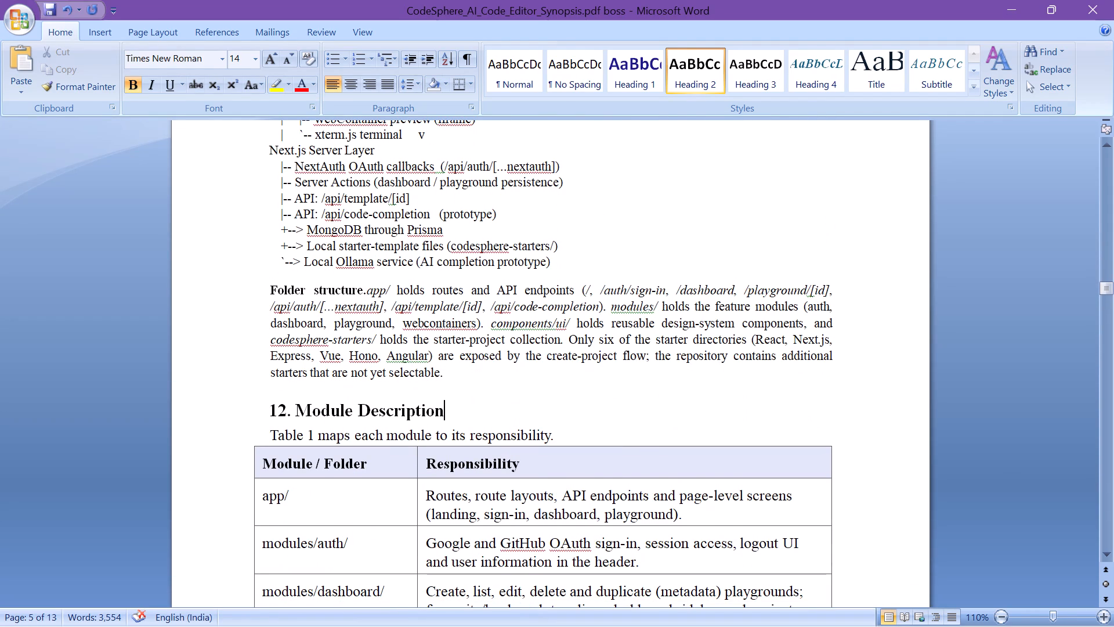
pyautogui.click(285, 415)
pyautogui.press('BackSpace')
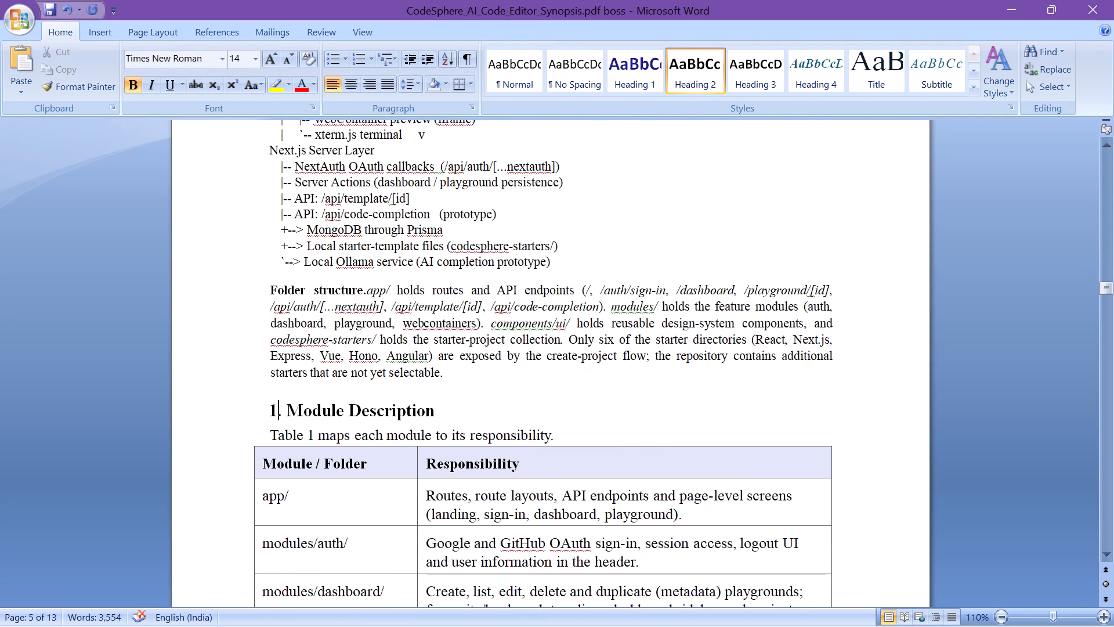
pyautogui.press('BackSpace')
pyautogui.press('9')
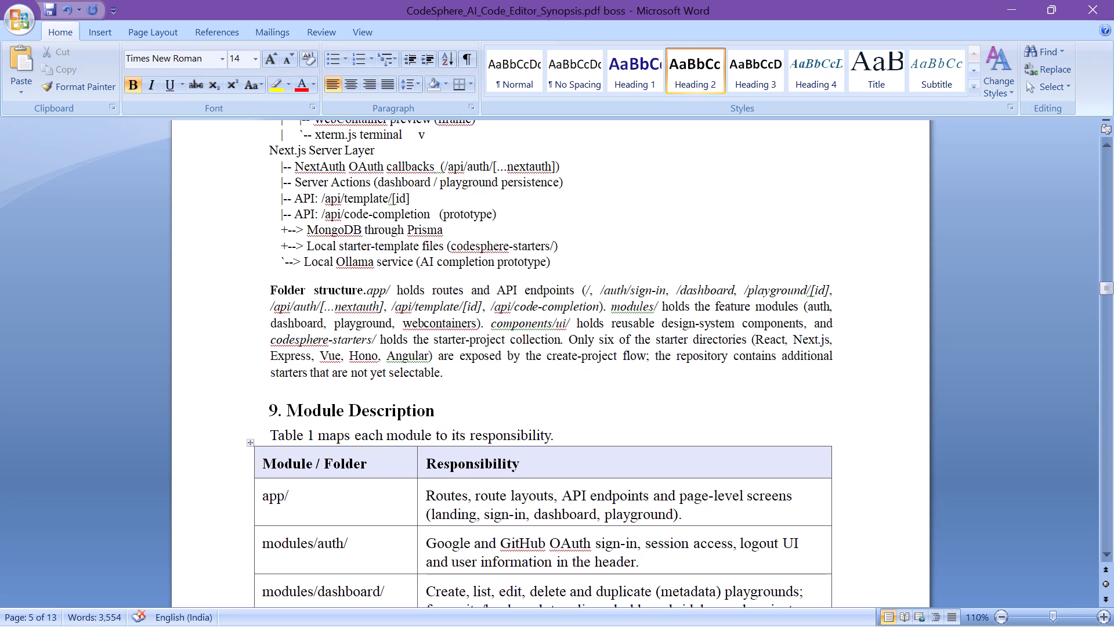
# Set the font size of the Database Design and ER Relationship Explanation heading to 14.
pyautogui.scroll(-1, 329, 451)
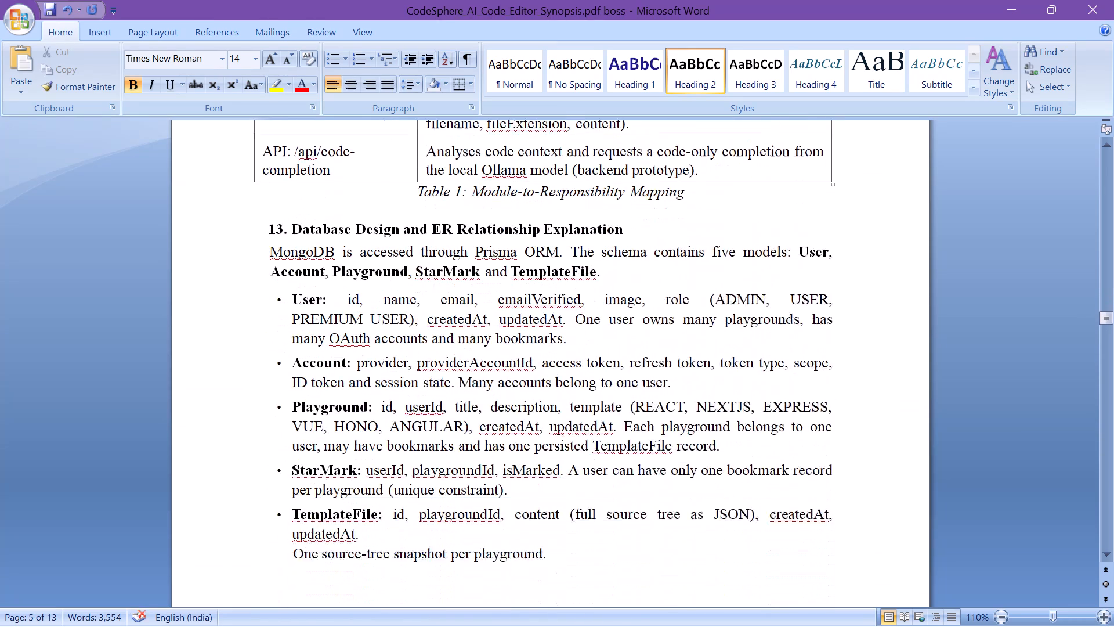
pyautogui.scroll(-1, 329, 451)
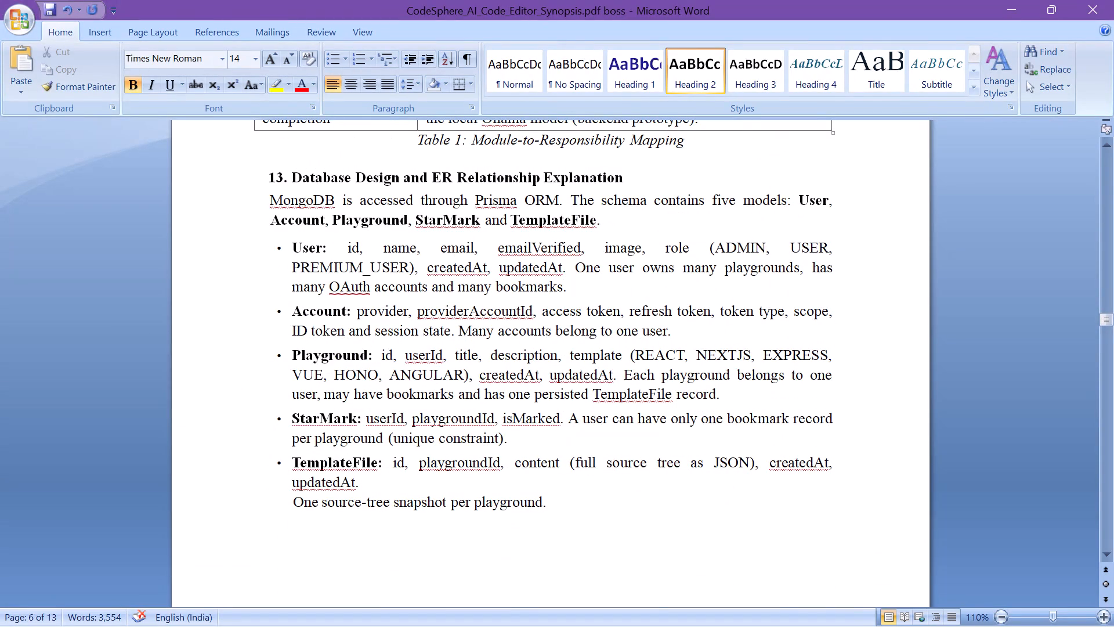
pyautogui.click(629, 184)
pyautogui.moveTo(629, 184); pyautogui.dragTo(424, 178)
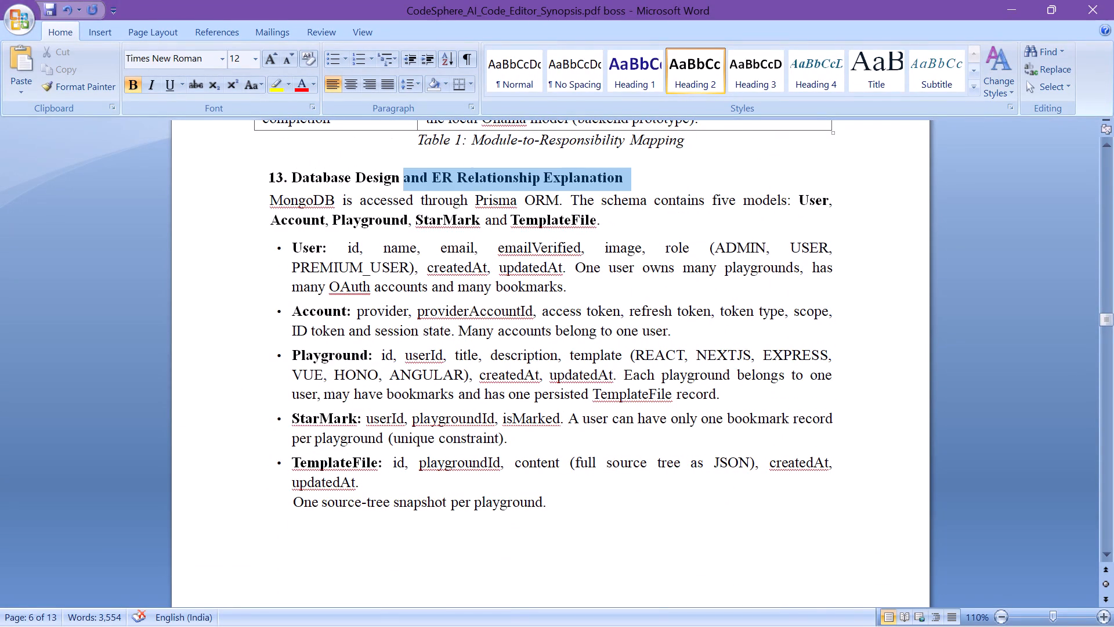
pyautogui.moveTo(424, 178); pyautogui.dragTo(260, 181)
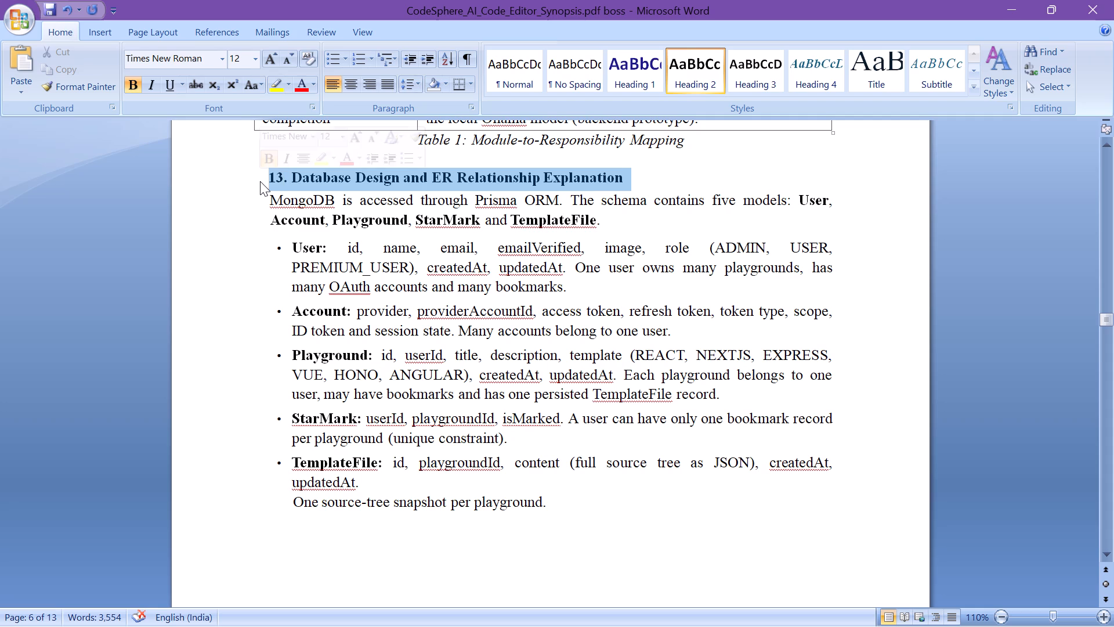
pyautogui.moveTo(339, 139); pyautogui.dragTo(332, 160)
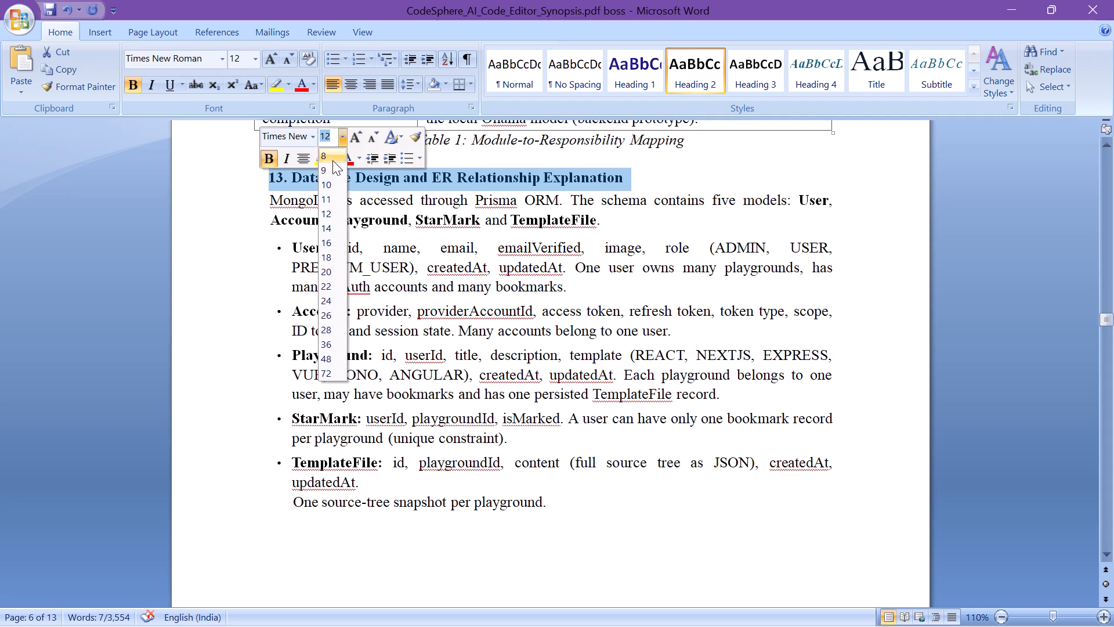
pyautogui.moveTo(332, 160); pyautogui.dragTo(330, 225)
pyautogui.click(330, 225)
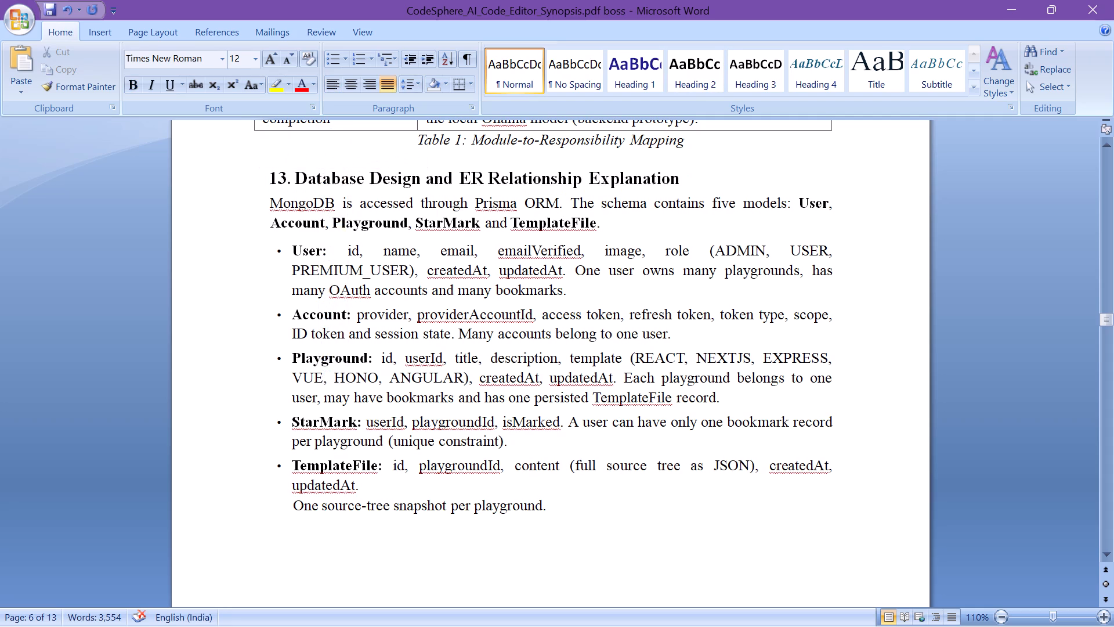
# Change the section number of the Database Design and ER Relationship Explanation heading to 10.
pyautogui.click(286, 178)
pyautogui.press('BackSpace')
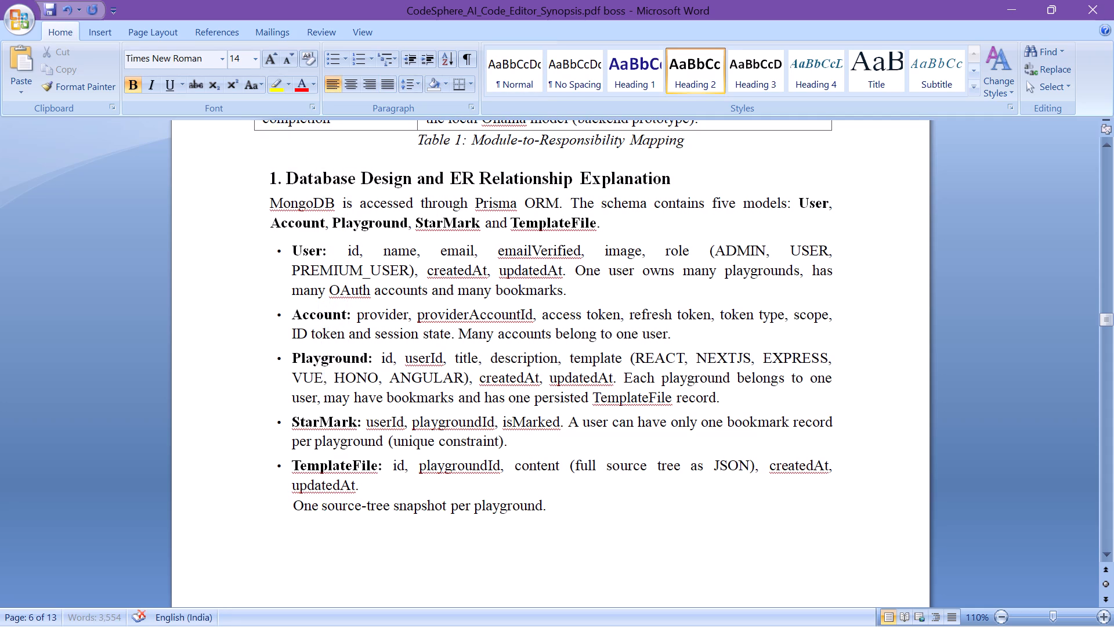
pyautogui.press('0')
# Review the document from the Module Description section through the references, examining the remaining section headings, numbering and page layout.
pyautogui.scroll(1, 363, 178)
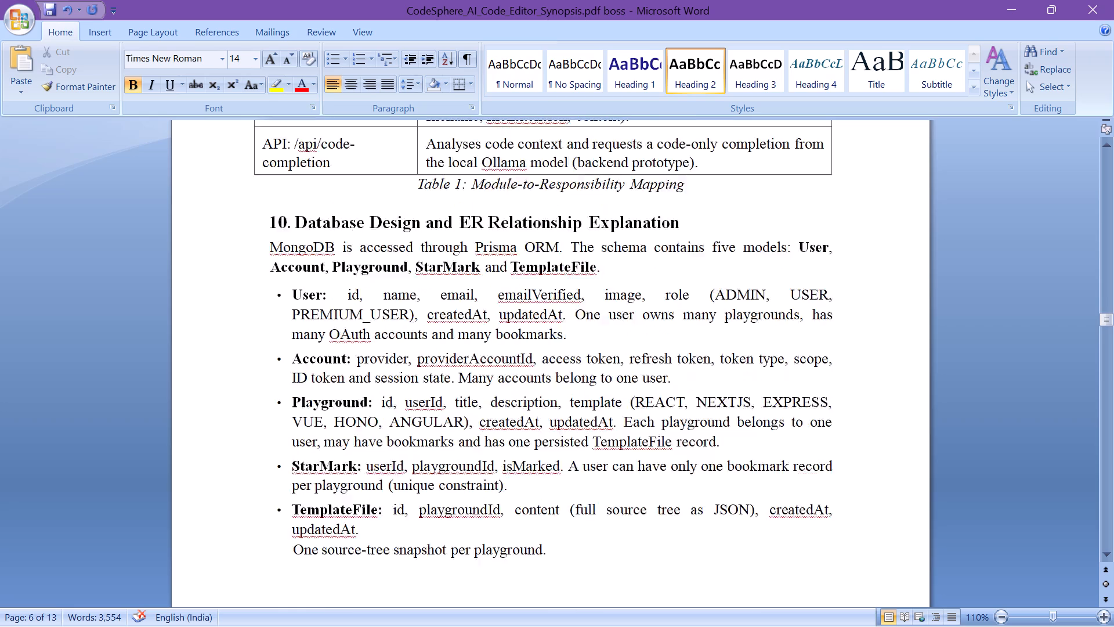
pyautogui.scroll(1, 363, 178)
pyautogui.scroll(-1, 363, 178)
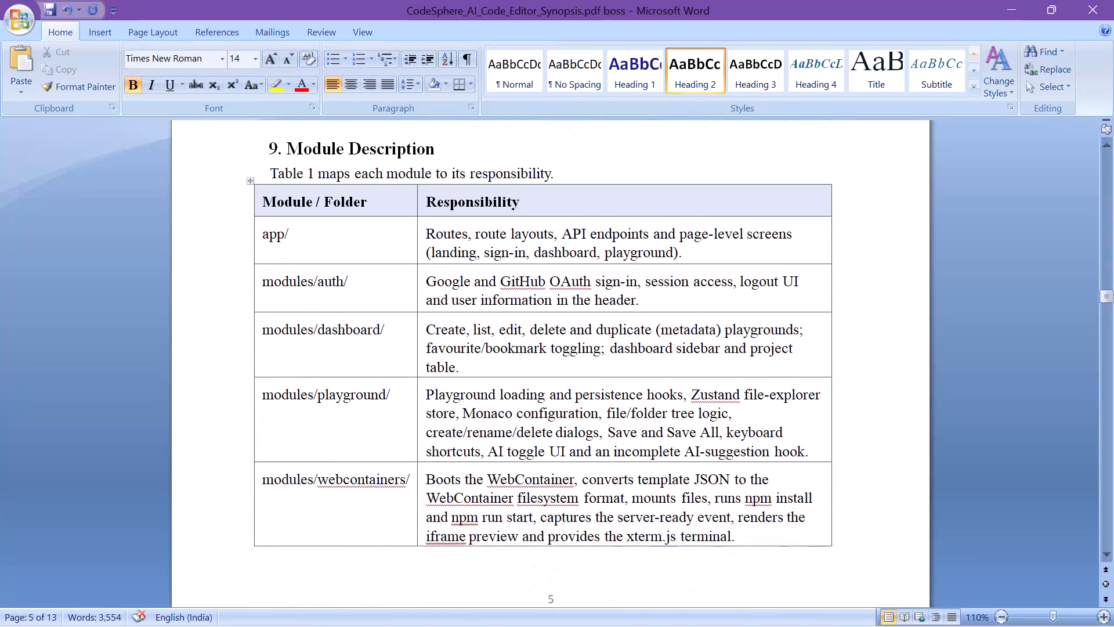
pyautogui.scroll(-2, 363, 178)
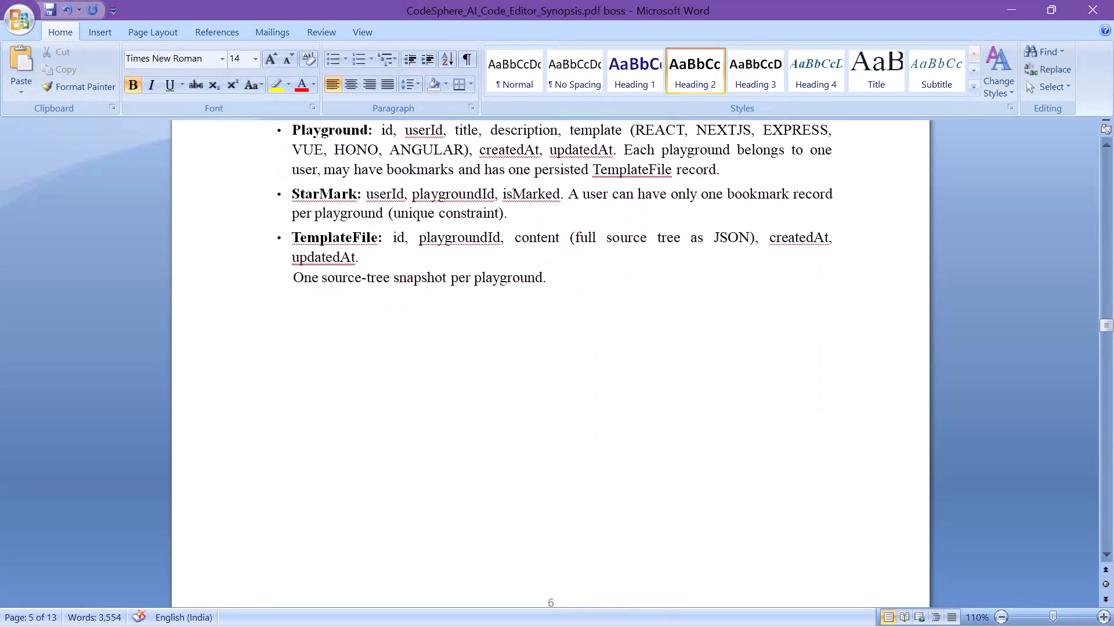
pyautogui.scroll(-1, 363, 178)
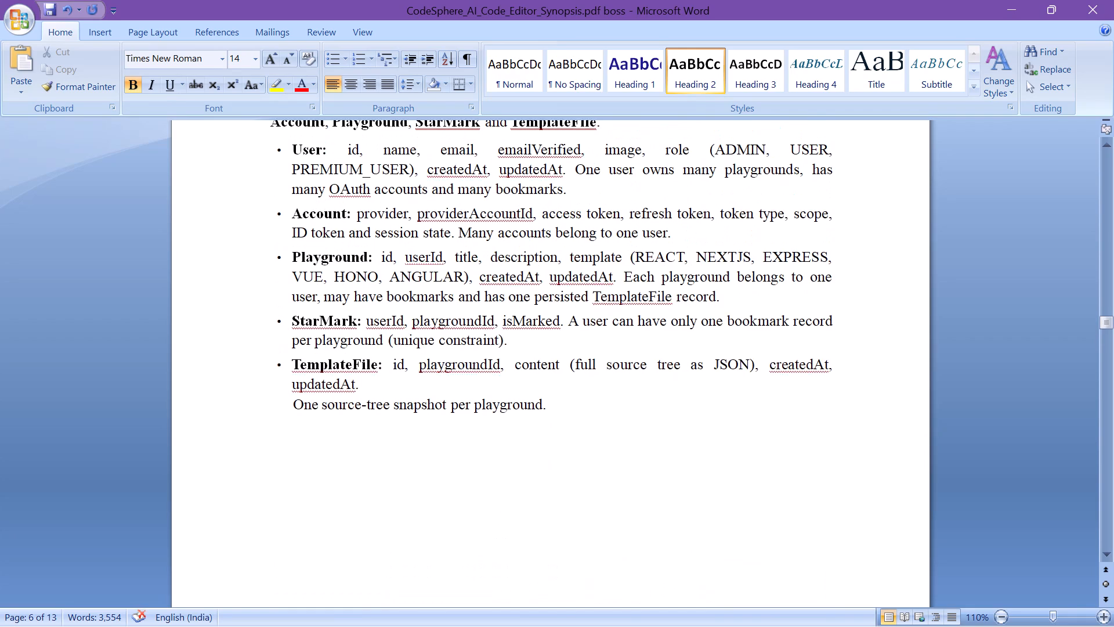
pyautogui.scroll(-3, 363, 178)
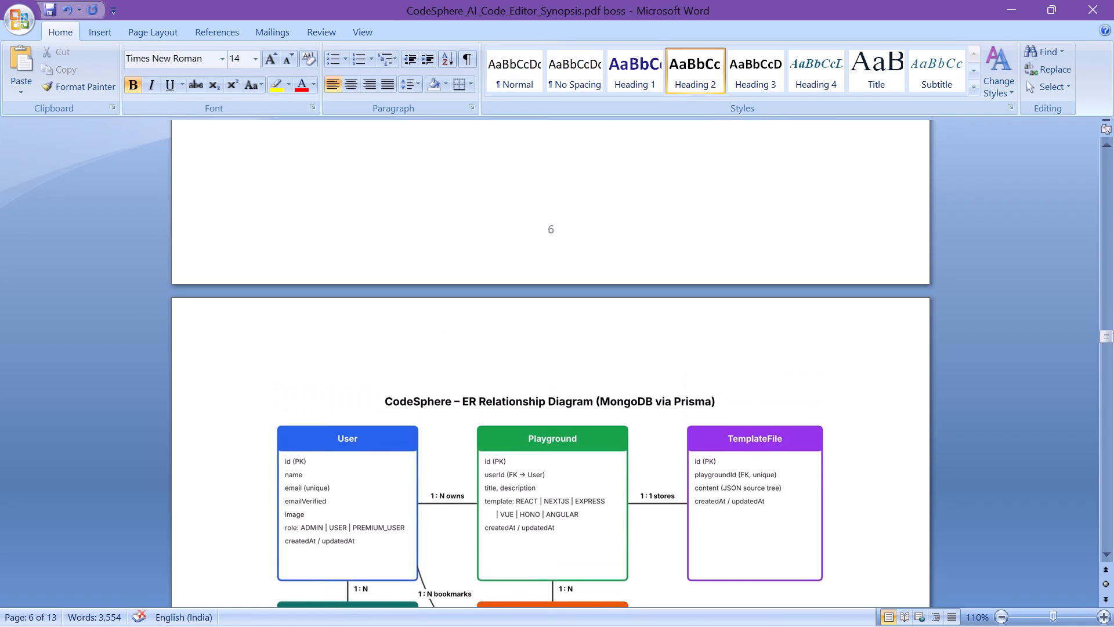
pyautogui.scroll(-2, 363, 178)
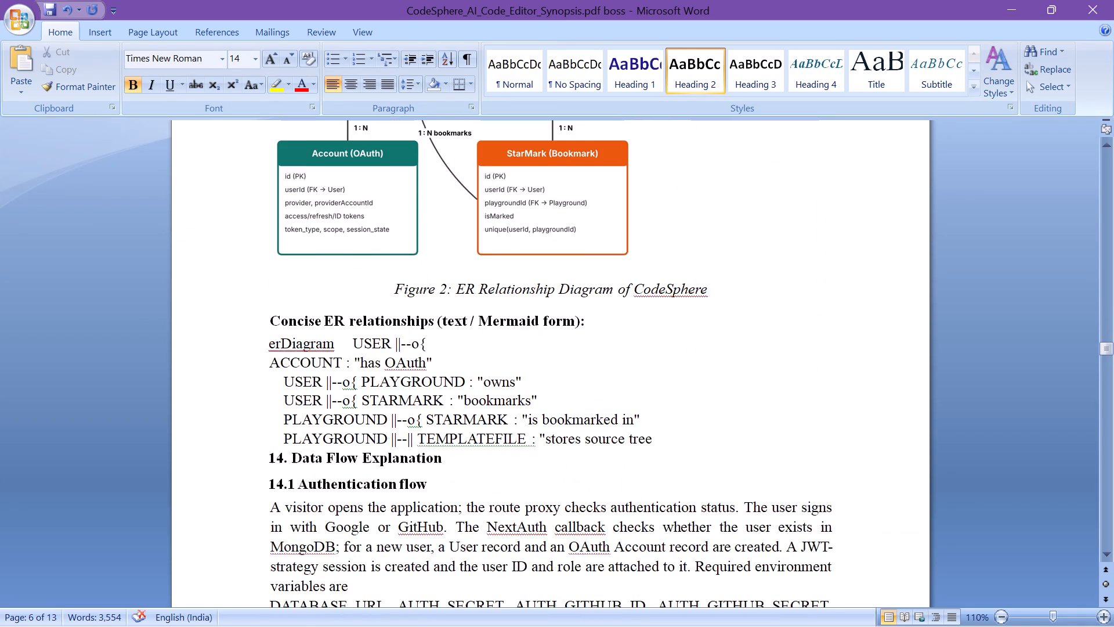
pyautogui.scroll(-1, 363, 178)
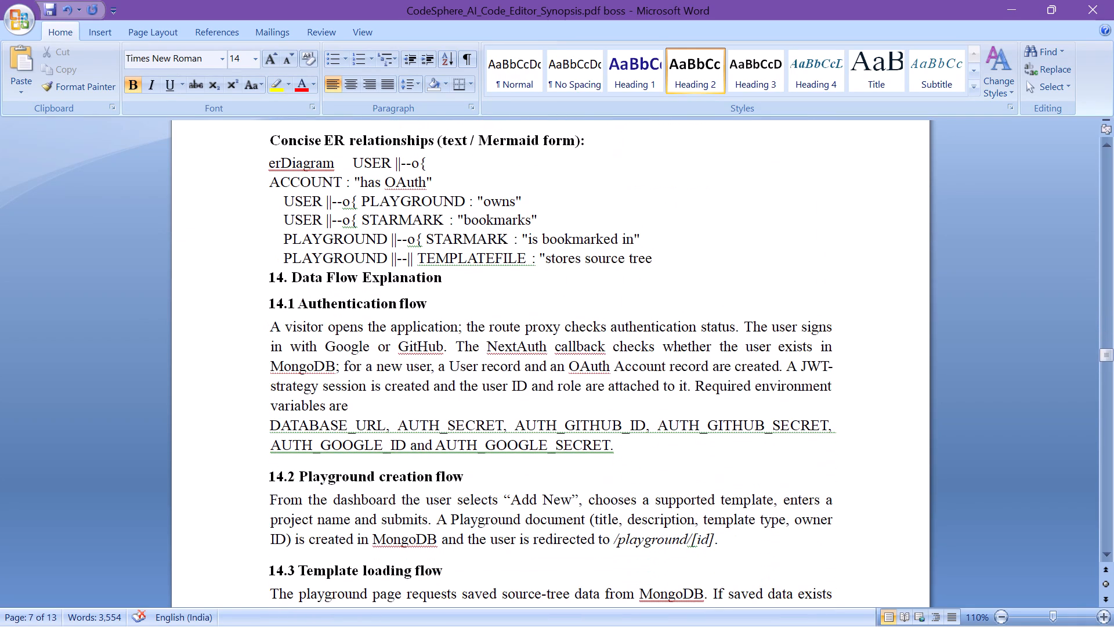
pyautogui.scroll(2, 363, 178)
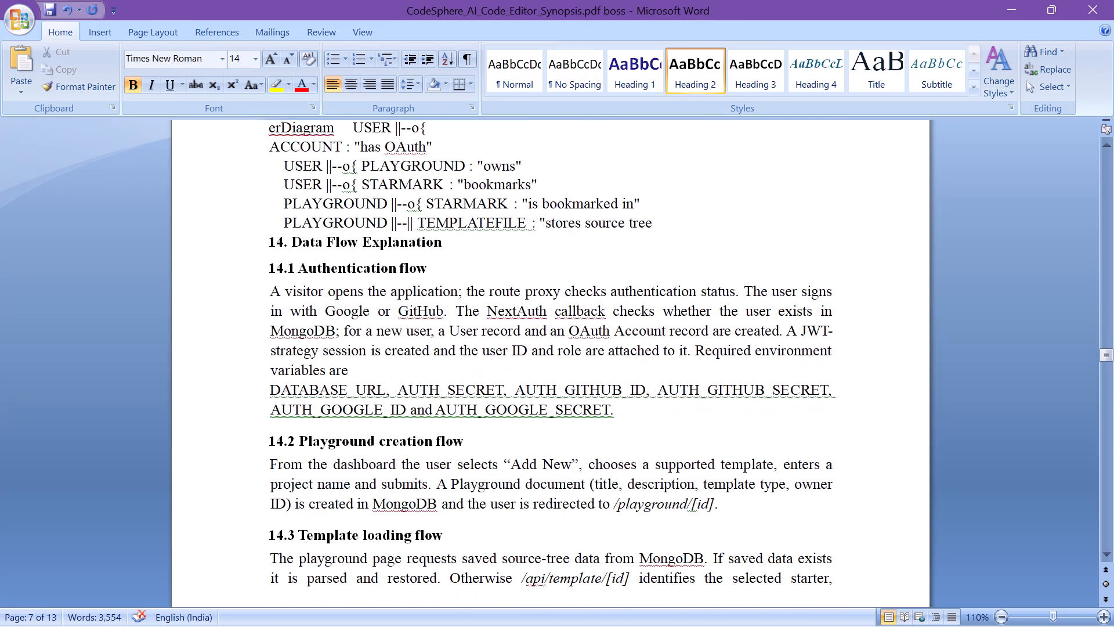
pyautogui.scroll(2, 363, 178)
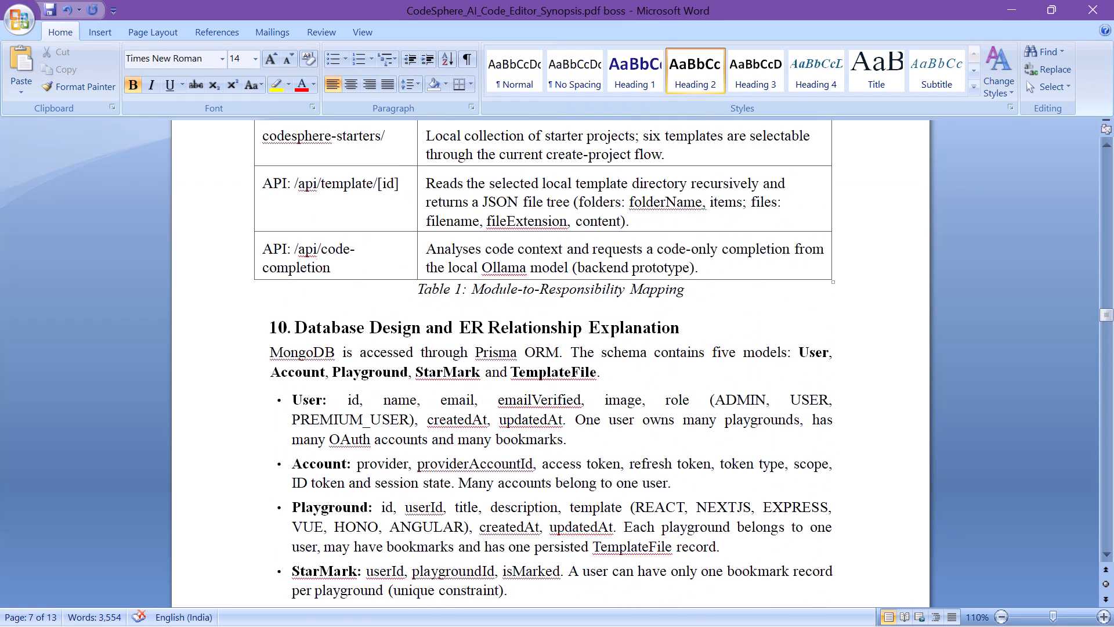
pyautogui.scroll(-2, 363, 178)
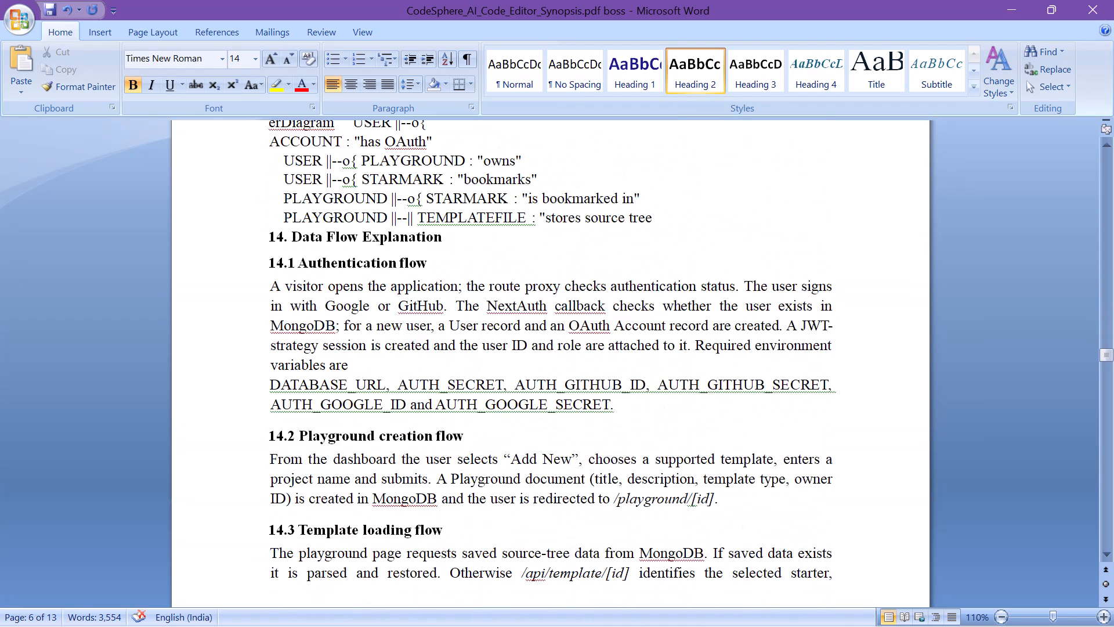
pyautogui.scroll(-1, 363, 178)
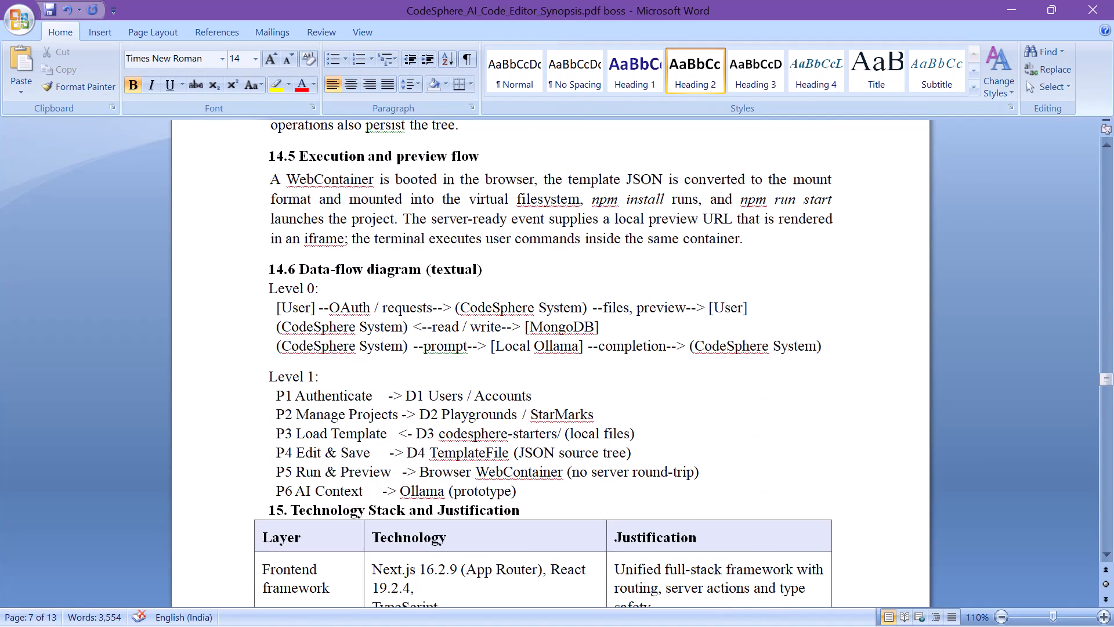
pyautogui.scroll(-1, 363, 178)
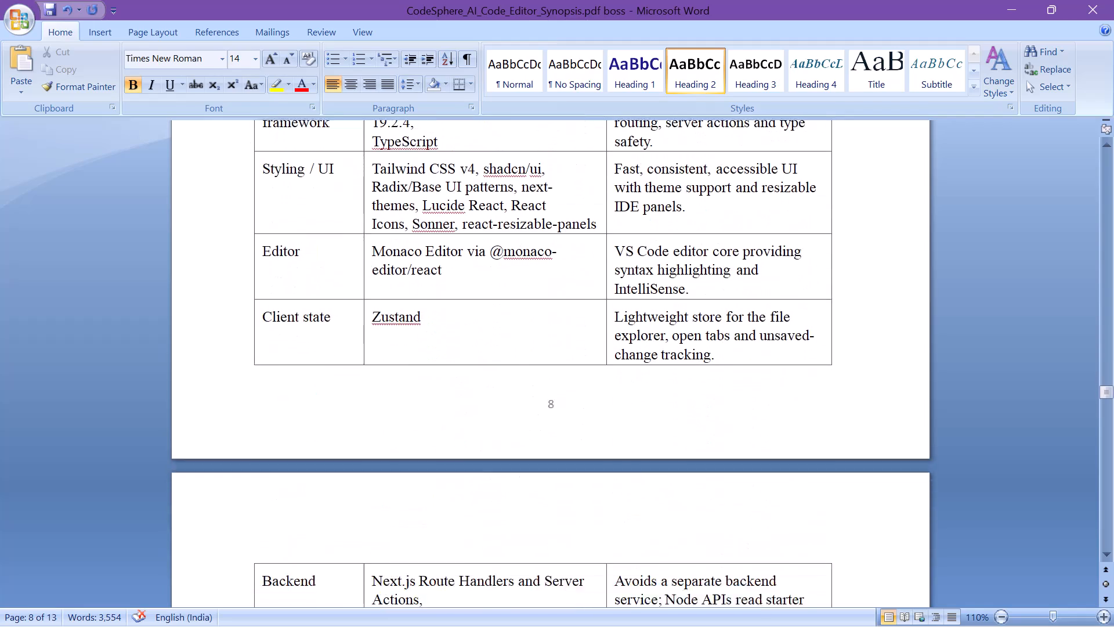
pyautogui.scroll(-2, 363, 178)
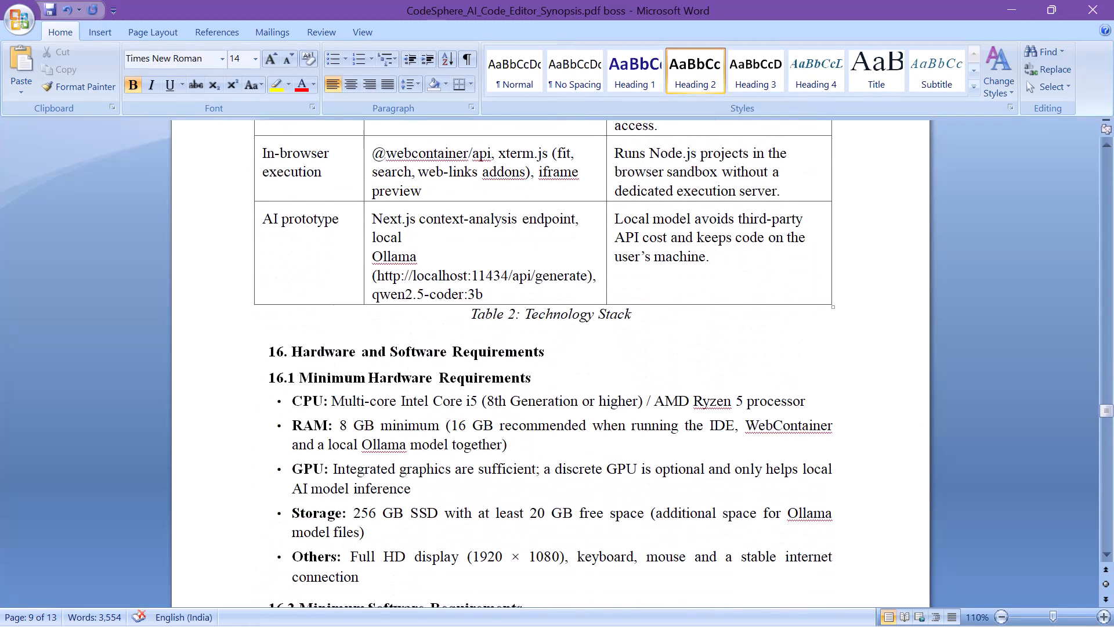
pyautogui.scroll(-1, 363, 178)
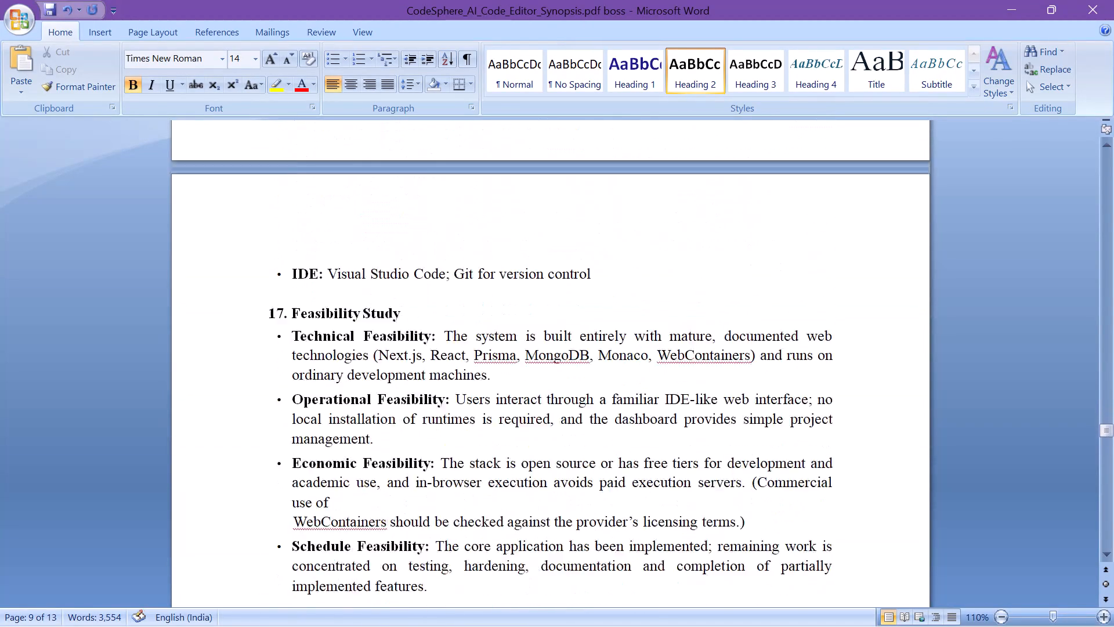
pyautogui.scroll(-2, 363, 178)
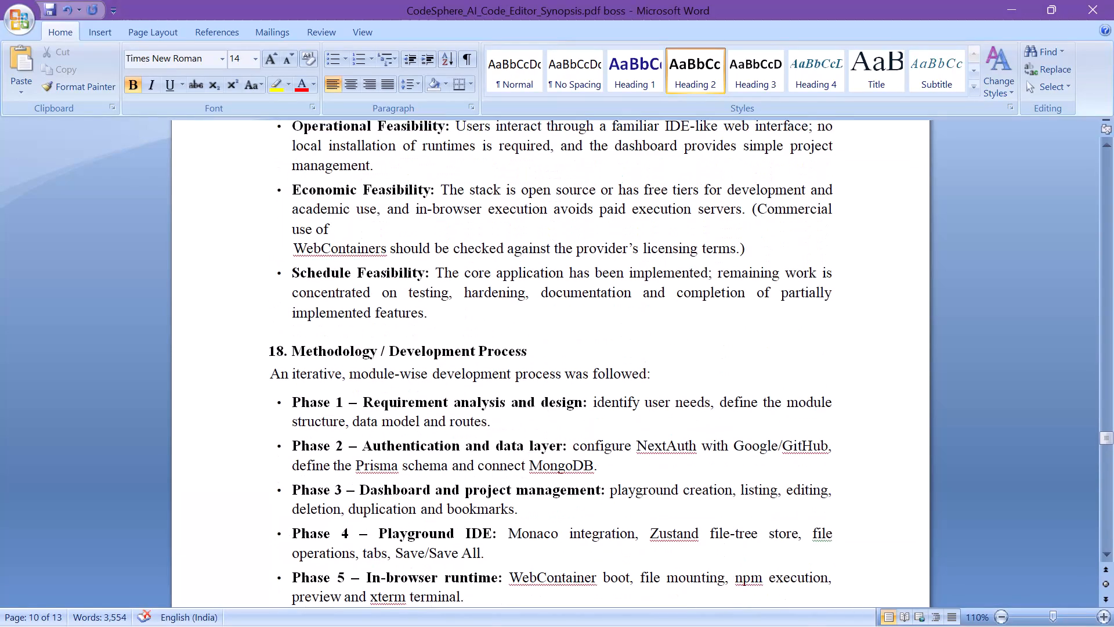
pyautogui.scroll(-2, 363, 178)
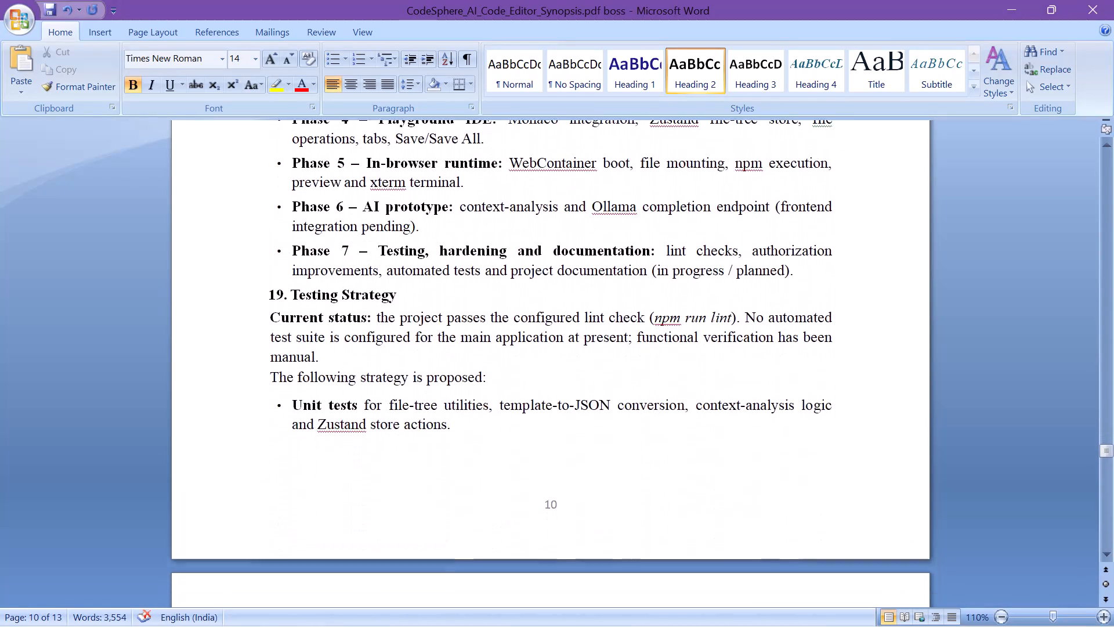
pyautogui.scroll(-1, 363, 178)
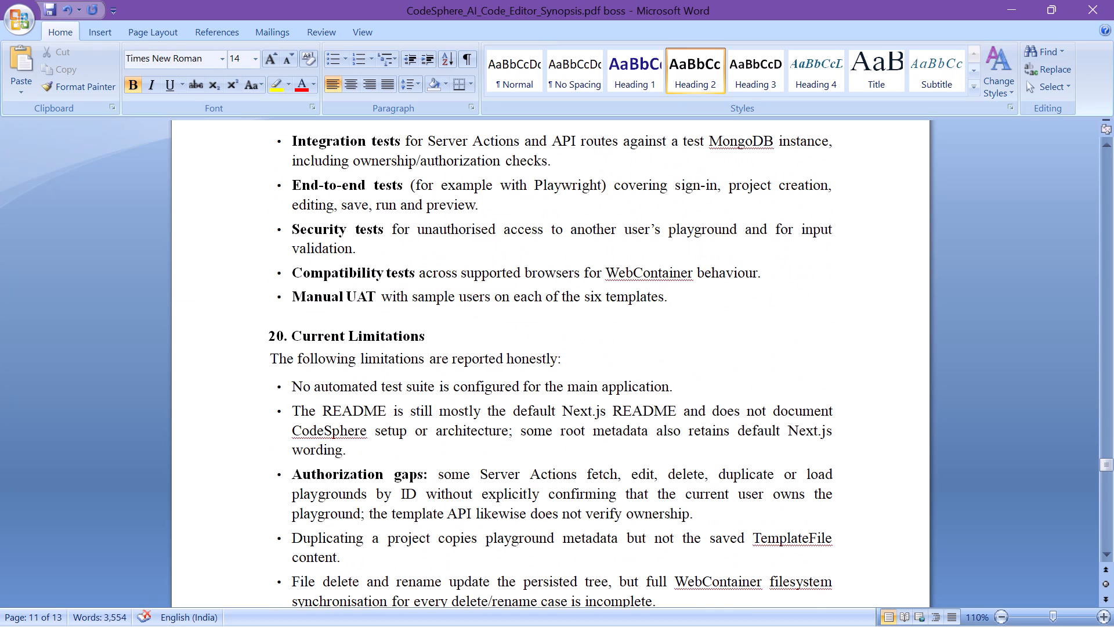
pyautogui.scroll(-2, 363, 178)
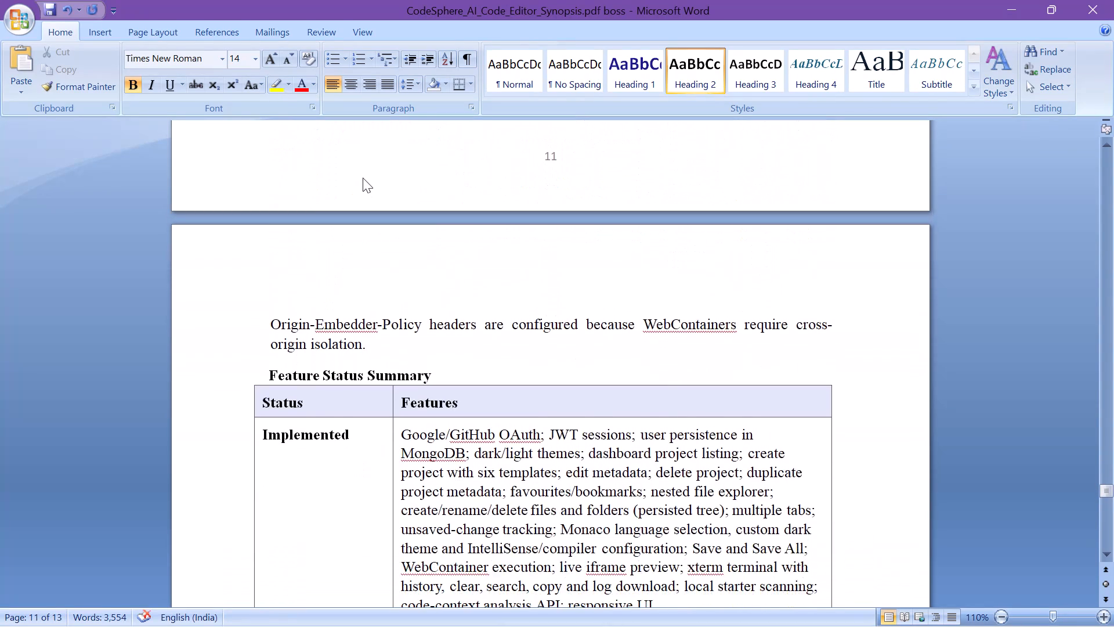
pyautogui.scroll(-2, 363, 178)
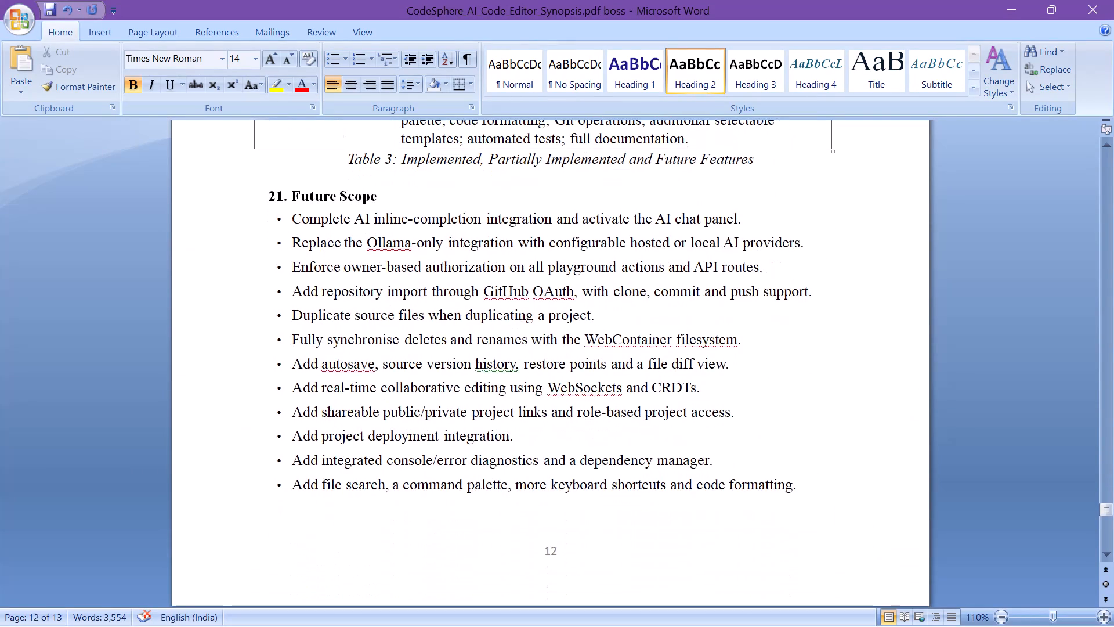
pyautogui.scroll(-1, 363, 178)
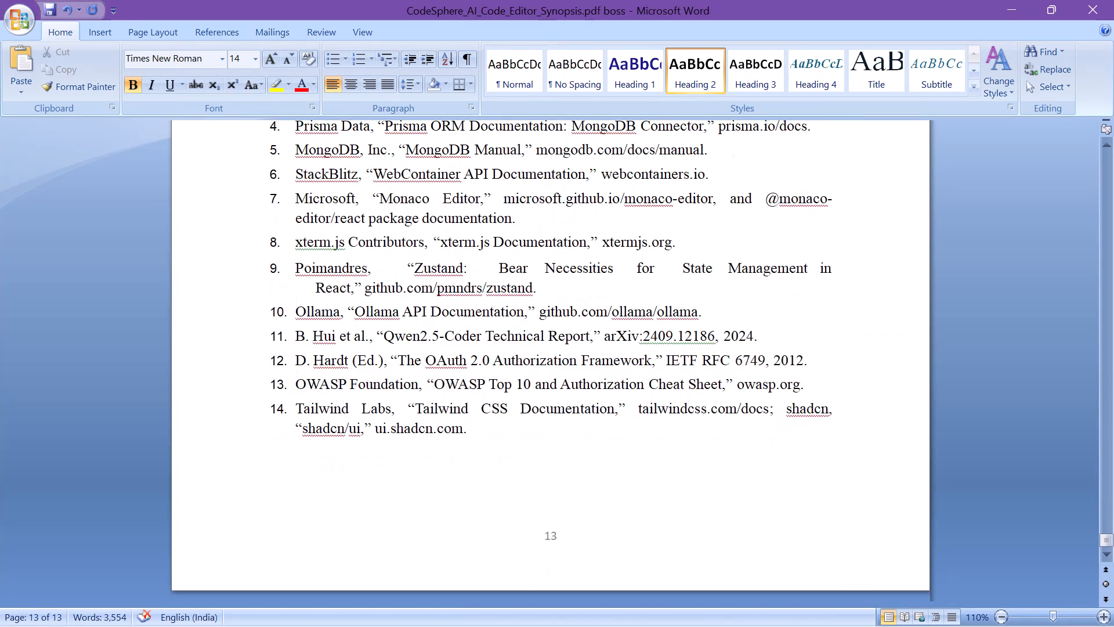
pyautogui.scroll(1, 363, 178)
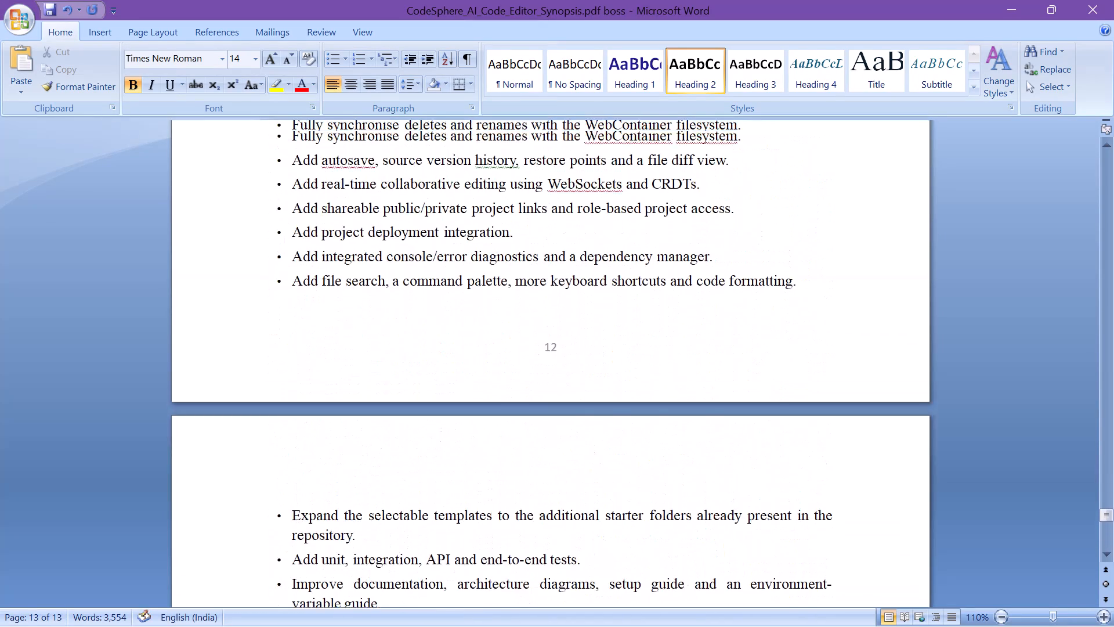
pyautogui.scroll(3, 363, 178)
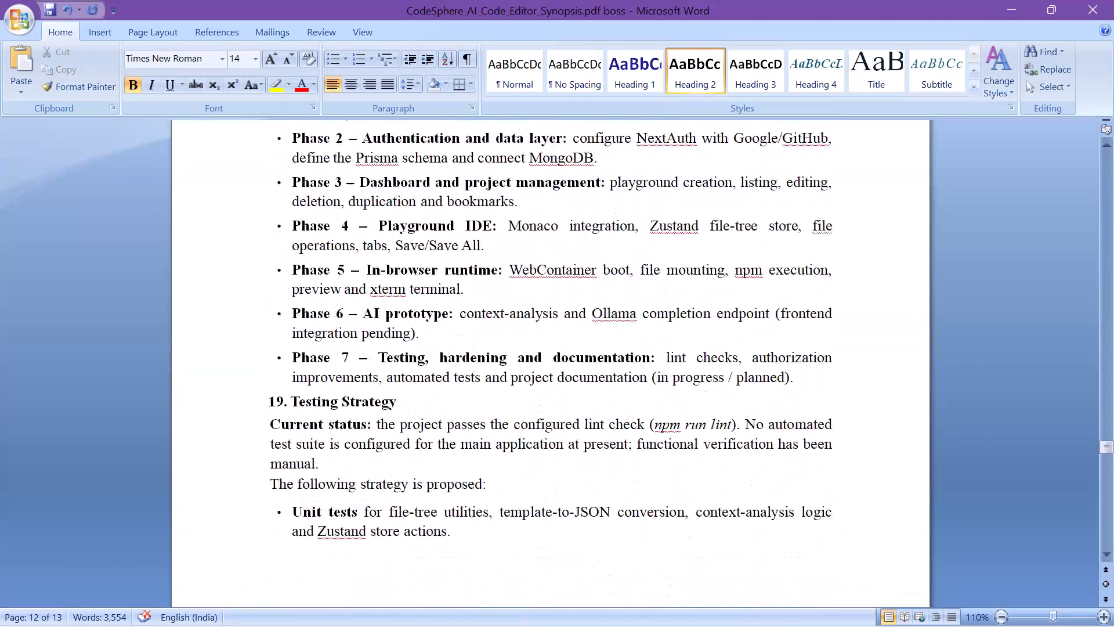
pyautogui.scroll(3, 363, 178)
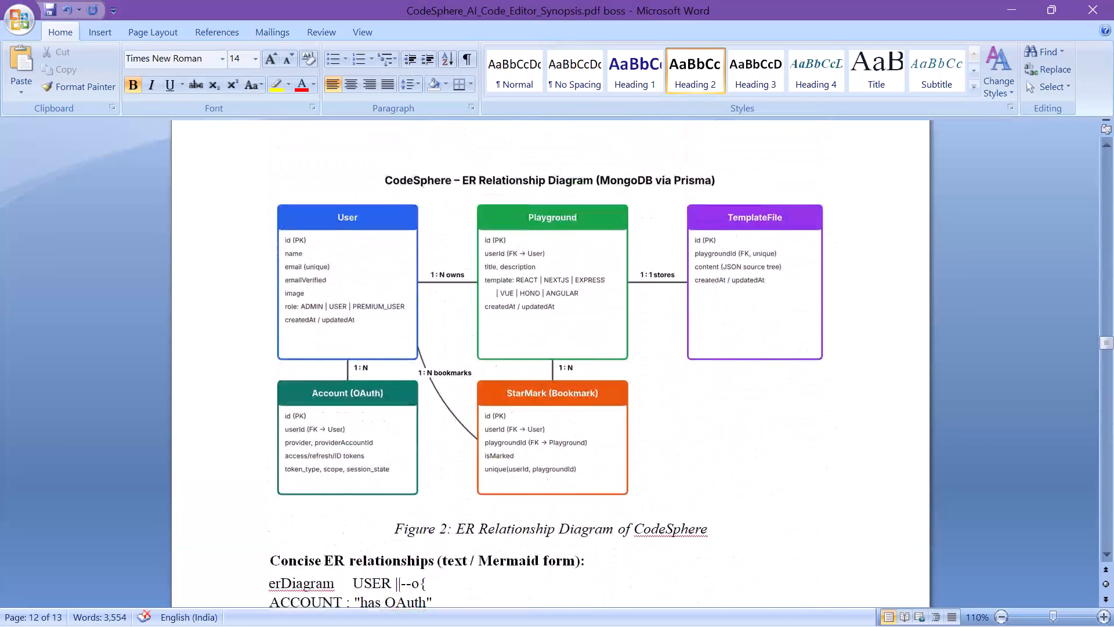
pyautogui.scroll(1, 363, 178)
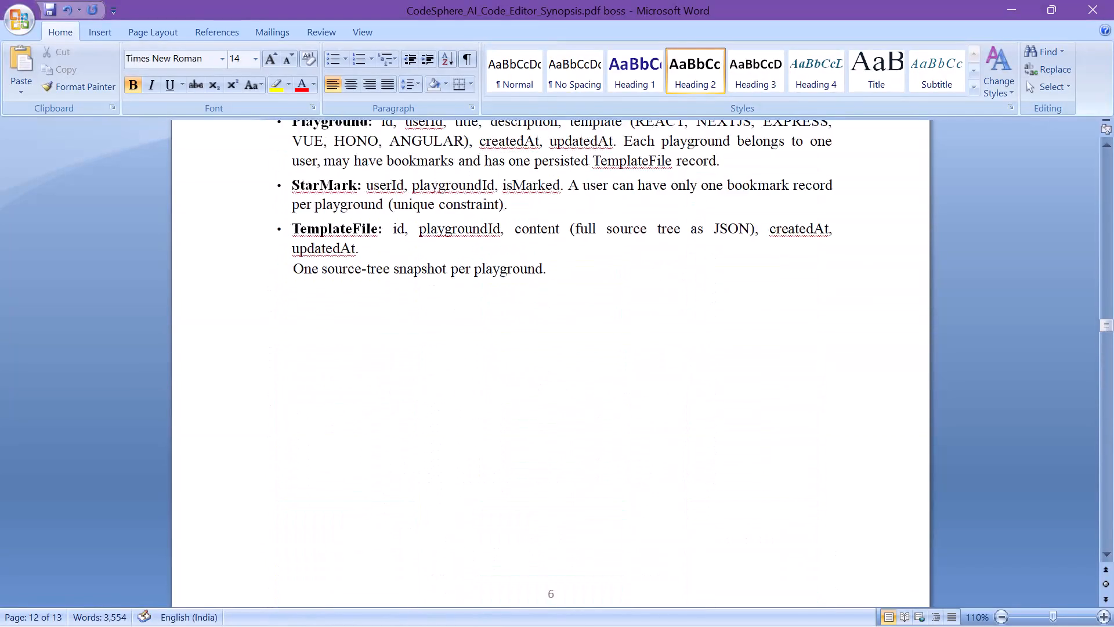
pyautogui.scroll(1, 363, 178)
# Move the Concise ER relationships heading and its erDiagram text from below Figure 2 to directly after "One source-tree snapshot per playground.".
pyautogui.scroll(-2, 363, 178)
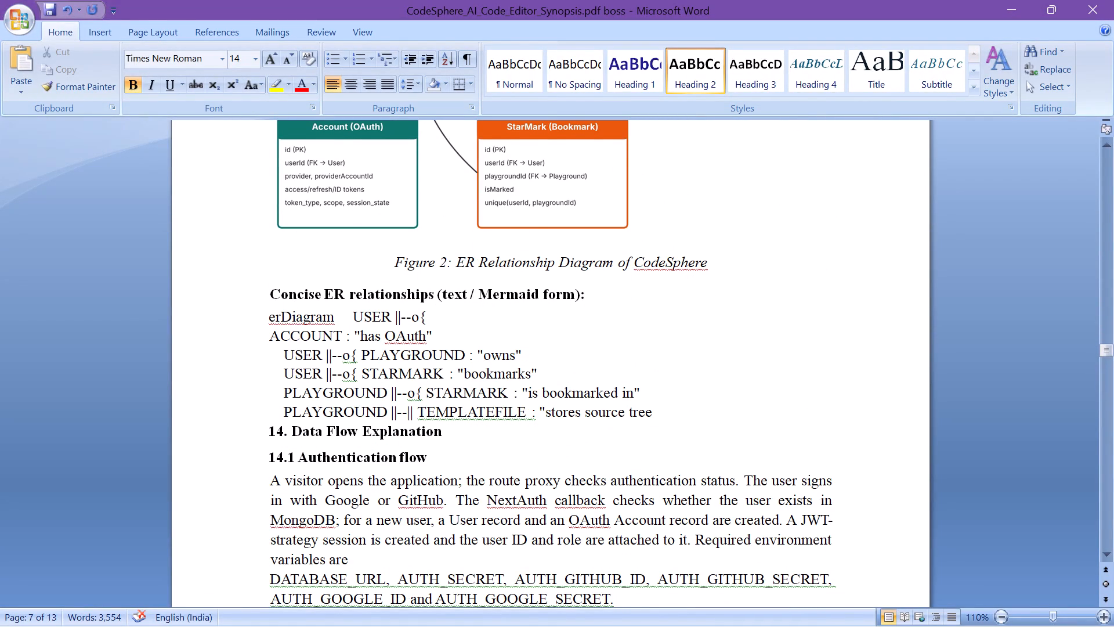
pyautogui.moveTo(681, 417); pyautogui.dragTo(272, 290)
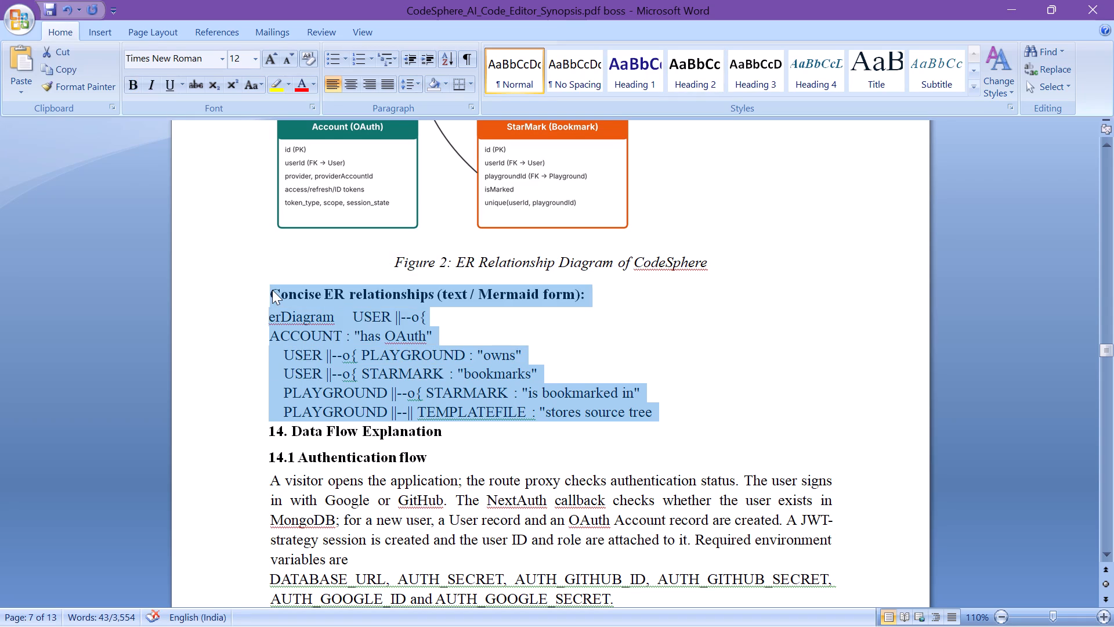
pyautogui.hotkey('ctrl', 'c')
pyautogui.hotkey('ctrl', 'x')
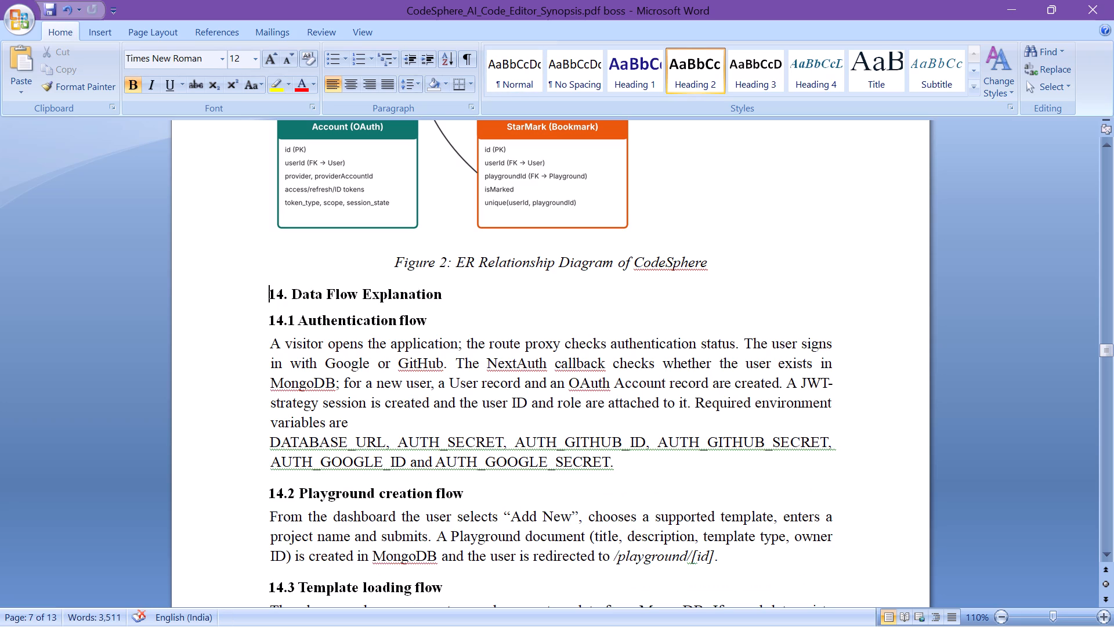
pyautogui.scroll(1, 272, 290)
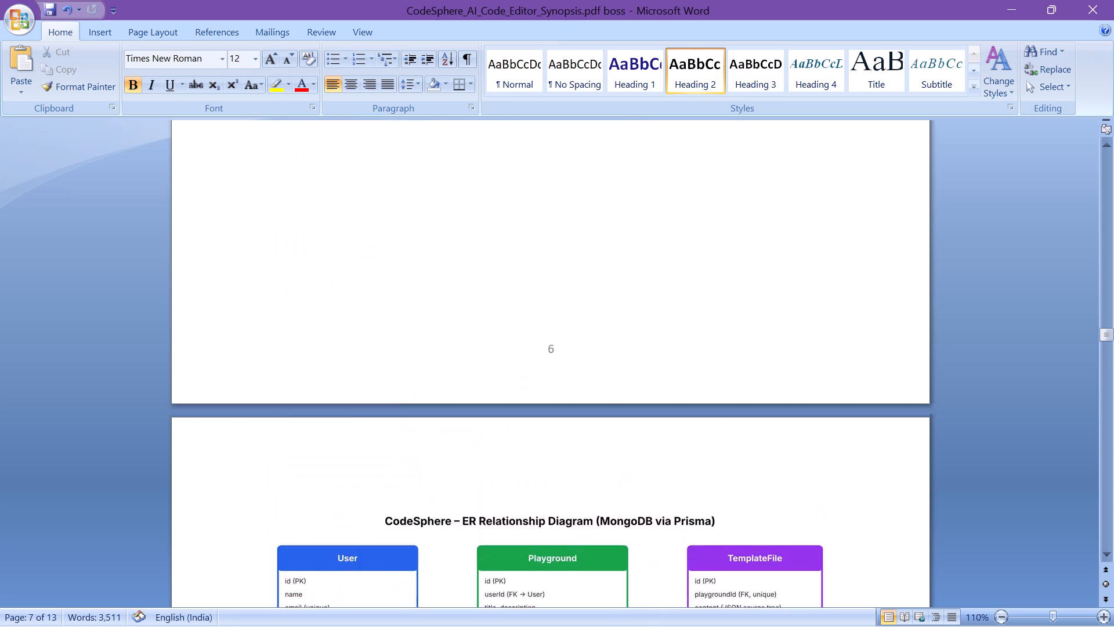
pyautogui.scroll(1, 272, 290)
pyautogui.click(555, 287)
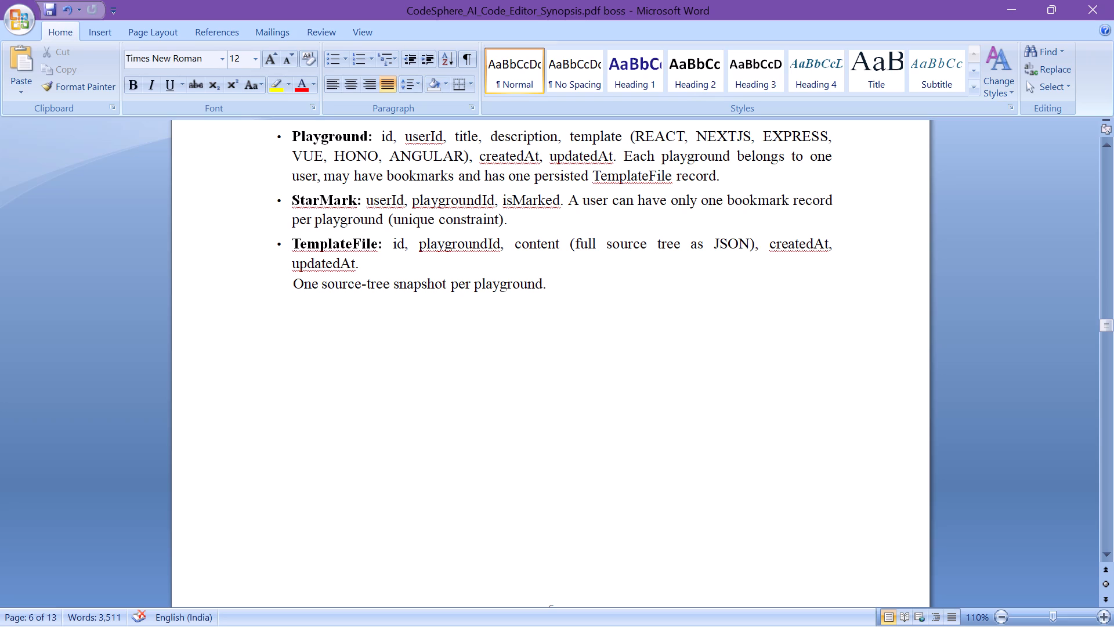
pyautogui.press('Return')
pyautogui.hotkey('ctrl', 'v')
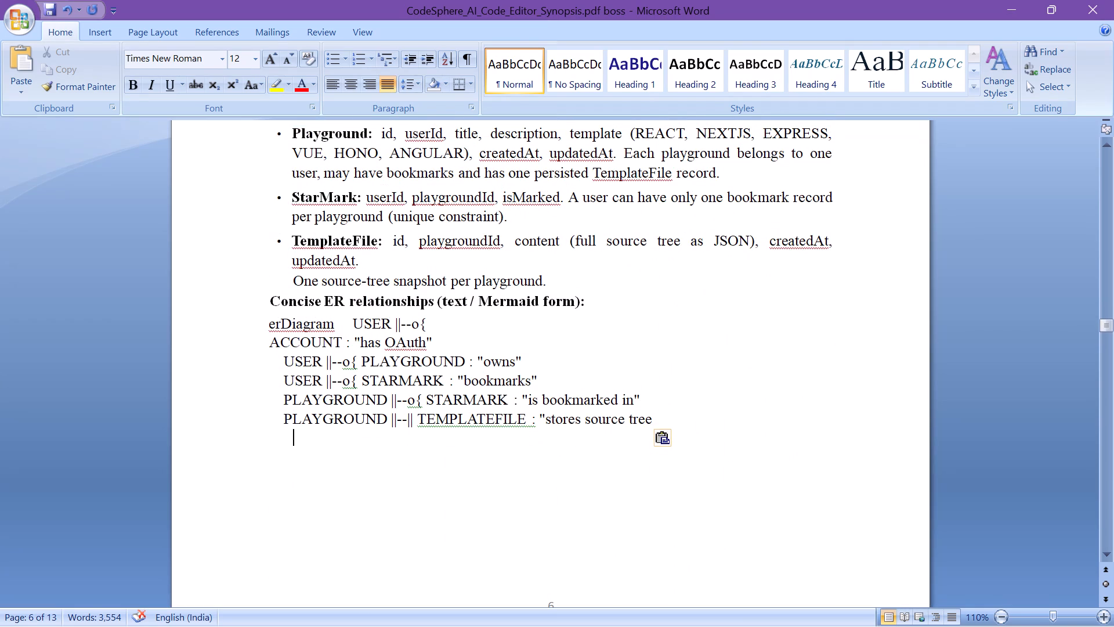
# Insert a blank line between "One source-tree snapshot per playground." and the Concise ER relationships heading.
pyautogui.click(551, 288)
pyautogui.press('Return')
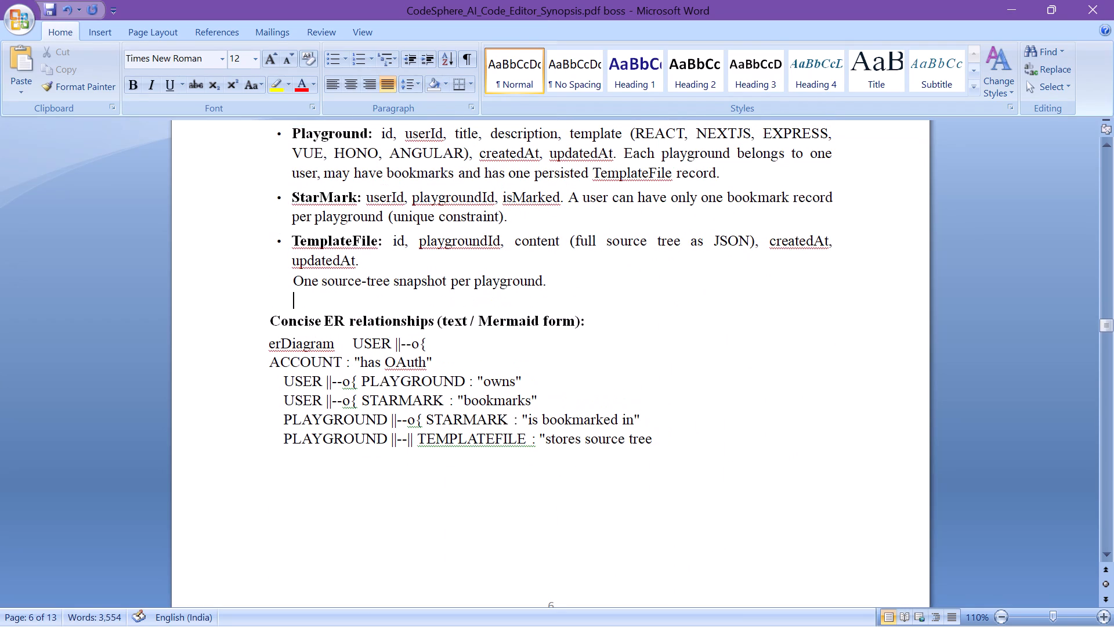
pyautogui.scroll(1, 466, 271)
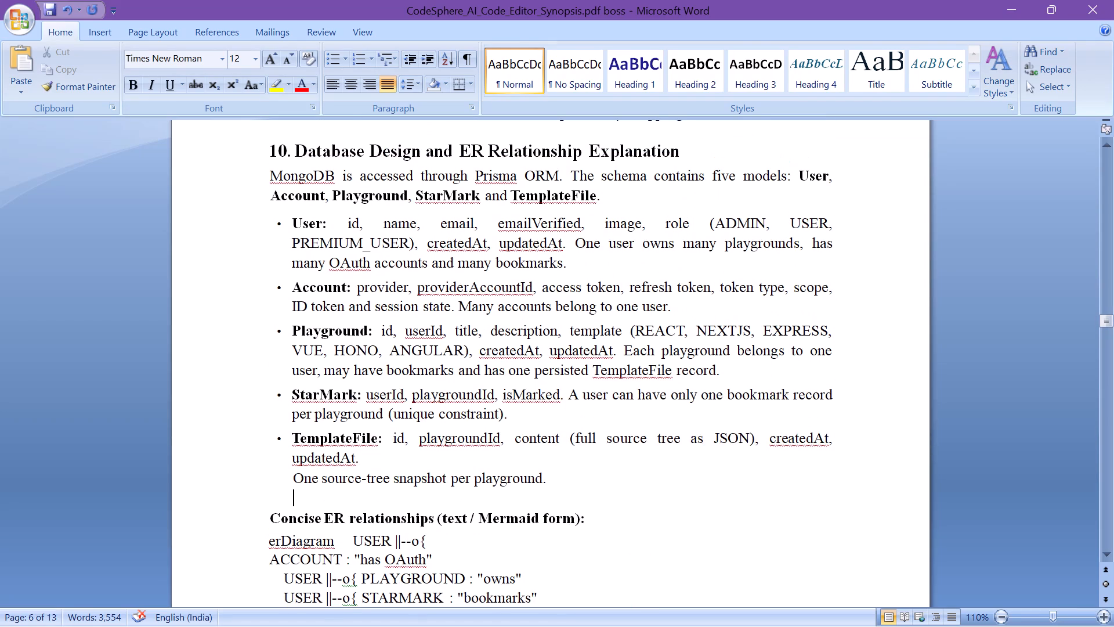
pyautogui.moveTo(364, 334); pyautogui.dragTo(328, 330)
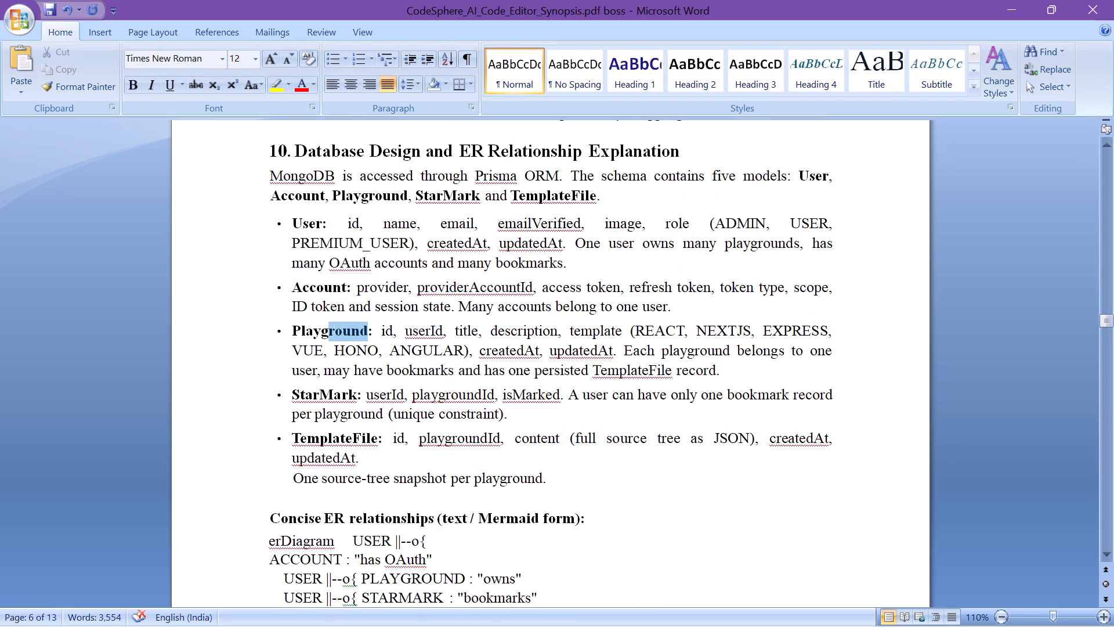
# Review the Database Design section, its ER relationship text, Figure 2 and the neighbouring pages for layout and remaining headings.
pyautogui.moveTo(328, 330); pyautogui.dragTo(285, 330)
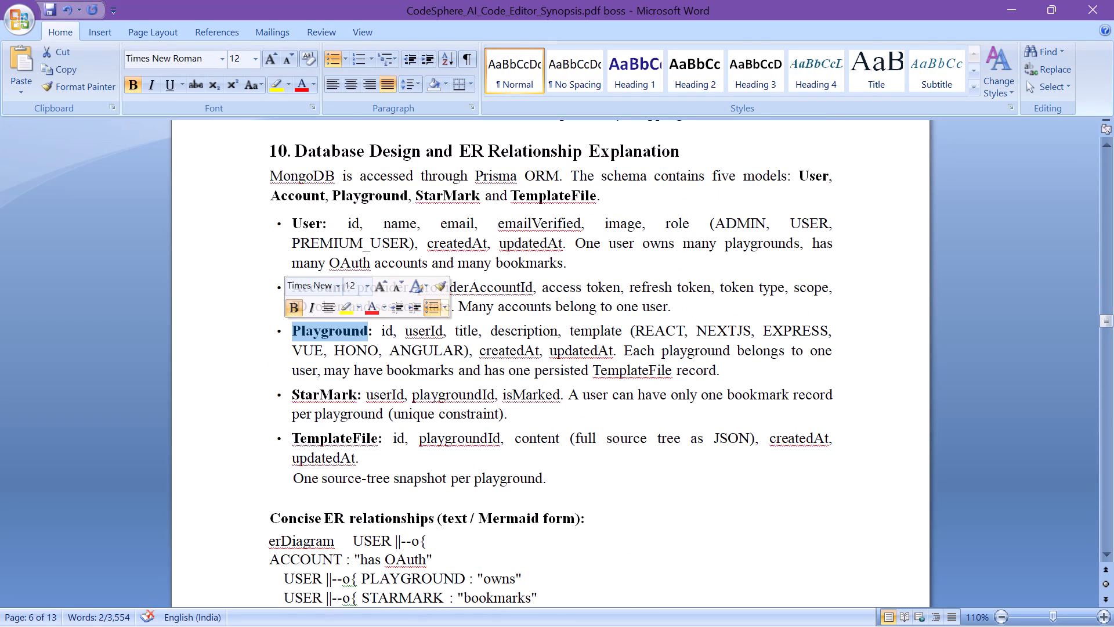
pyautogui.click(233, 333)
pyautogui.click(234, 337)
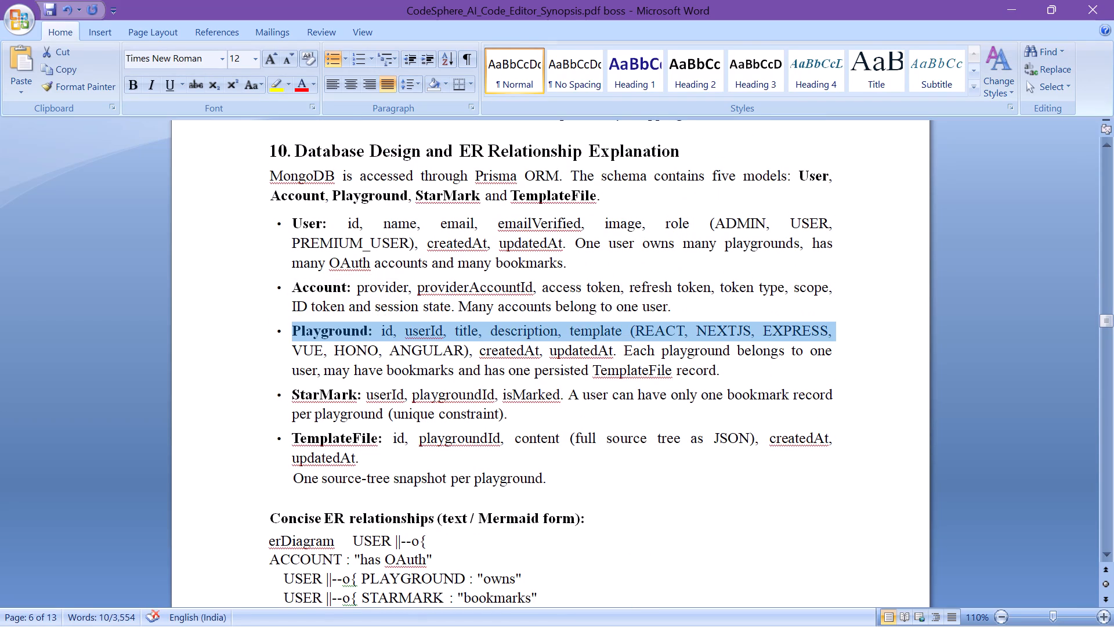
pyautogui.click(788, 486)
pyautogui.scroll(-1, 643, 452)
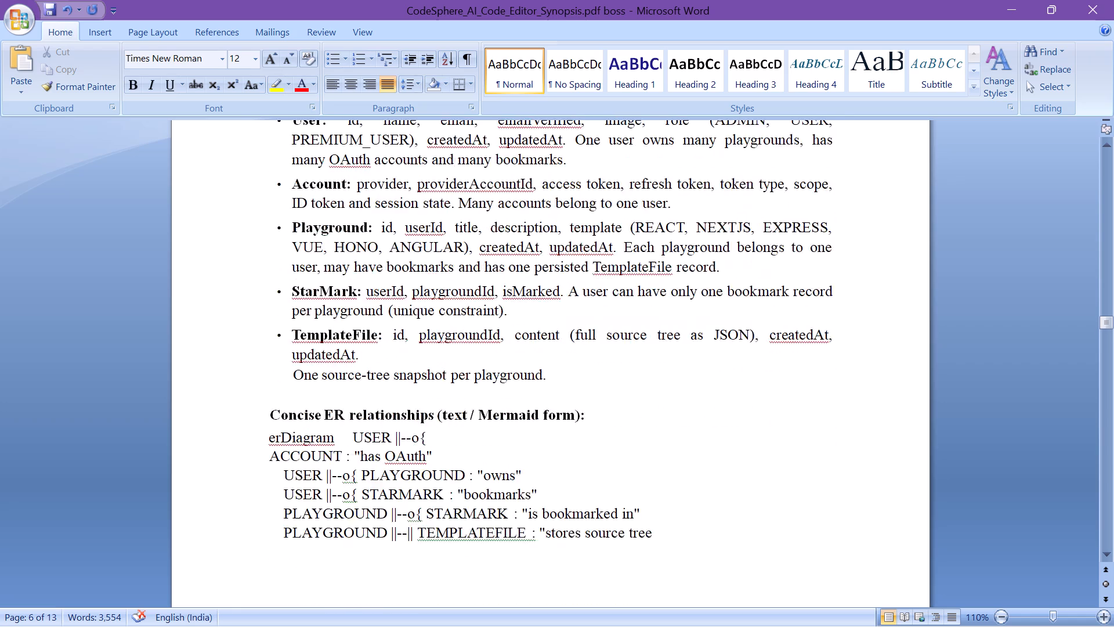
pyautogui.scroll(-2, 643, 452)
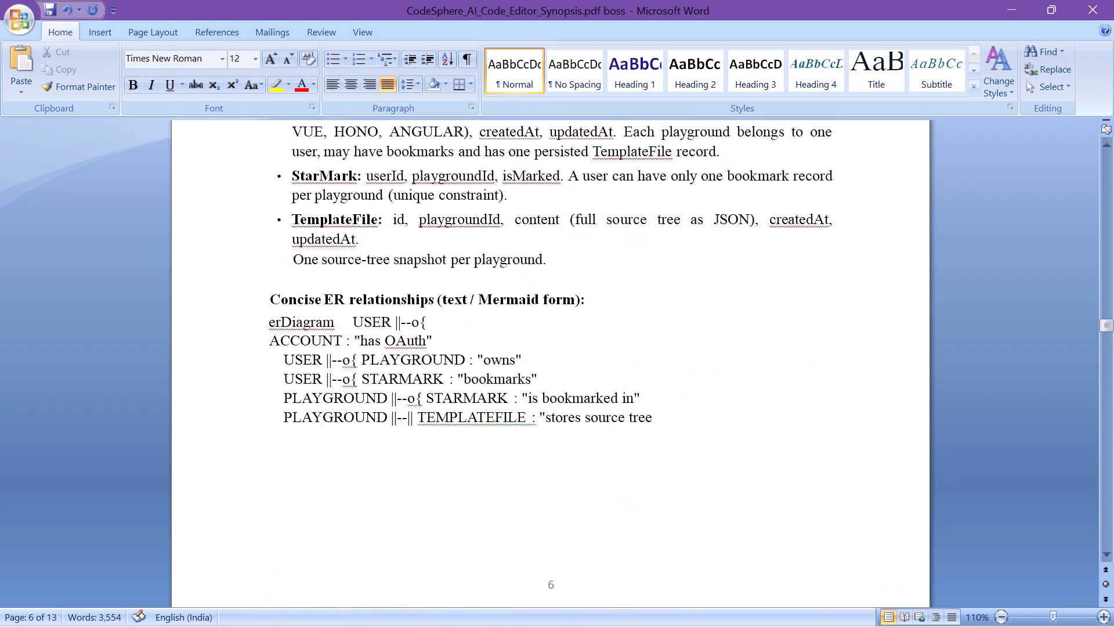
pyautogui.scroll(-1, 643, 452)
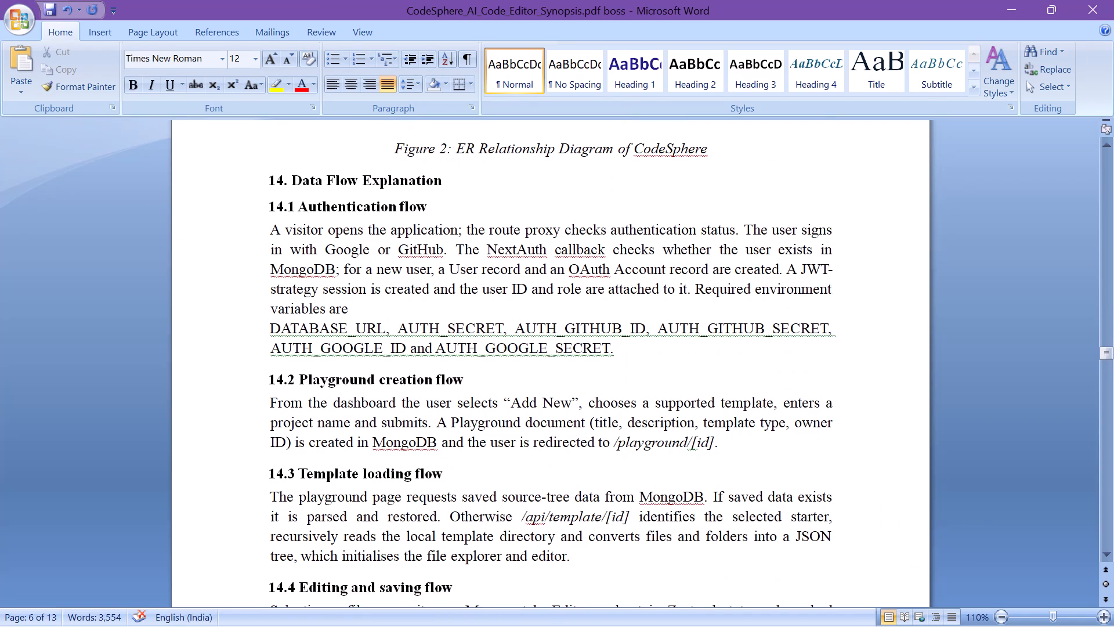
pyautogui.scroll(-1, 643, 452)
pyautogui.scroll(1, 643, 452)
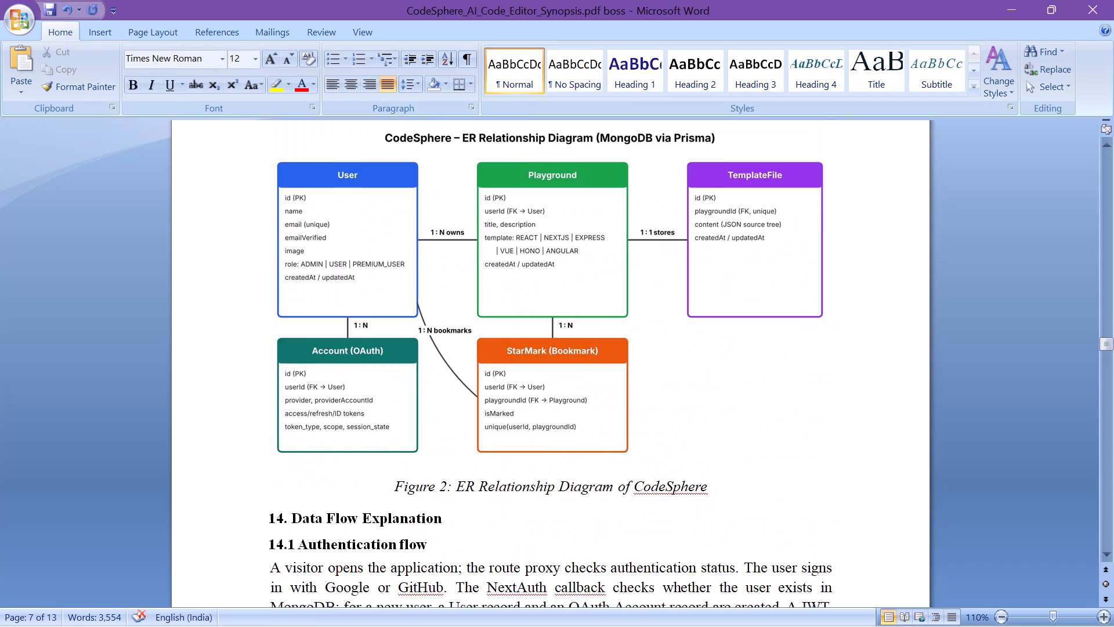
pyautogui.scroll(2, 643, 452)
pyautogui.scroll(-1, 643, 452)
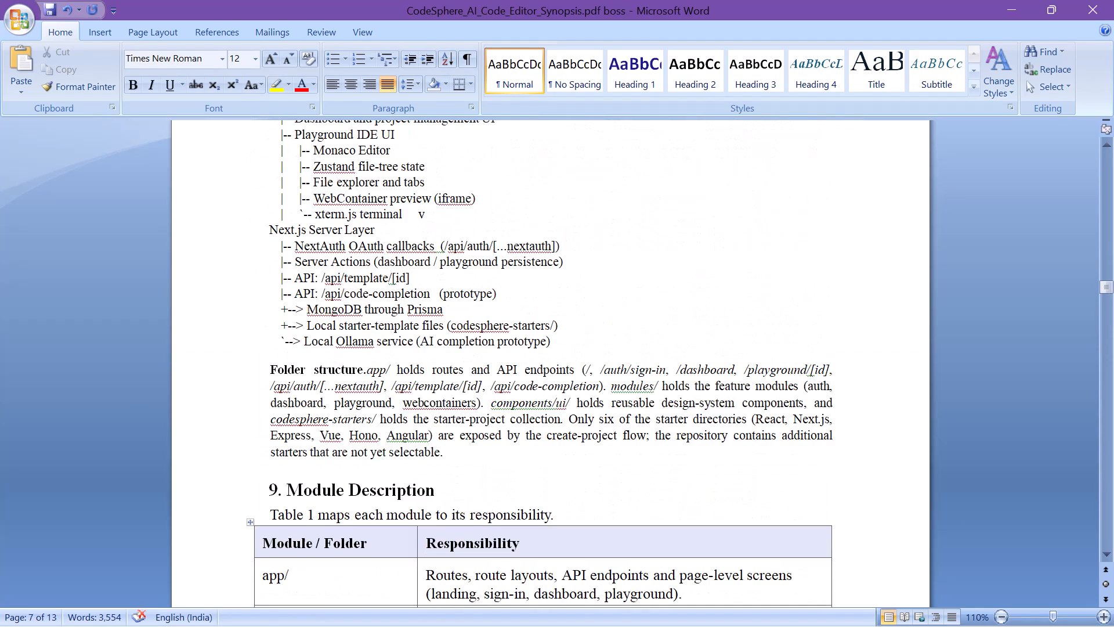
pyautogui.scroll(-2, 643, 452)
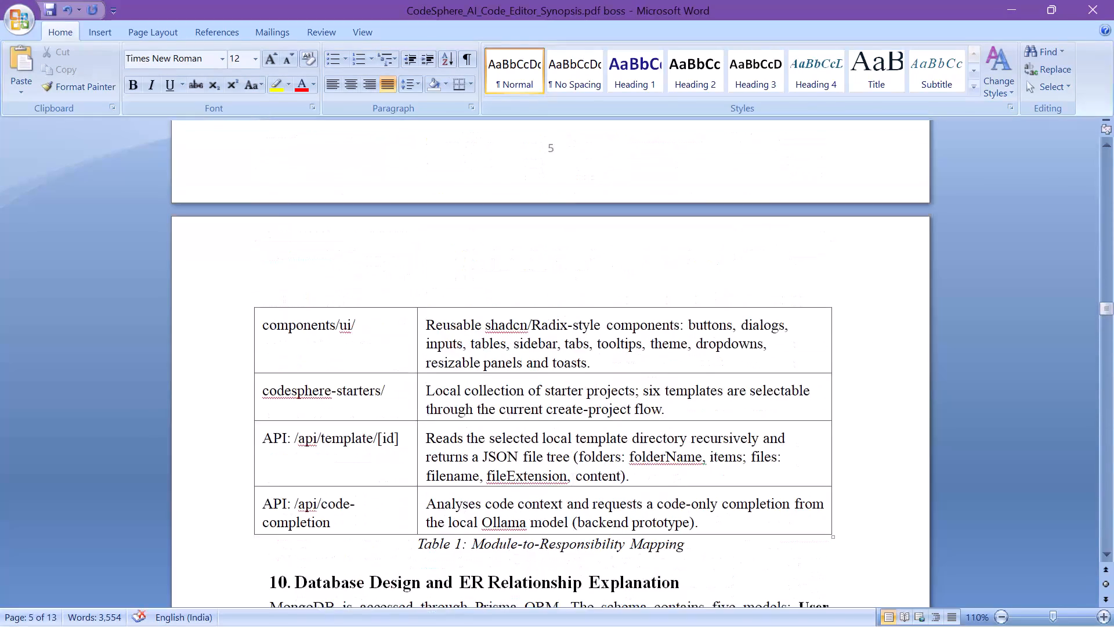
pyautogui.scroll(-1, 643, 452)
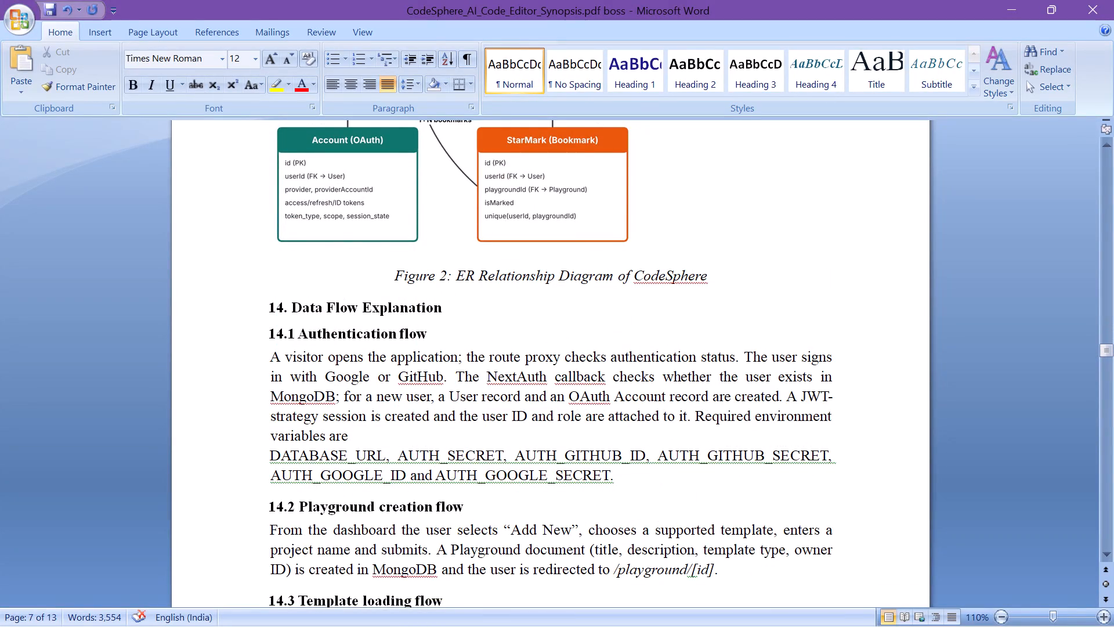
# Set the Data Flow Explanation heading to size 14 and change its section number to 11.
pyautogui.moveTo(449, 310); pyautogui.dragTo(278, 298)
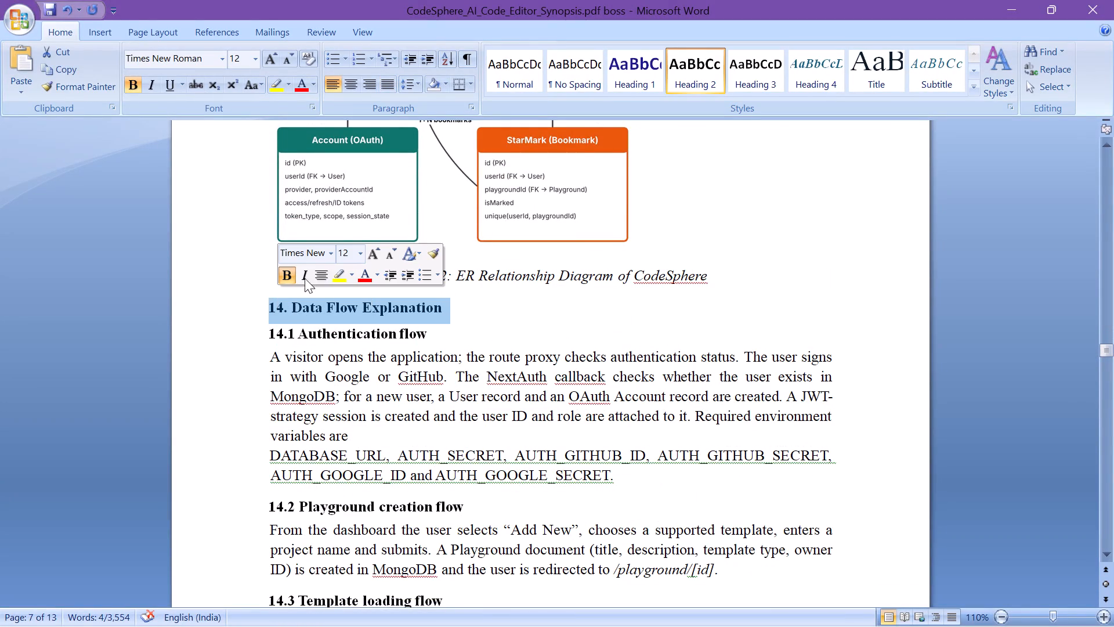
pyautogui.click(357, 255)
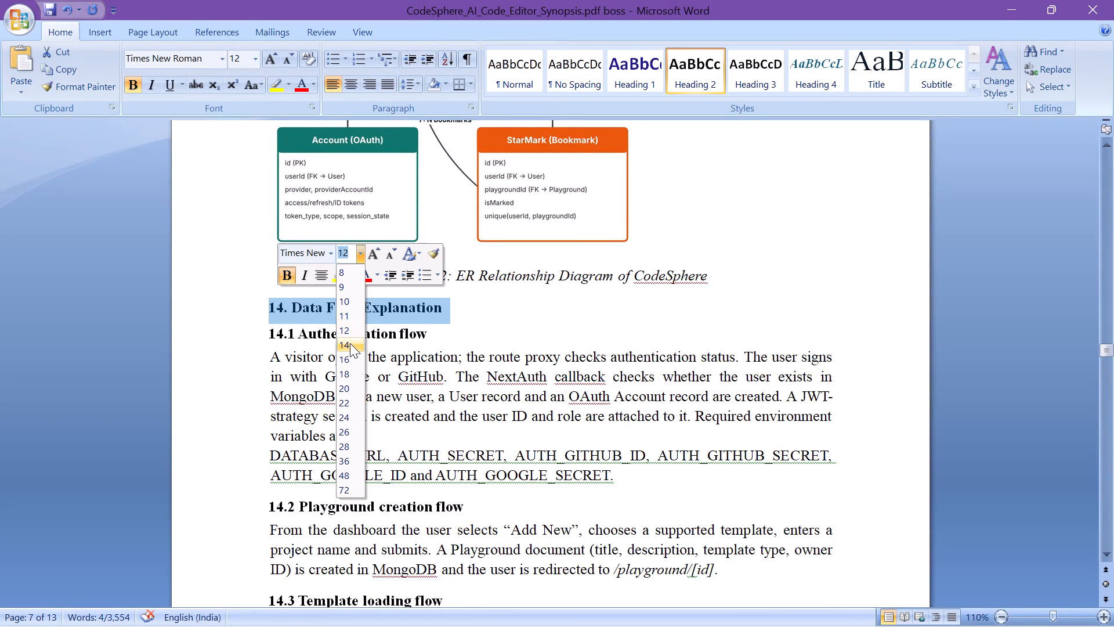
pyautogui.click(350, 343)
pyautogui.click(288, 301)
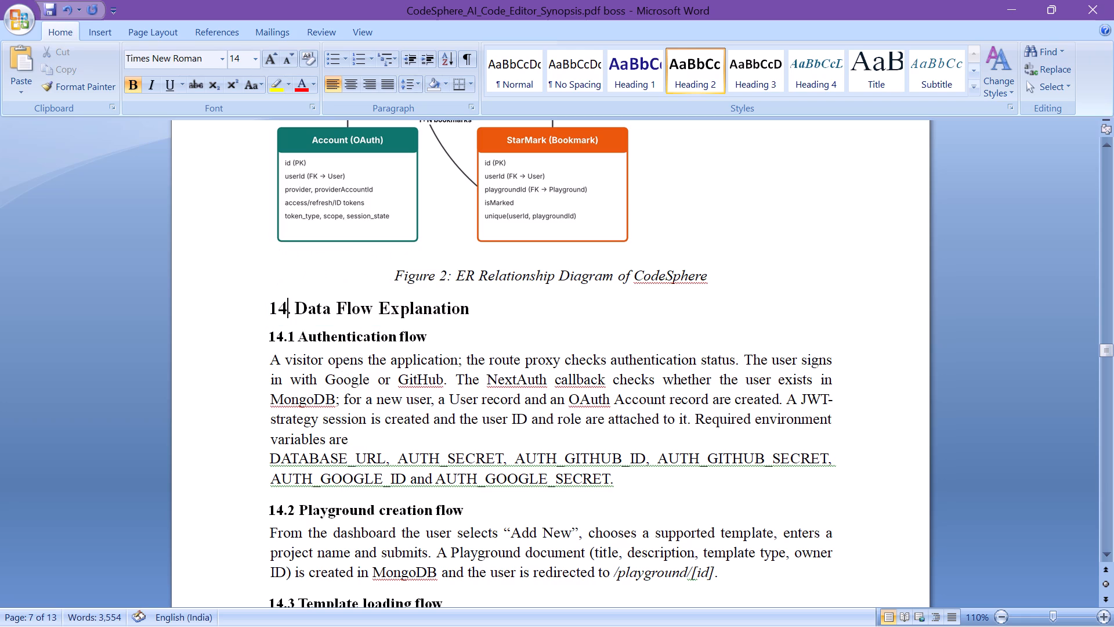
pyautogui.press('BackSpace')
pyautogui.press('1')
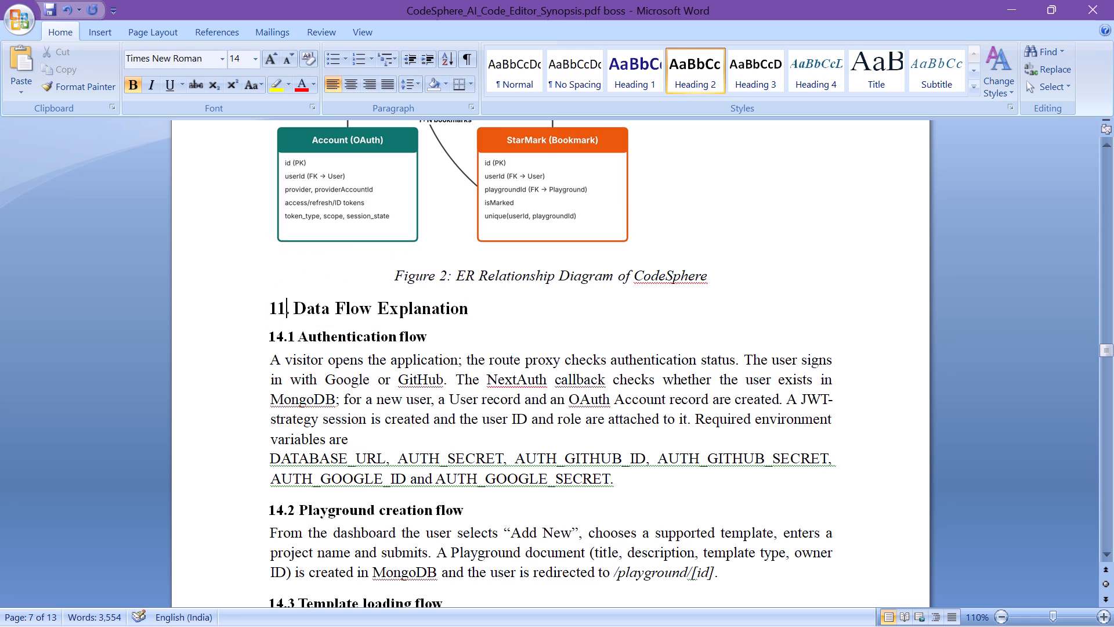
# Renumber the Authentication, Playground creation, Template loading, and Editing and saving flow subheadings as 11.1 through 11.4.
pyautogui.click(282, 340)
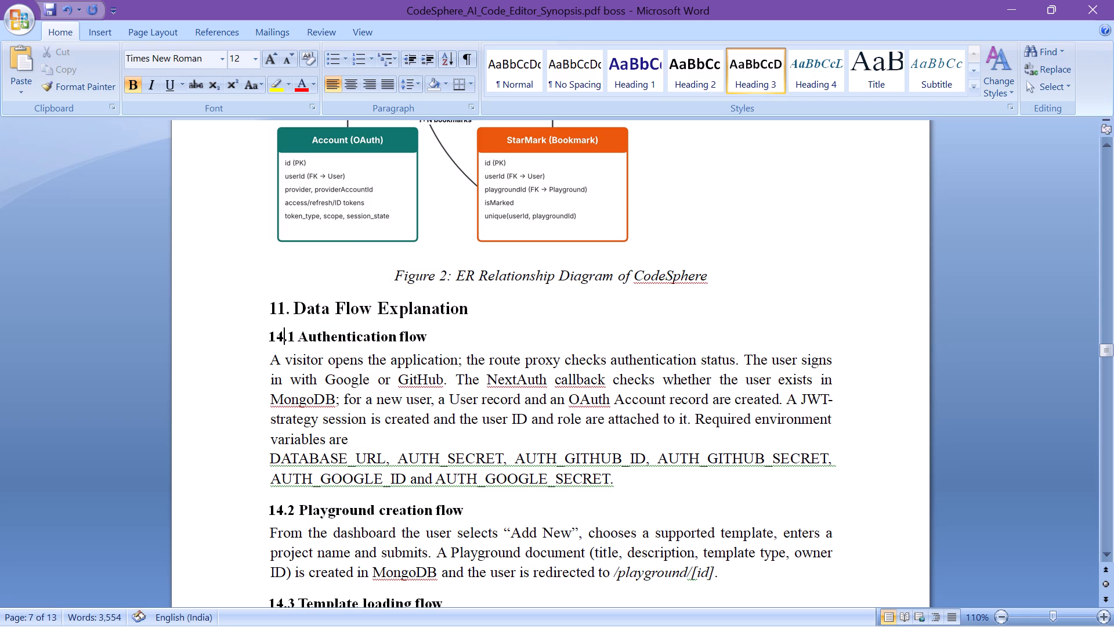
pyautogui.press('BackSpace')
pyautogui.press('1')
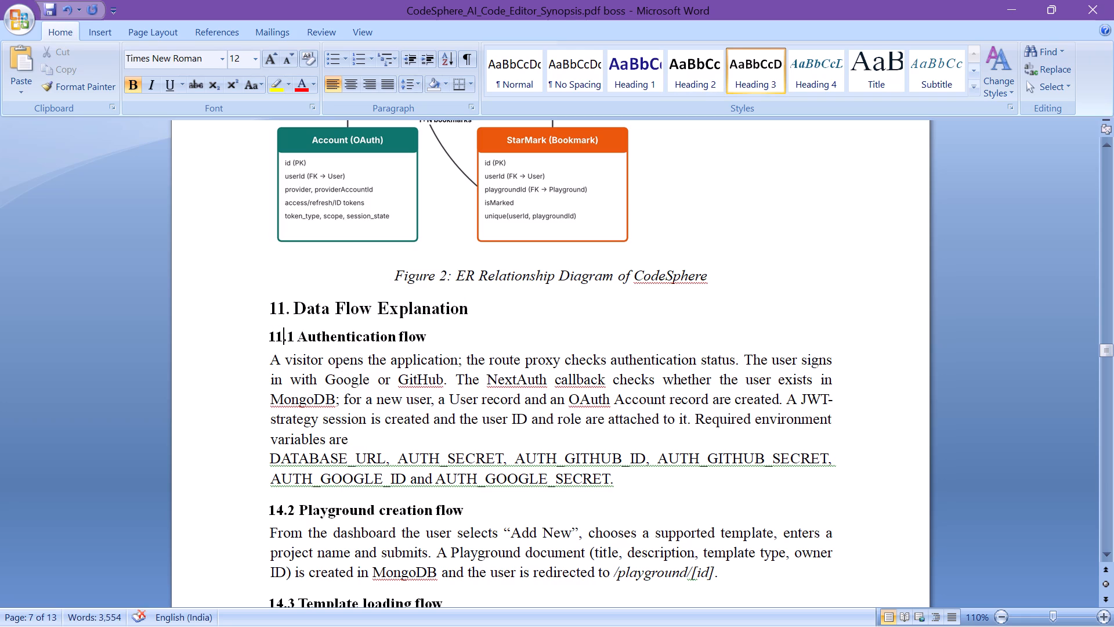
pyautogui.click(280, 516)
pyautogui.press('BackSpace')
pyautogui.press('1')
pyautogui.scroll(-1, 280, 516)
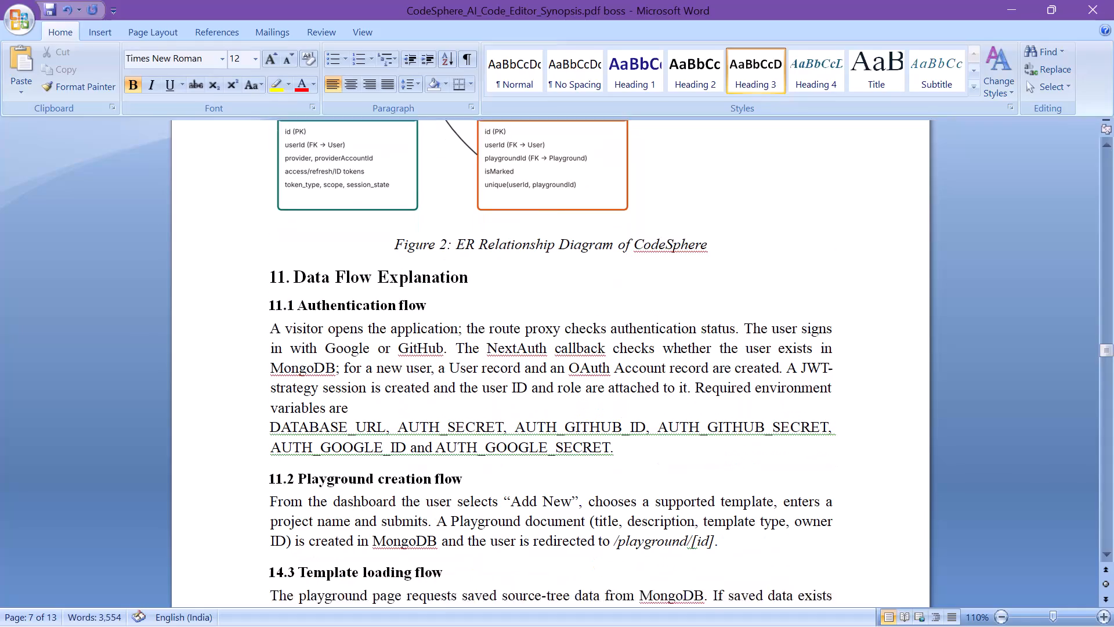
pyautogui.scroll(-1, 280, 516)
pyautogui.click(283, 423)
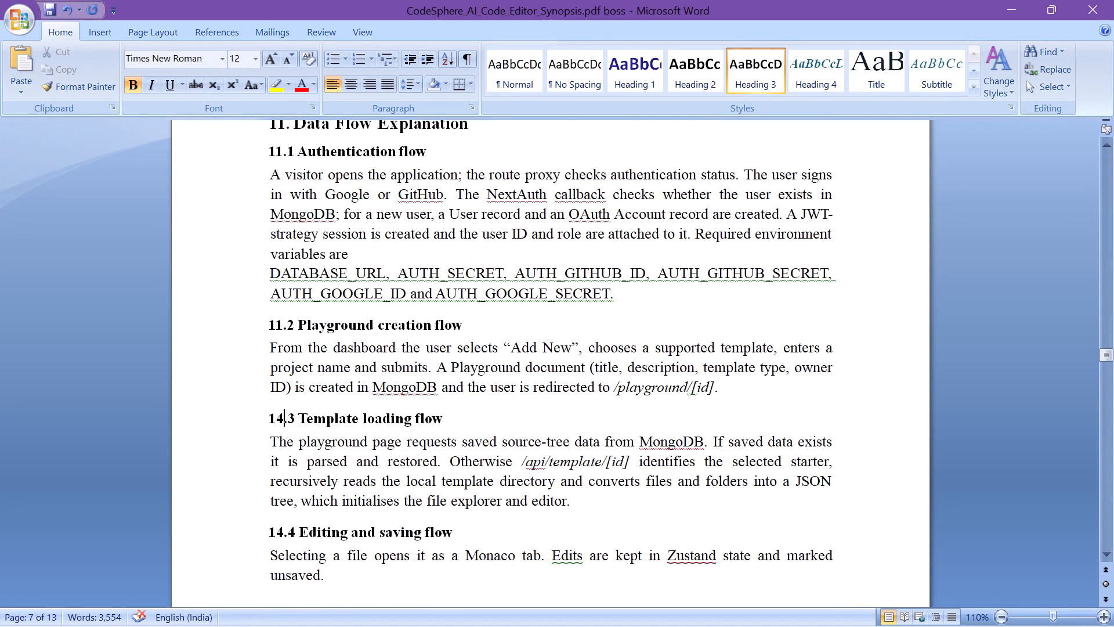
pyautogui.press('BackSpace')
pyautogui.press('1')
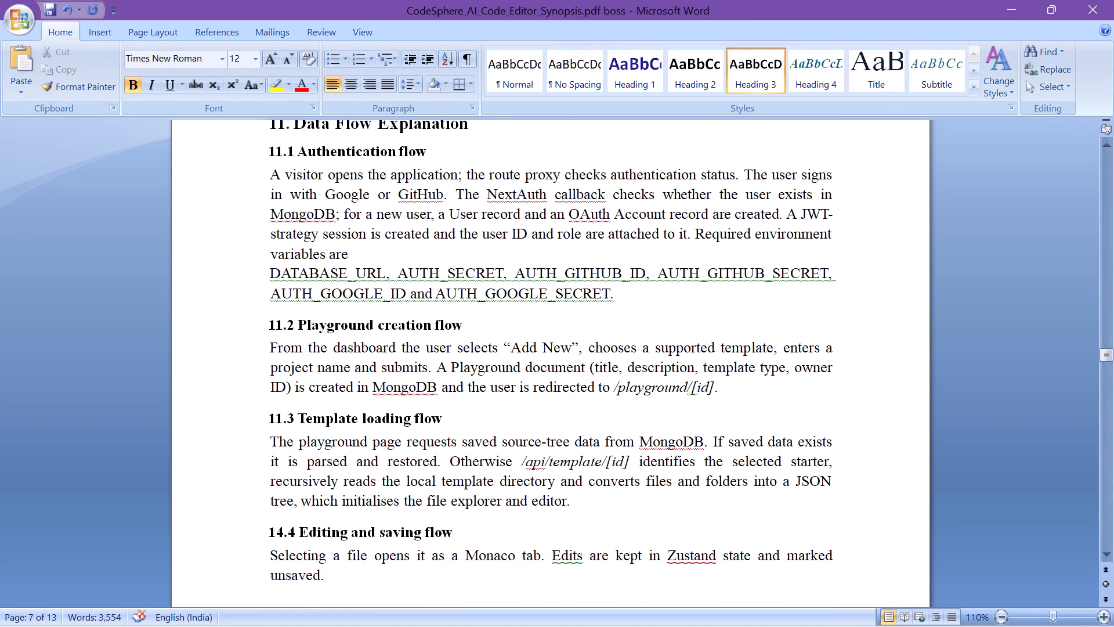
pyautogui.click(281, 538)
pyautogui.press('BackSpace')
pyautogui.press('1')
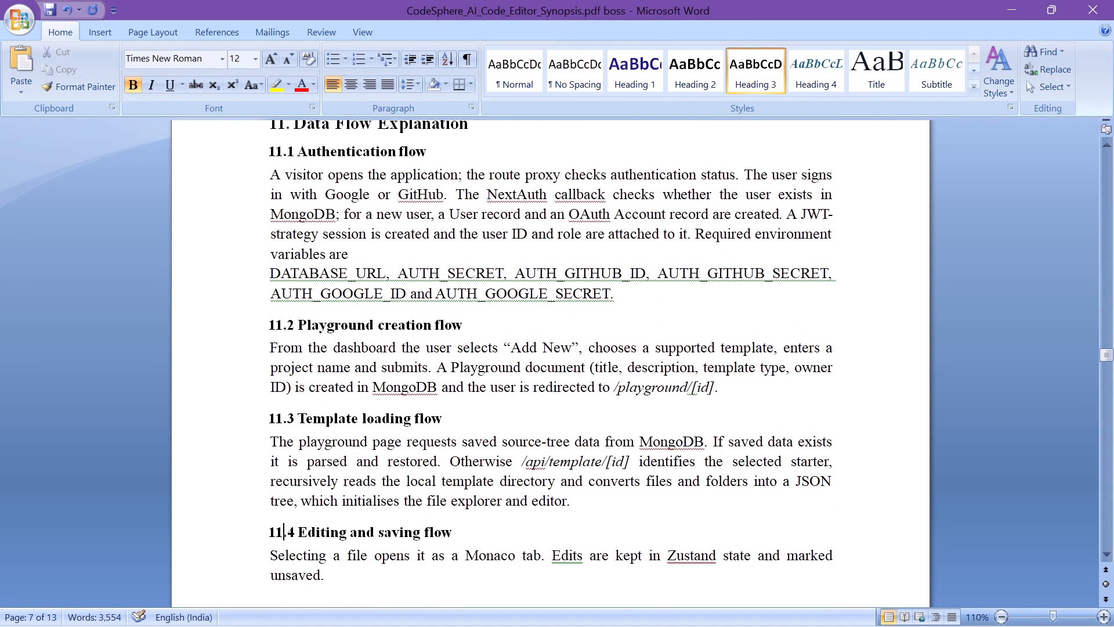
# Renumber the Execution and preview flow subheading as 11.5 and the Data-flow diagram (textual) subheading as 11.6.
pyautogui.scroll(-1, 281, 538)
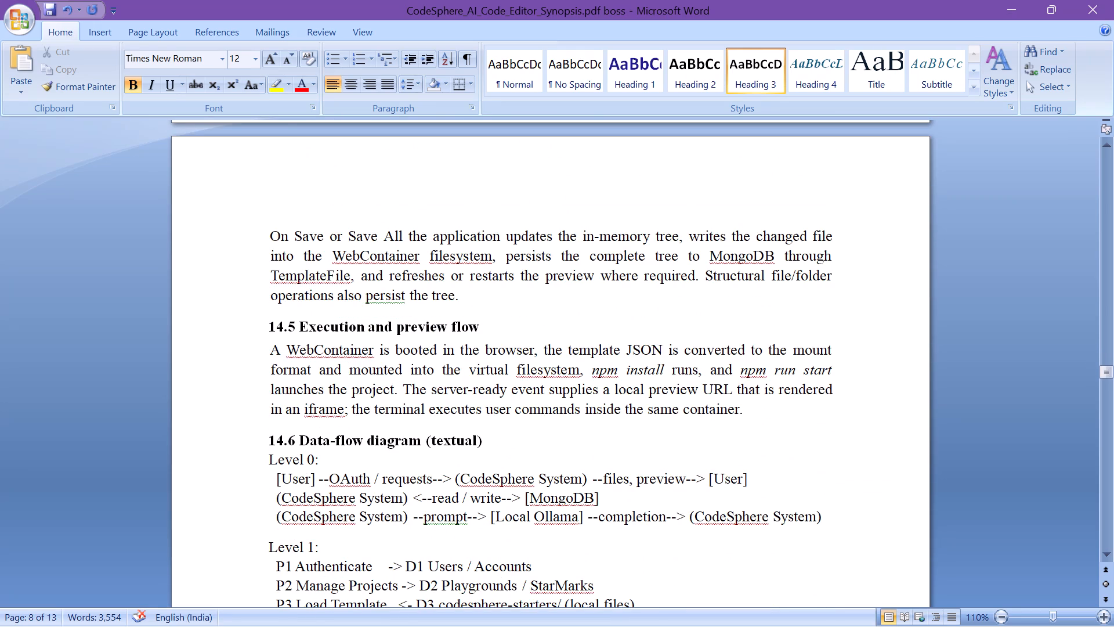
pyautogui.click(281, 327)
pyautogui.press('BackSpace')
pyautogui.press('1')
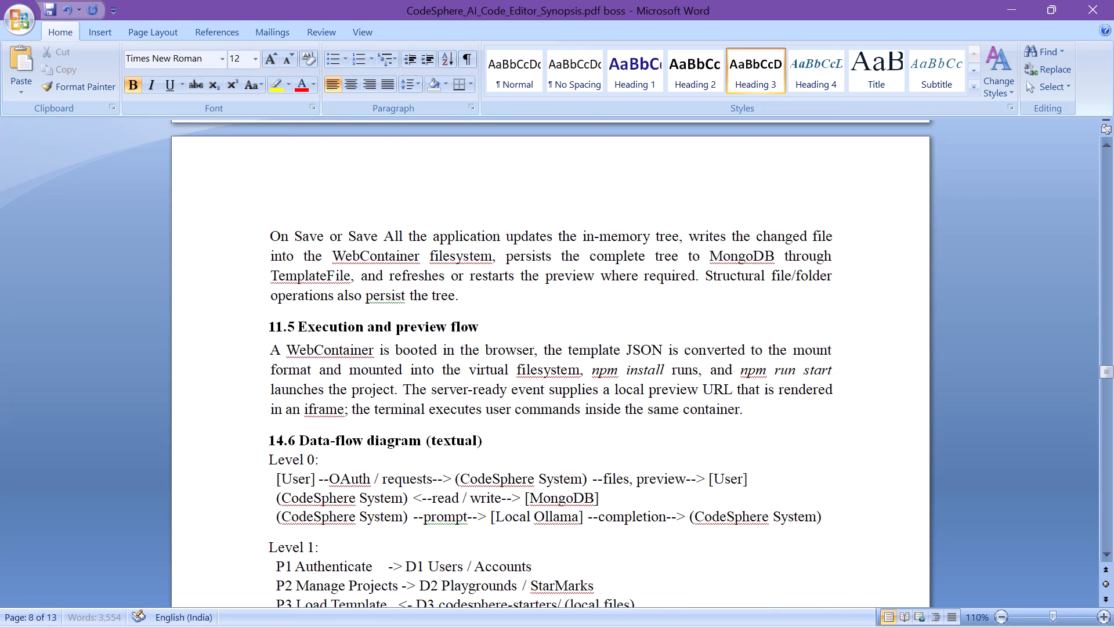
pyautogui.click(286, 448)
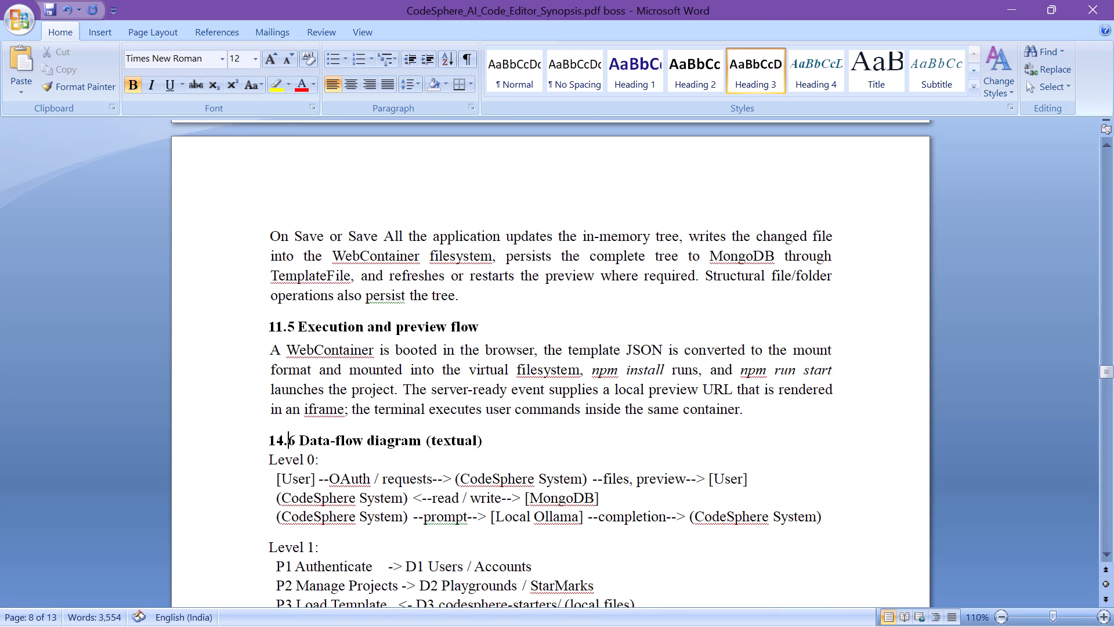
pyautogui.press('Left')
pyautogui.press('BackSpace')
pyautogui.press('1')
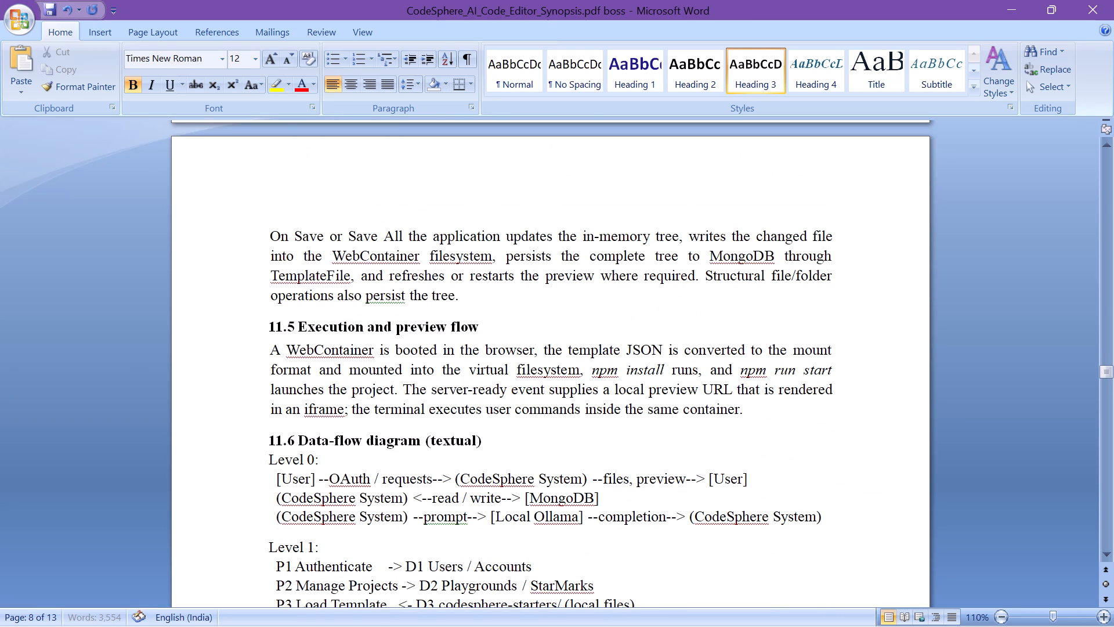
# Change the section number of the Technology Stack and Justification heading to 12 and set the heading to size 14.
pyautogui.scroll(-2, 286, 448)
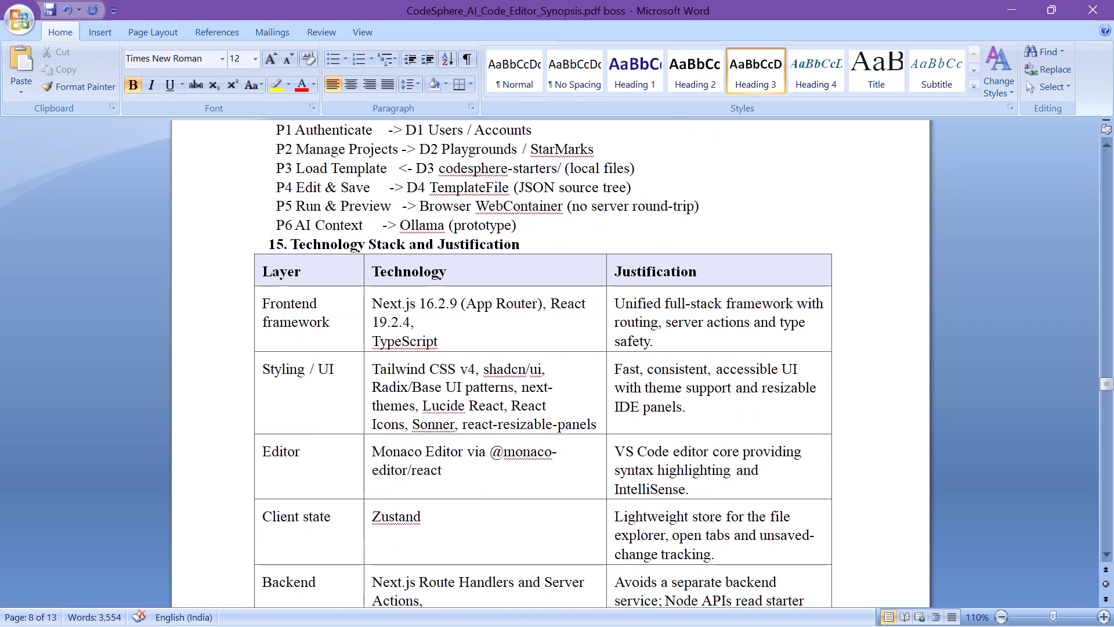
pyautogui.click(346, 210)
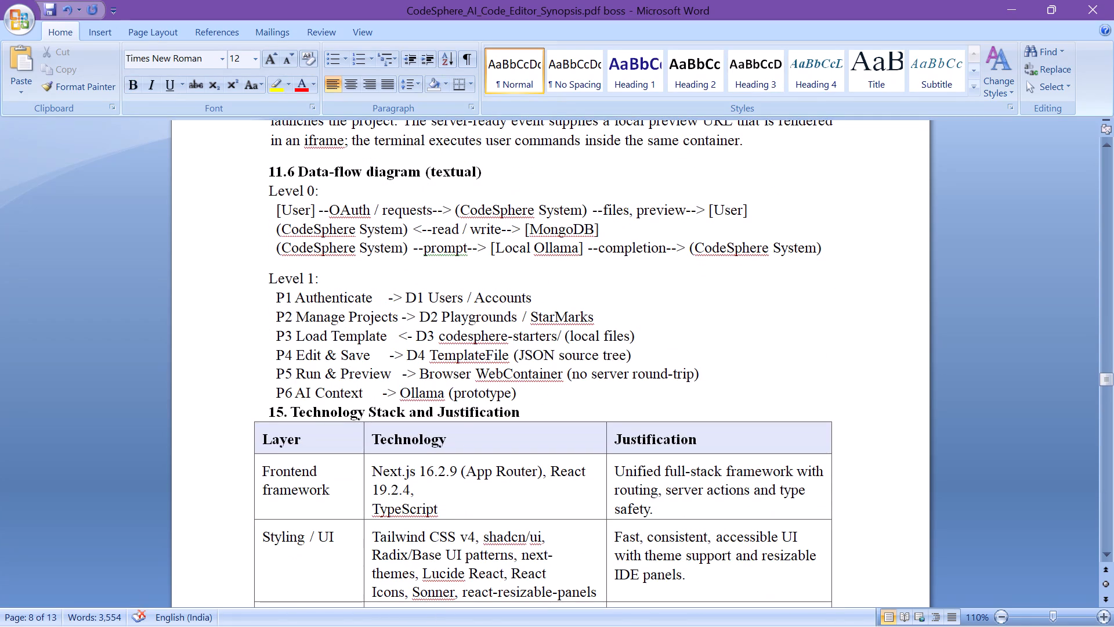
pyautogui.click(284, 410)
pyautogui.press('BackSpace')
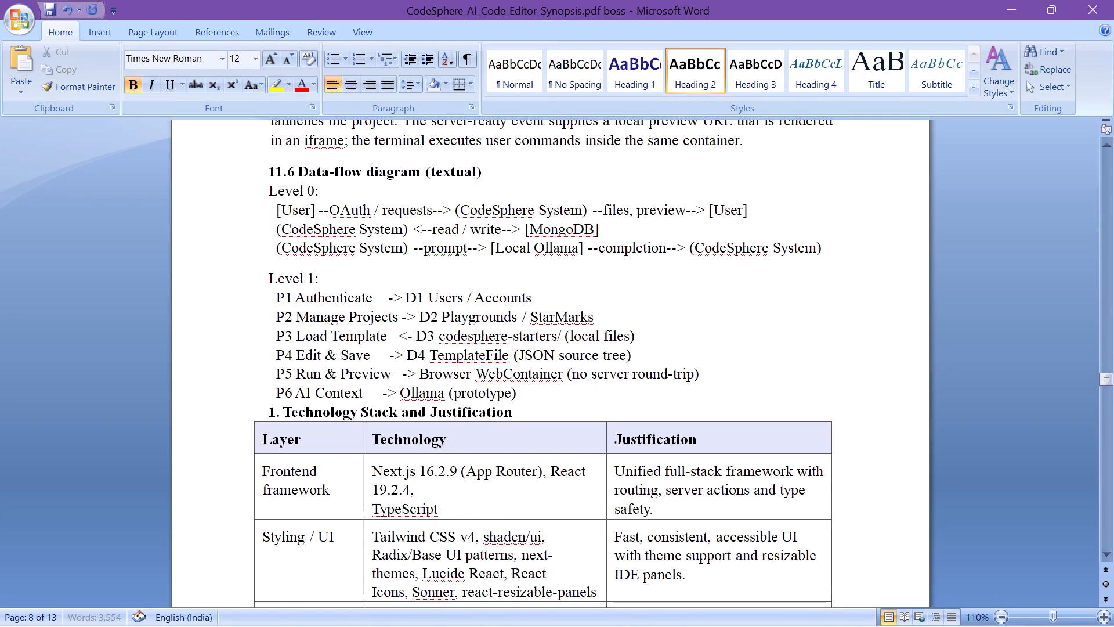
pyautogui.press('2')
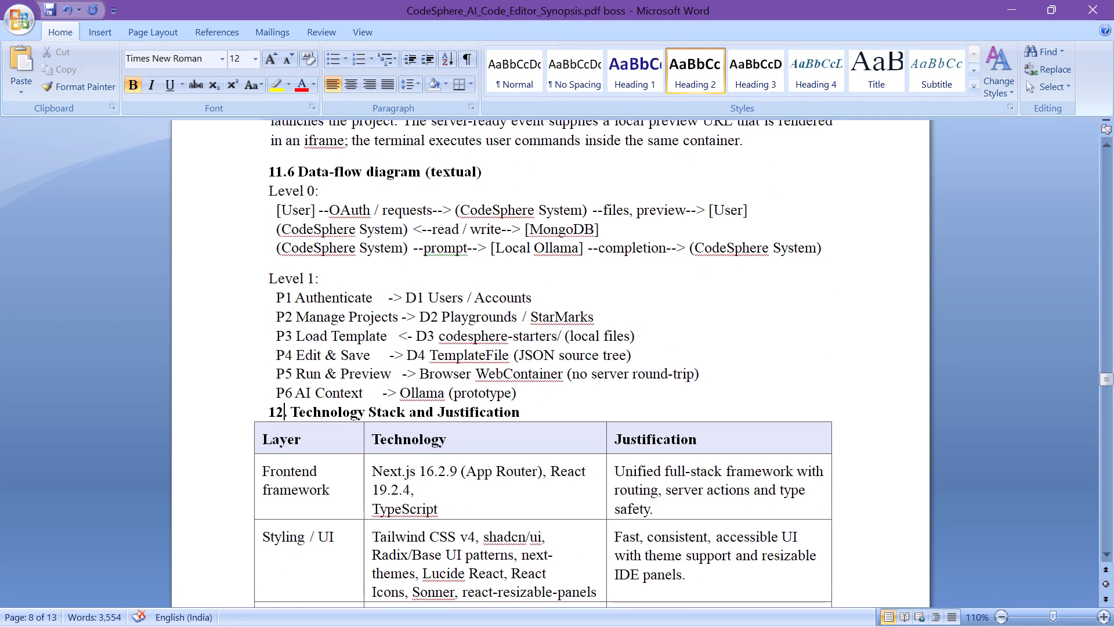
pyautogui.moveTo(527, 412); pyautogui.dragTo(263, 403)
pyautogui.click(346, 356)
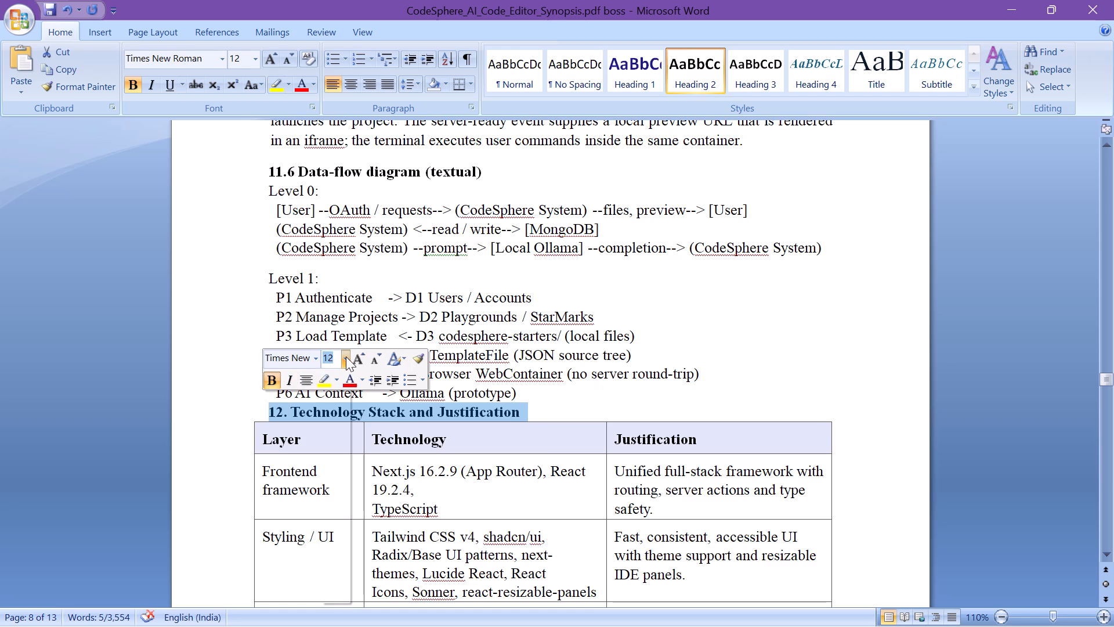
pyautogui.click(336, 450)
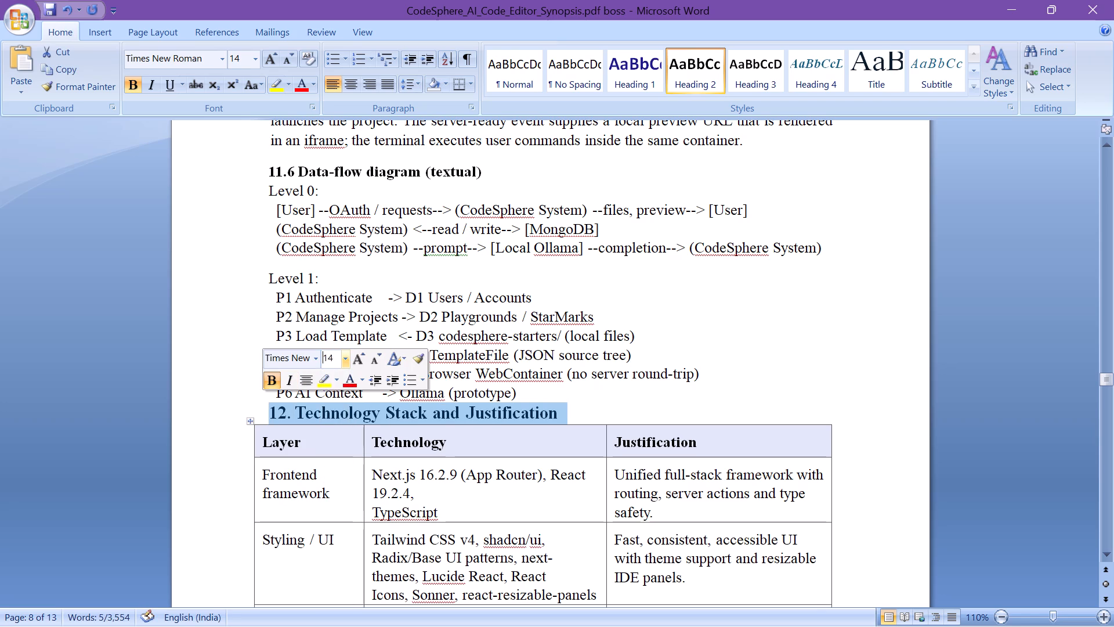
# Insert a blank line above the Technology Stack and Justification heading and another between it and its table.
pyautogui.click(533, 388)
pyautogui.press('Return')
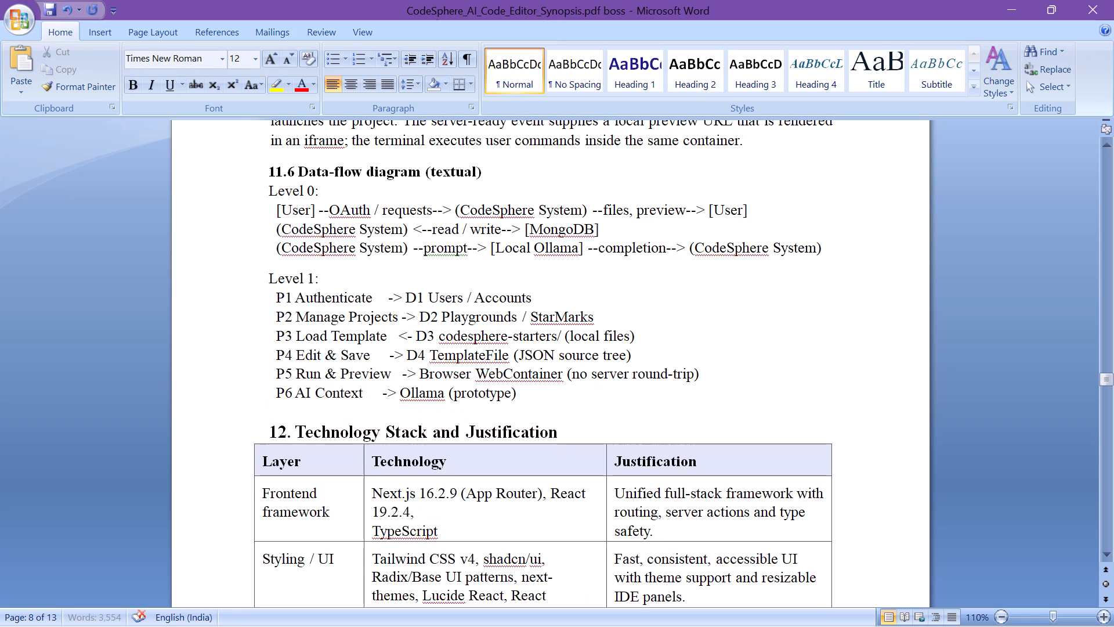
pyautogui.click(558, 430)
pyautogui.press('Return')
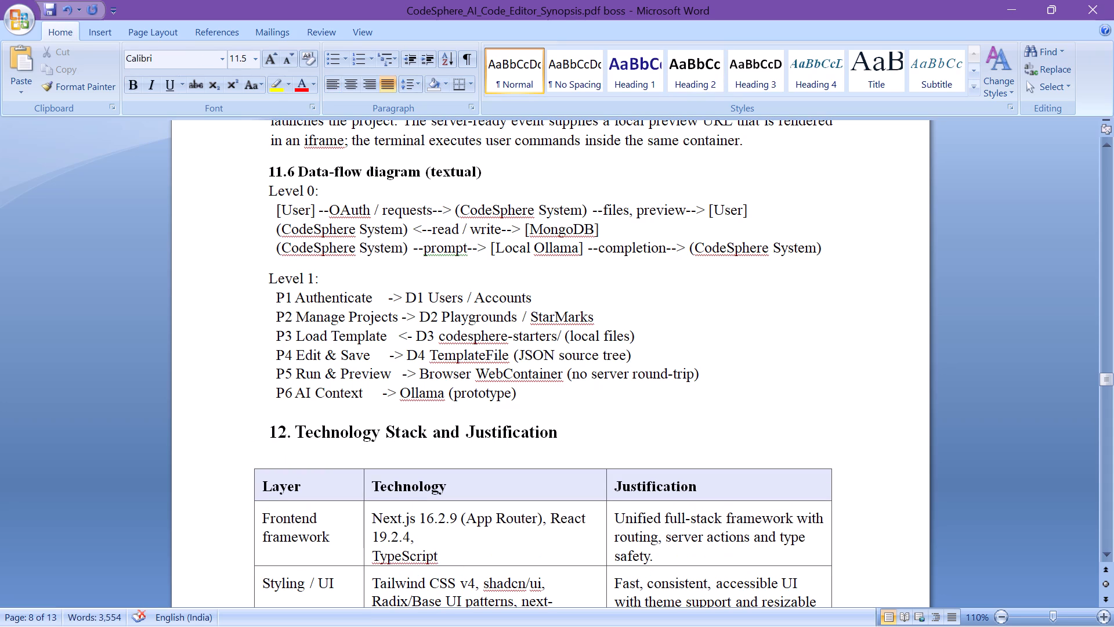
# Change the section number of the Hardware and Software Requirements heading to 13.
pyautogui.scroll(-2, 521, 431)
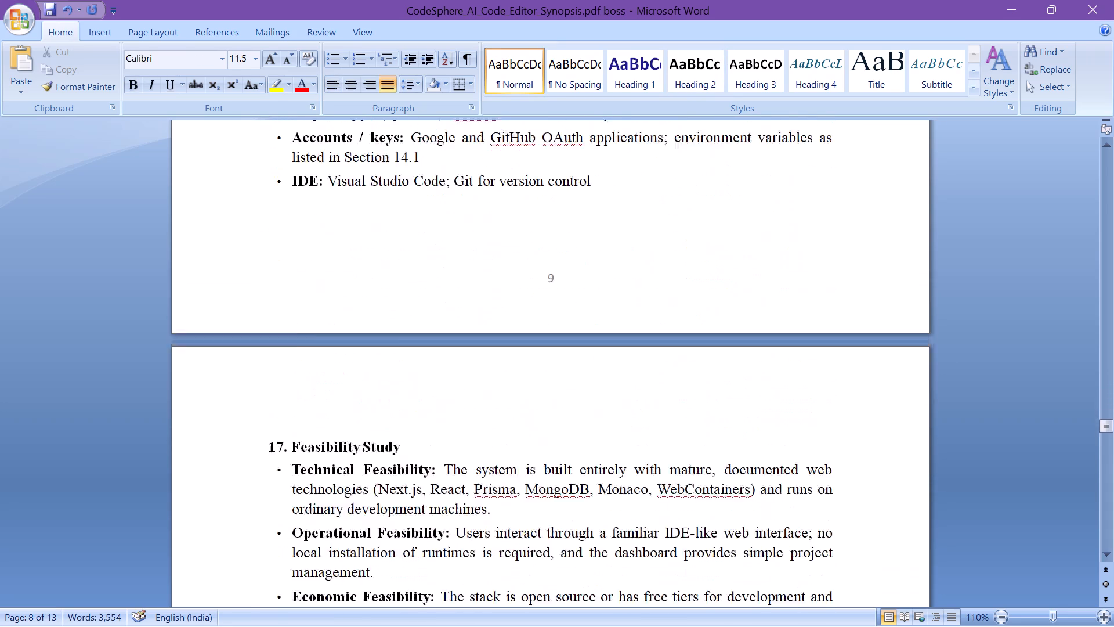
pyautogui.scroll(-1, 521, 431)
pyautogui.scroll(1, 521, 431)
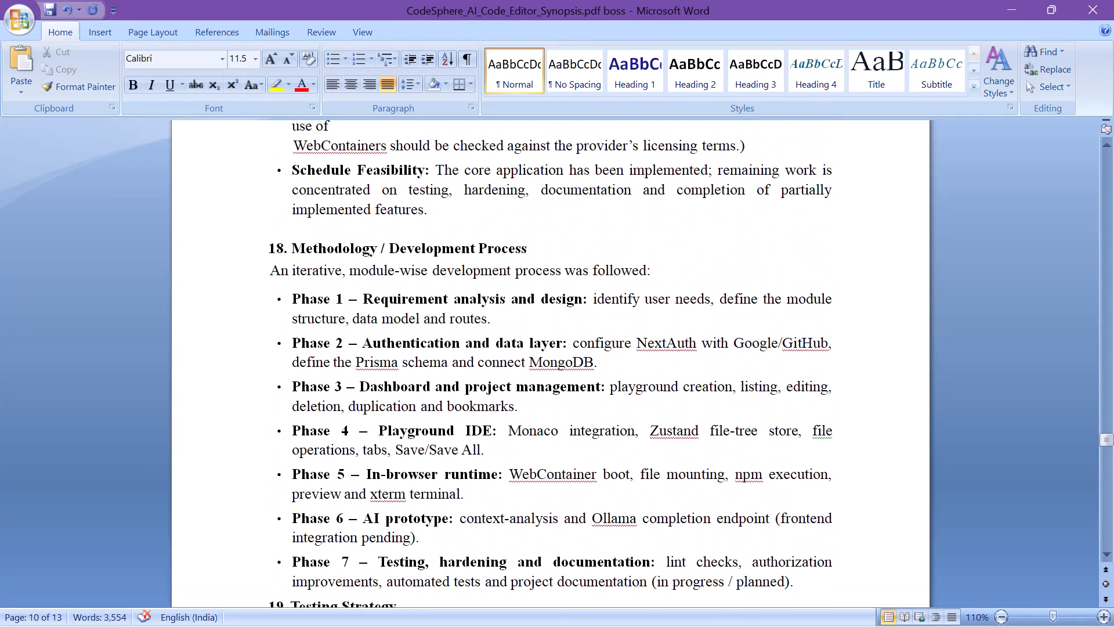
pyautogui.scroll(1, 521, 431)
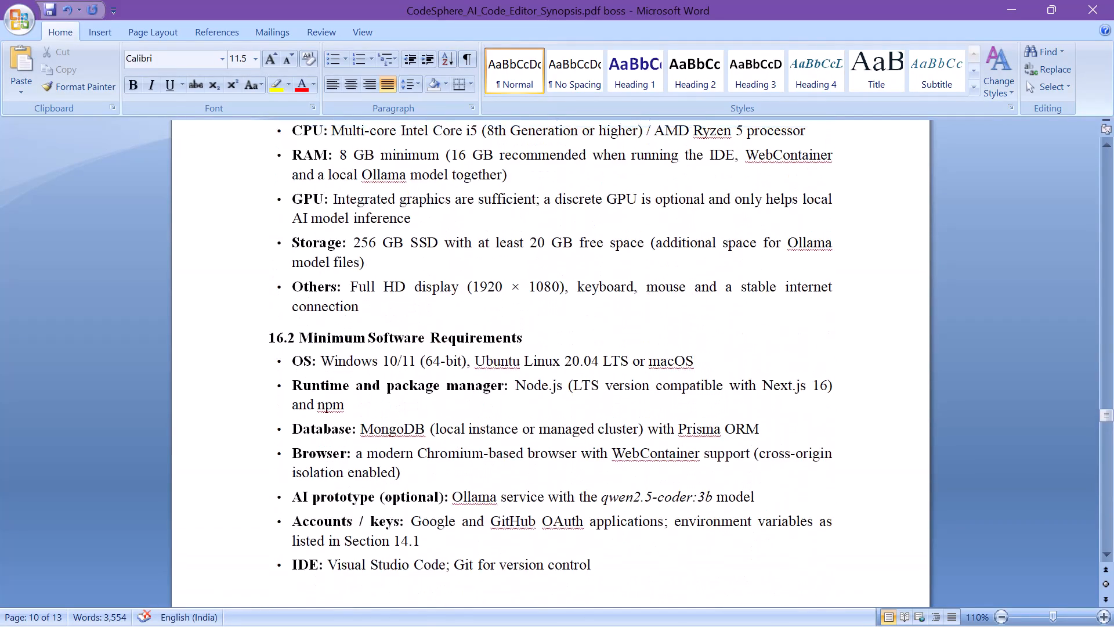
pyautogui.scroll(3, 521, 431)
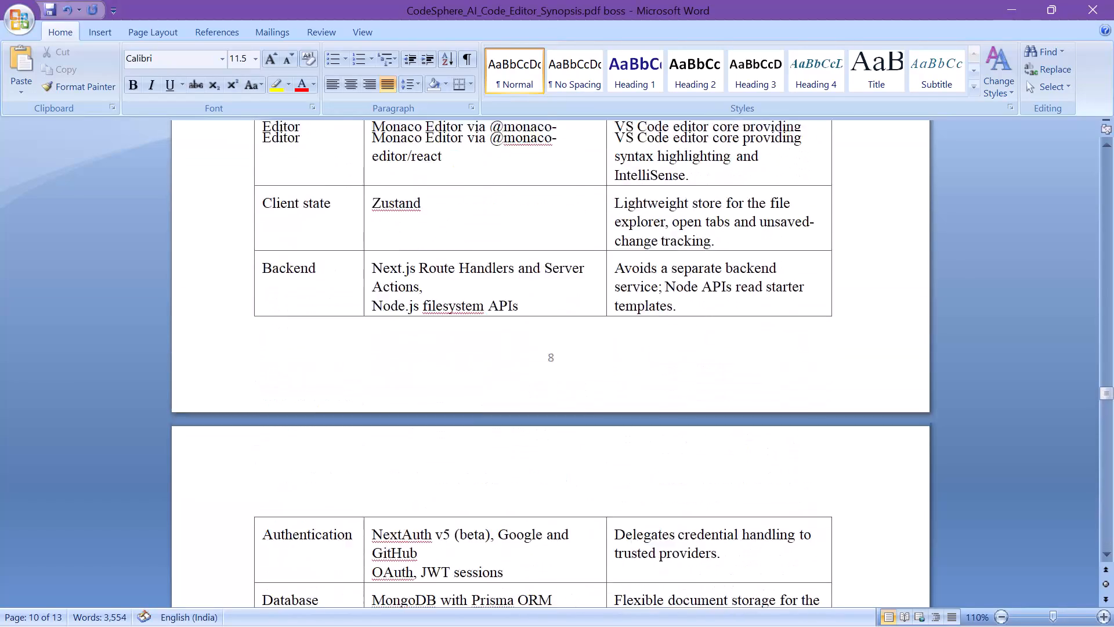
pyautogui.scroll(1, 521, 431)
pyautogui.scroll(-2, 521, 431)
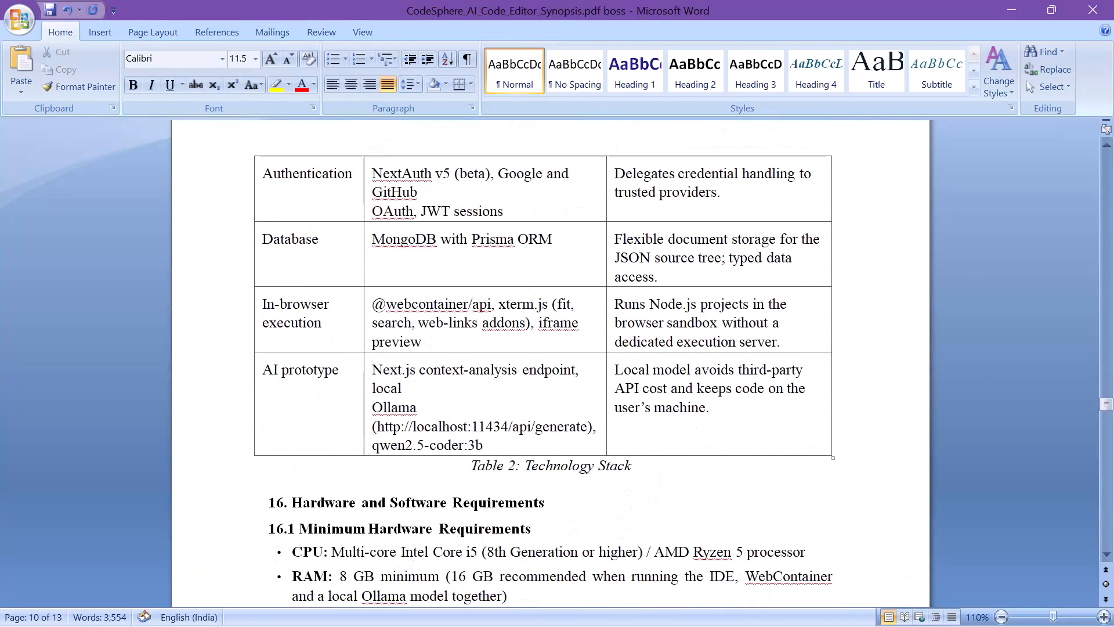
pyautogui.scroll(-1, 521, 431)
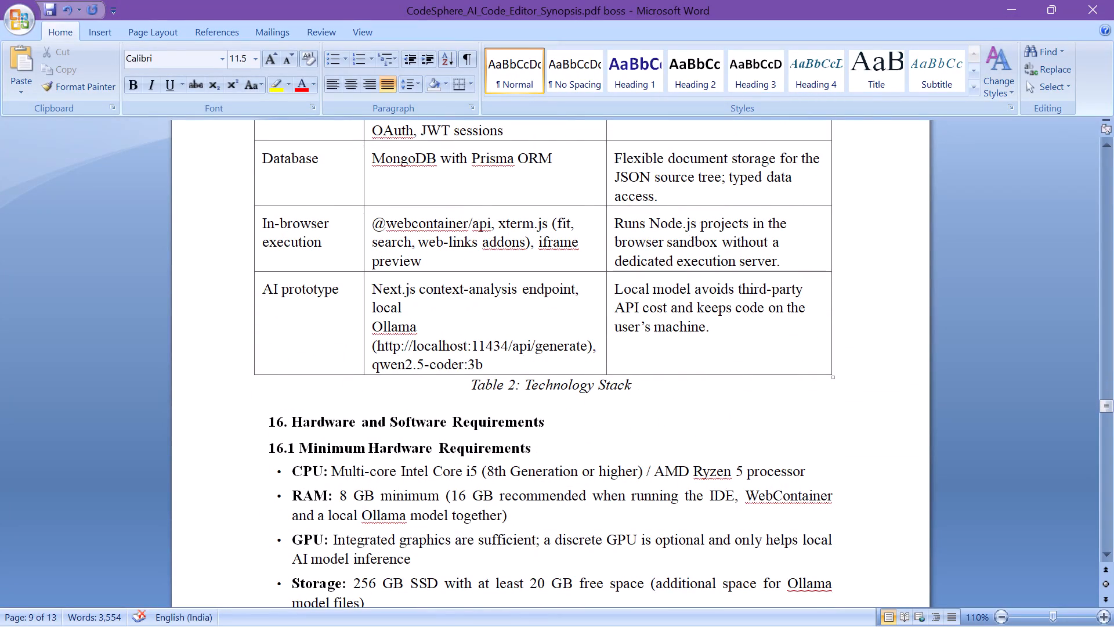
pyautogui.click(283, 424)
pyautogui.press('BackSpace')
pyautogui.press('3')
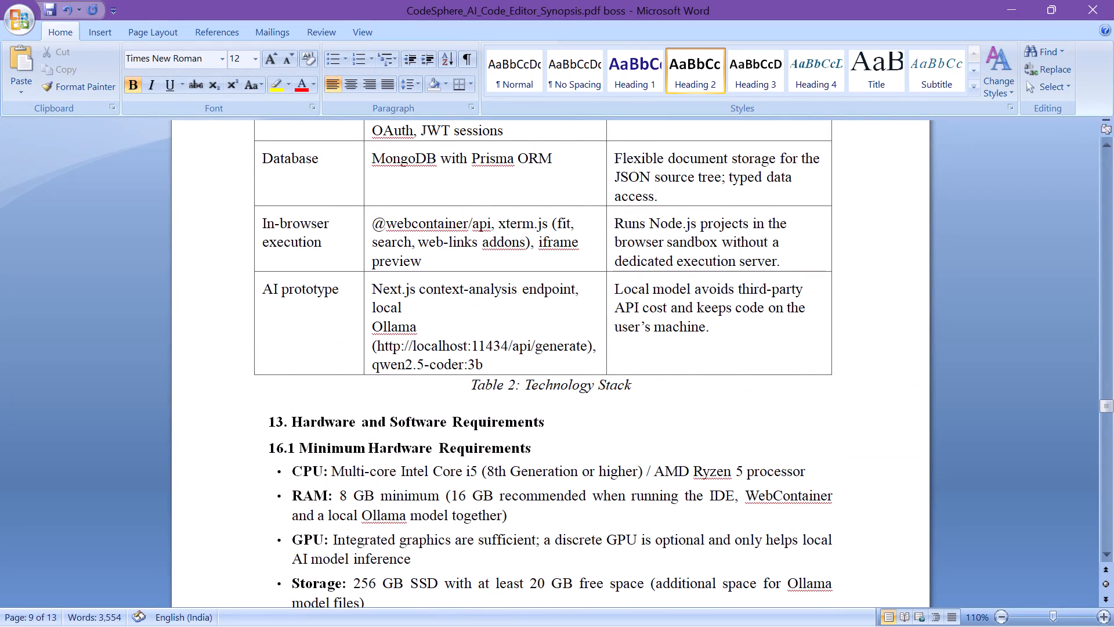
# Set the Hardware and Software Requirements heading to font size 14.
pyautogui.click(544, 419)
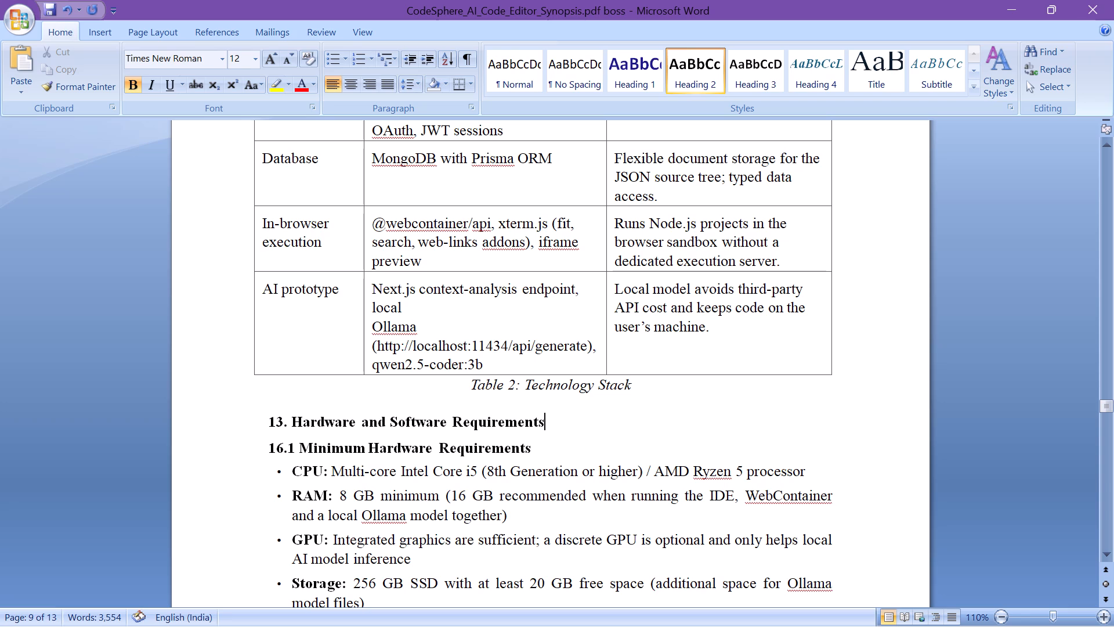
pyautogui.moveTo(544, 419); pyautogui.dragTo(255, 424)
pyautogui.click(332, 386)
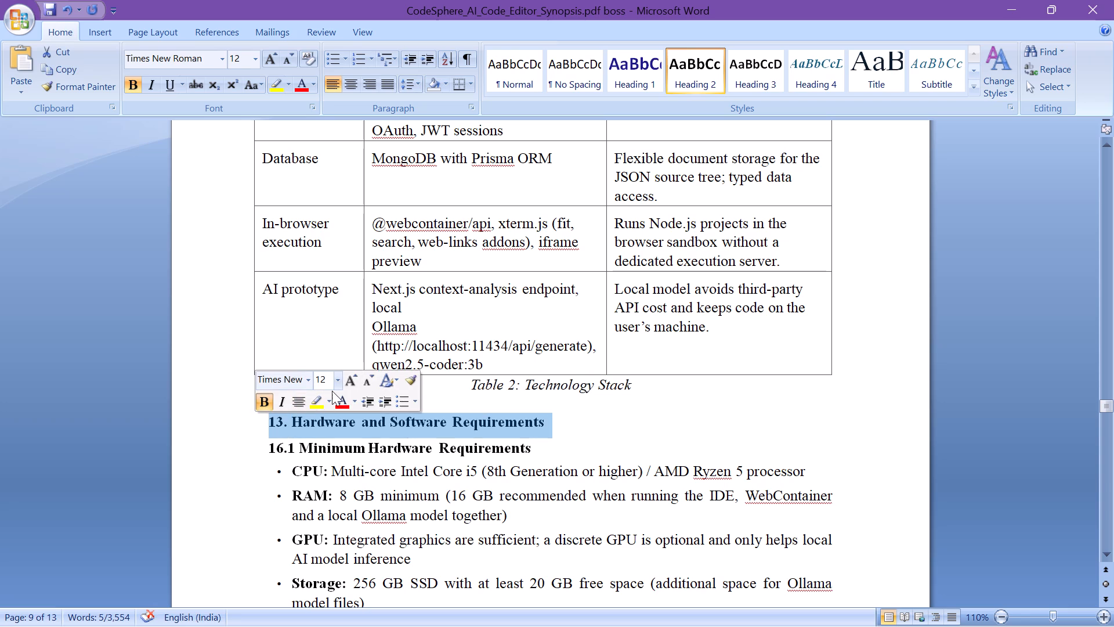
pyautogui.click(336, 383)
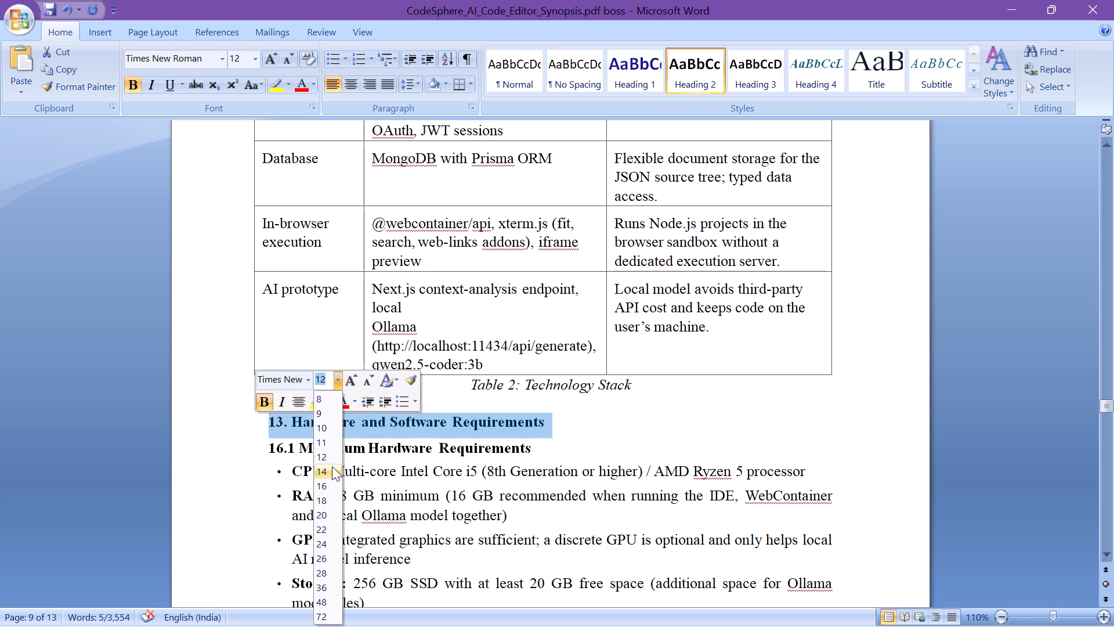
pyautogui.click(332, 466)
pyautogui.click(550, 446)
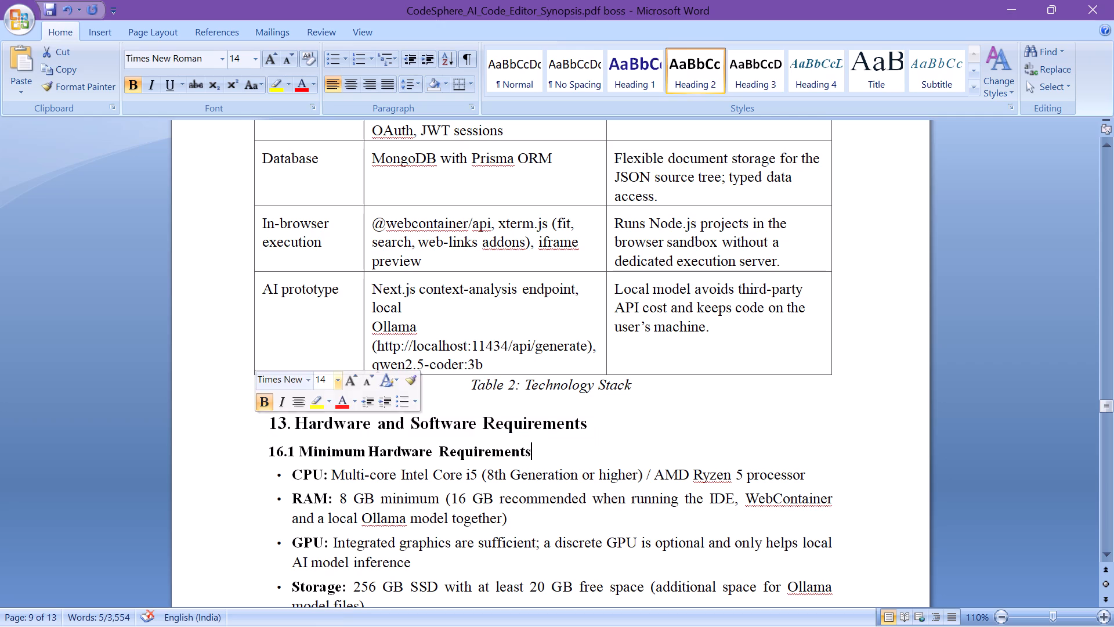
# Renumber the Minimum Hardware Requirements and Minimum Software Requirements subheadings as 13.1 and 13.2.
pyautogui.click(284, 453)
pyautogui.press('BackSpace')
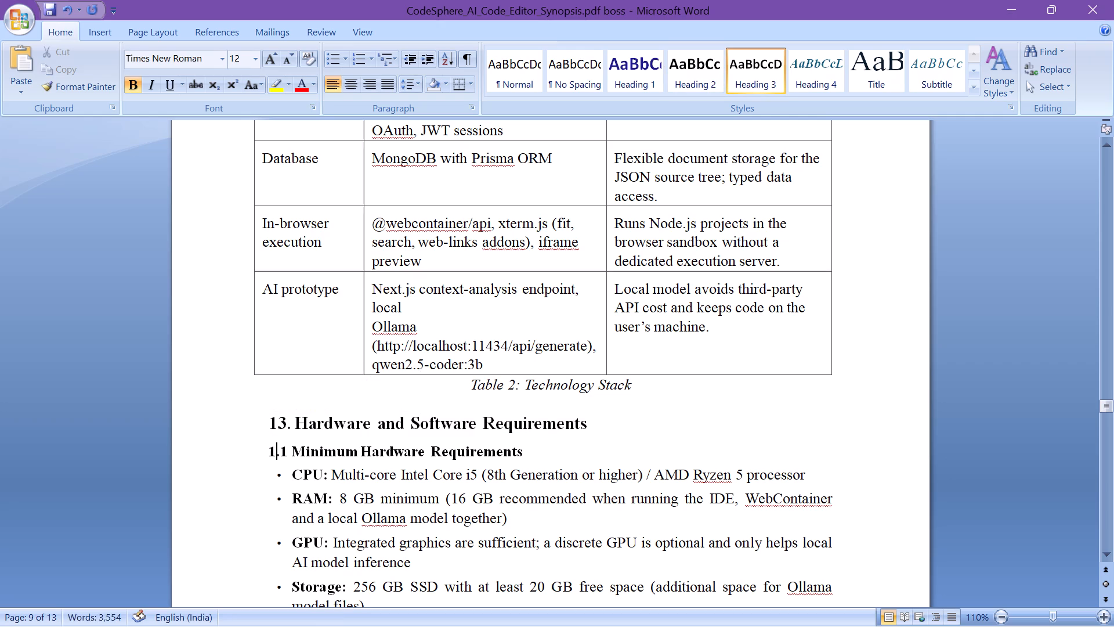
pyautogui.press('3')
pyautogui.scroll(-1, 284, 453)
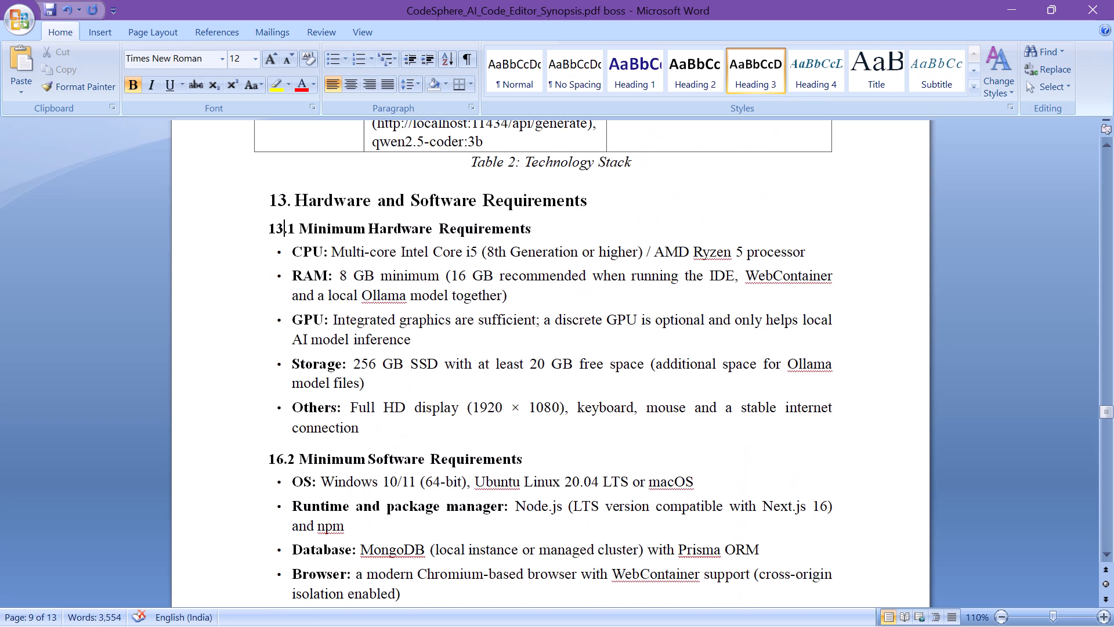
pyautogui.click(284, 456)
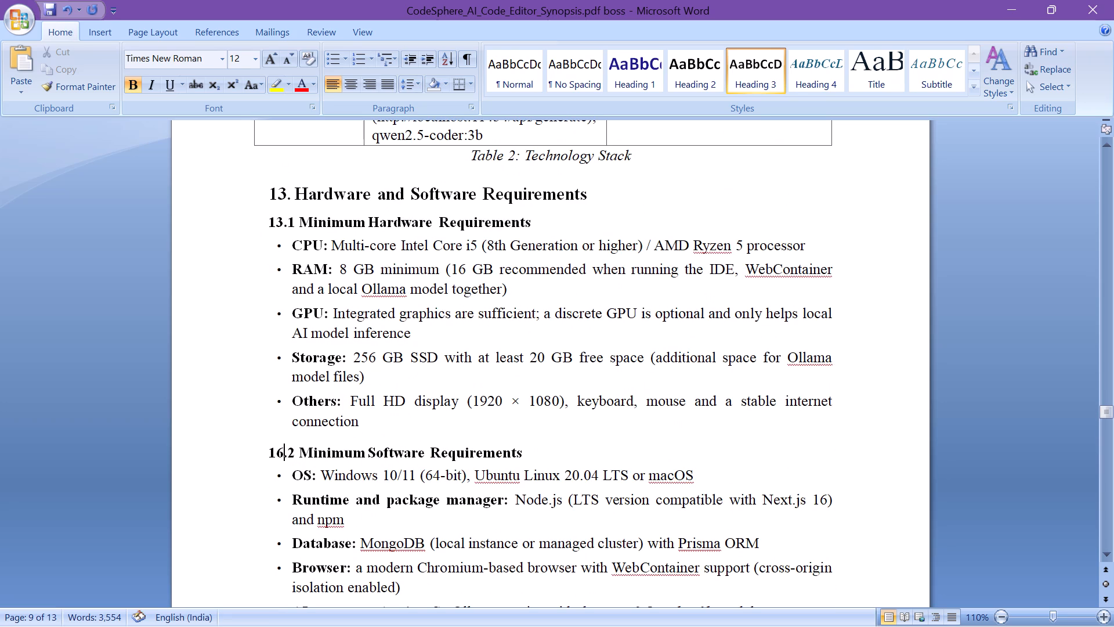
pyautogui.press('BackSpace')
pyautogui.press('3')
# Renumber the Feasibility Study heading as 14 and the Methodology / Development Process heading as 15.
pyautogui.scroll(-1, 284, 456)
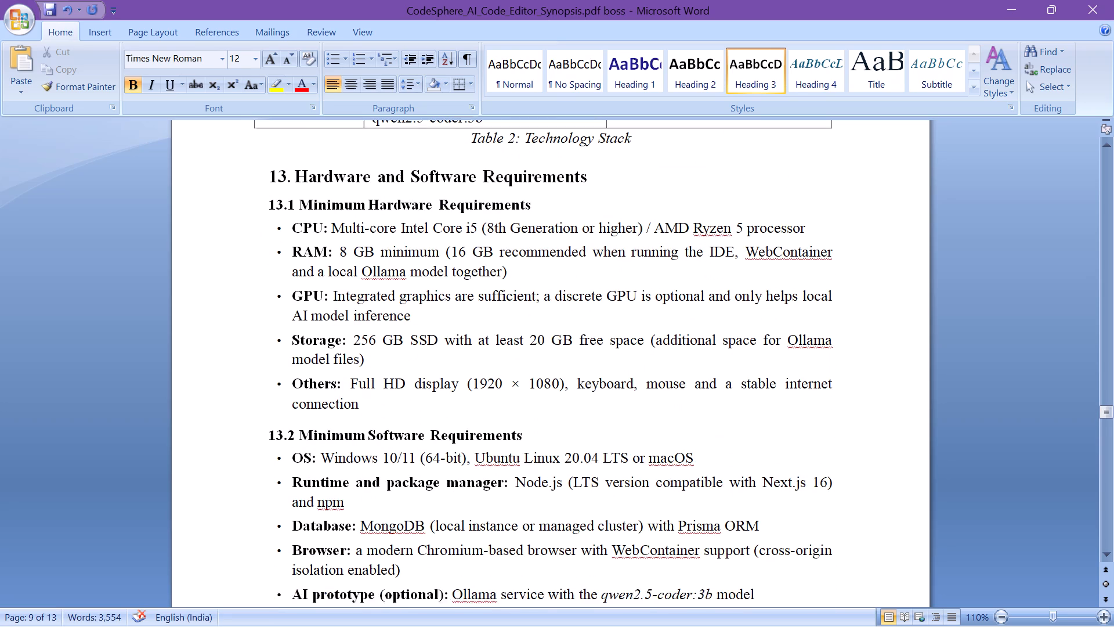
pyautogui.scroll(-1, 284, 456)
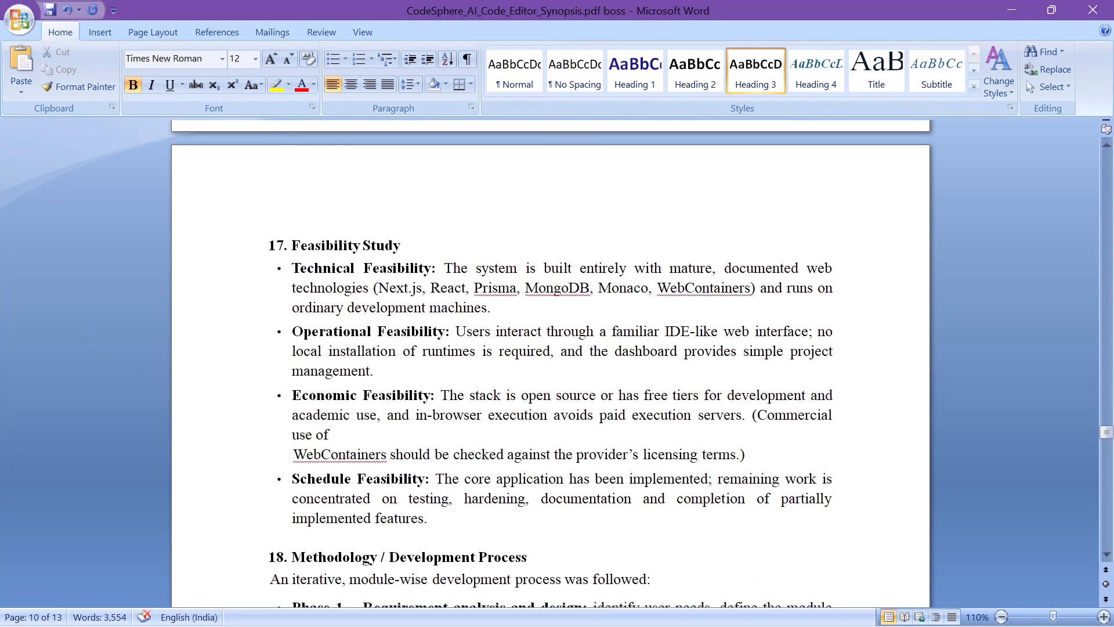
pyautogui.click(285, 248)
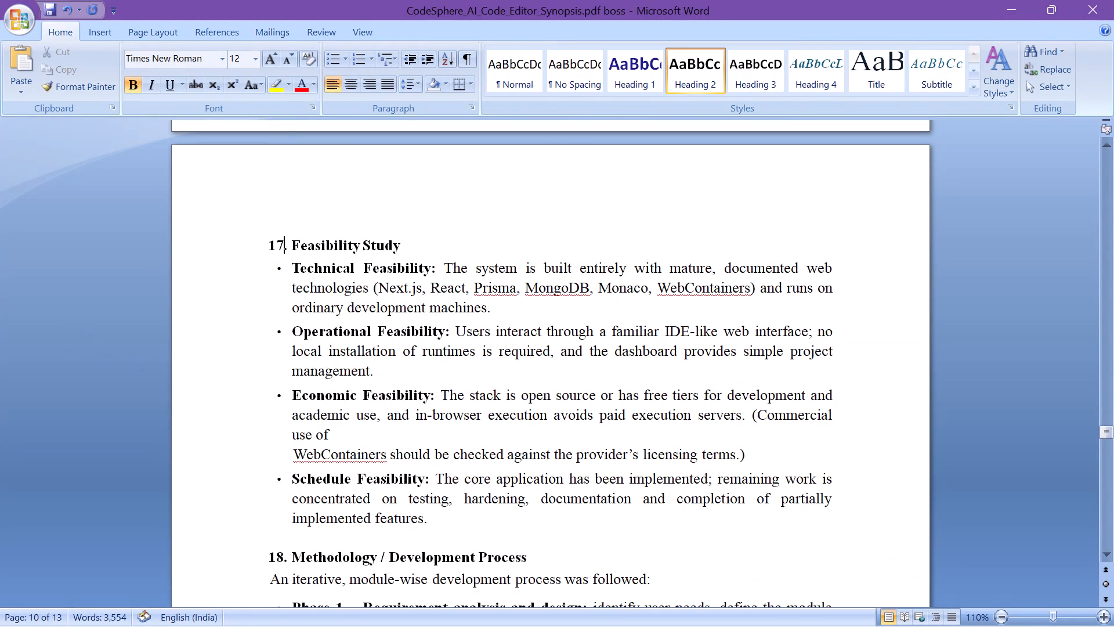
pyautogui.press('BackSpace')
pyautogui.press('4')
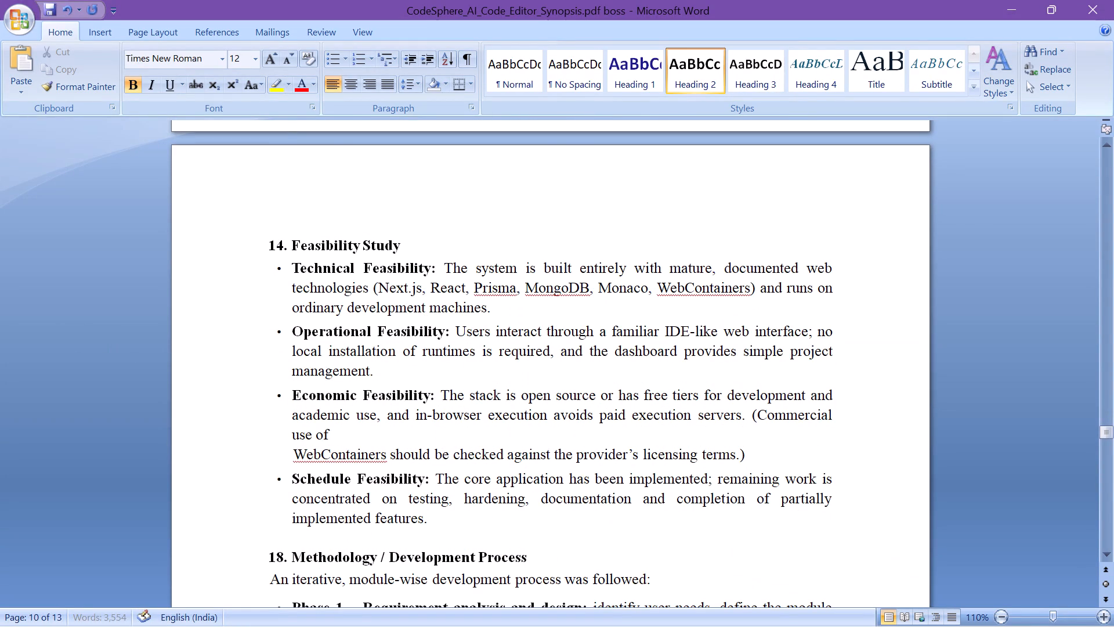
pyautogui.scroll(-1, 302, 324)
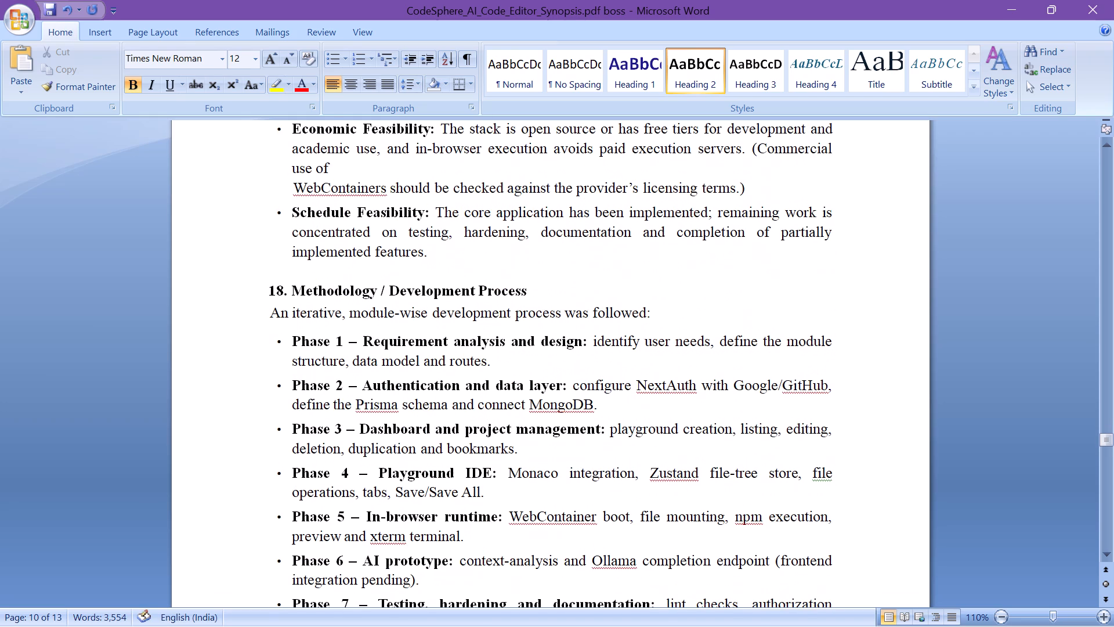
pyautogui.click(284, 289)
pyautogui.press('BackSpace')
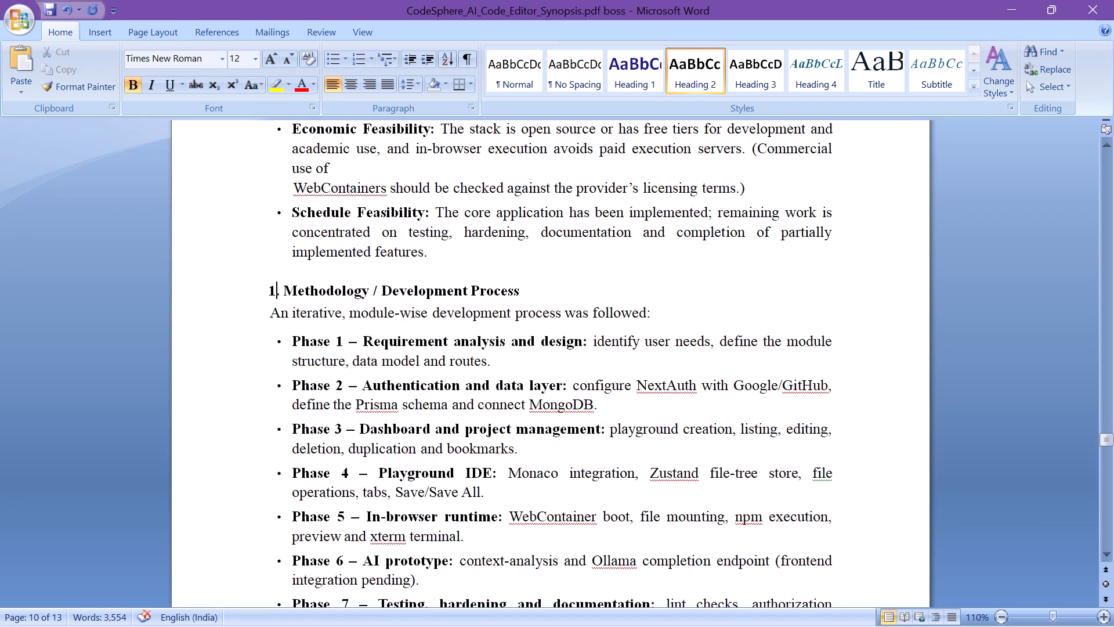
pyautogui.press('5')
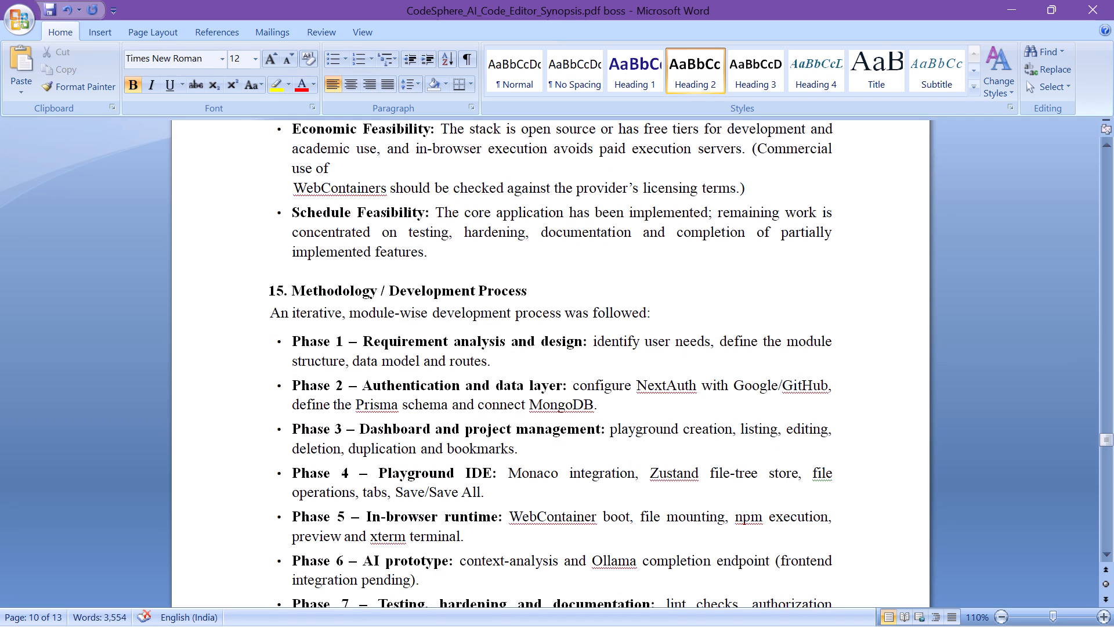
# Indent the introductory line under Methodology / Development Process with five spaces.
pyautogui.click(272, 309)
pyautogui.press('space')
pyautogui.press('space')
pyautogui.press('space')
pyautogui.press('space')
pyautogui.press('space')
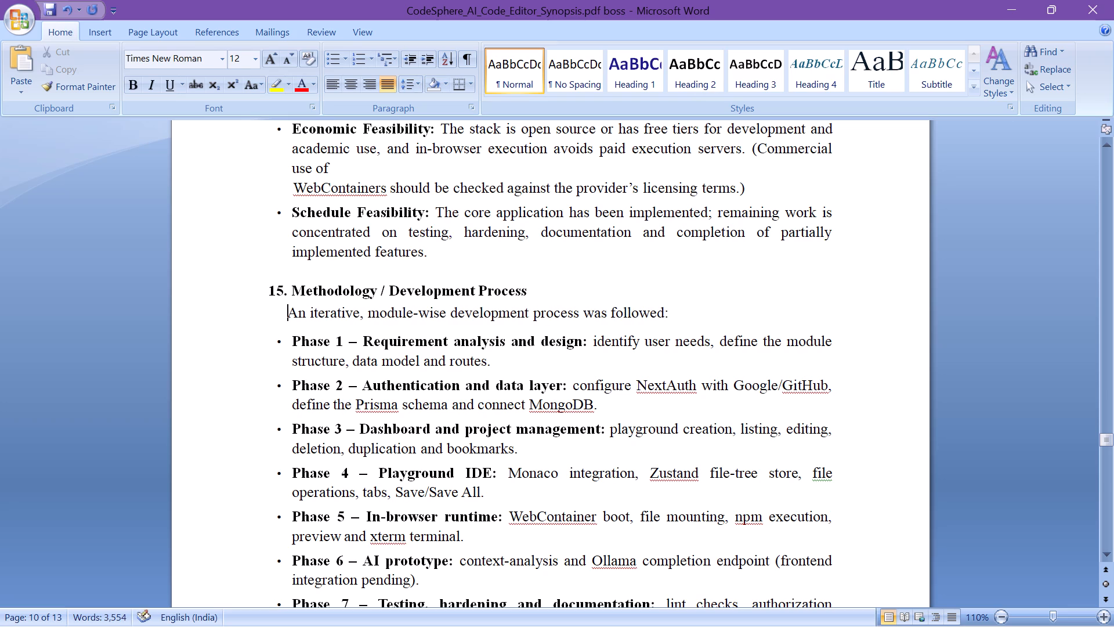
# Set the Feasibility Study heading to font size 14.
pyautogui.scroll(2, 294, 305)
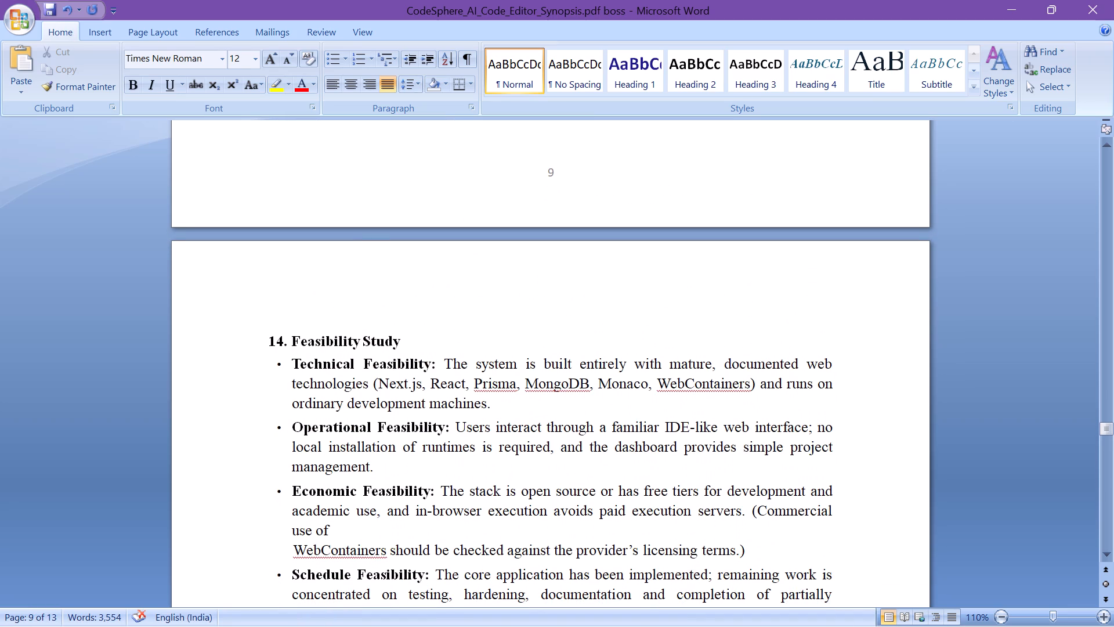
pyautogui.moveTo(407, 347); pyautogui.dragTo(265, 344)
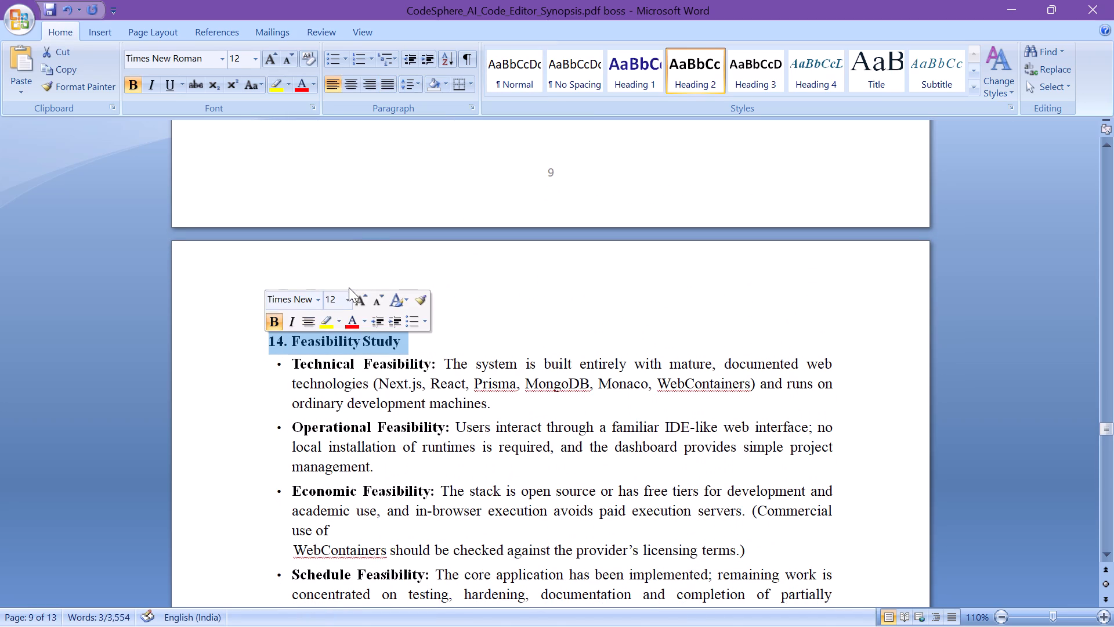
pyautogui.moveTo(345, 310); pyautogui.dragTo(346, 300)
pyautogui.click(346, 300)
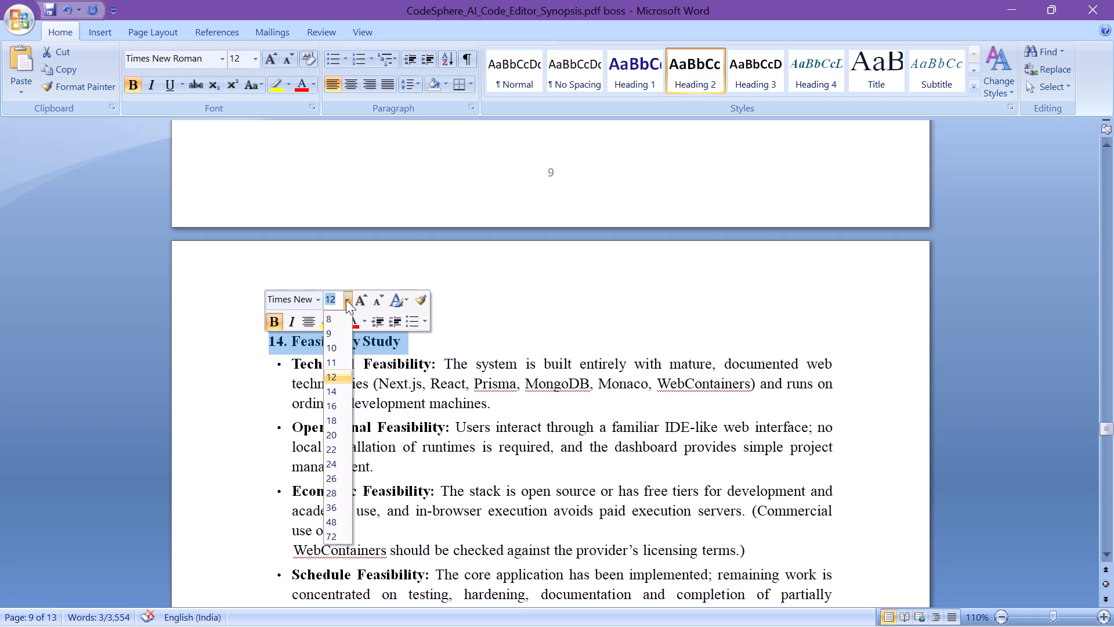
pyautogui.click(345, 389)
pyautogui.click(479, 299)
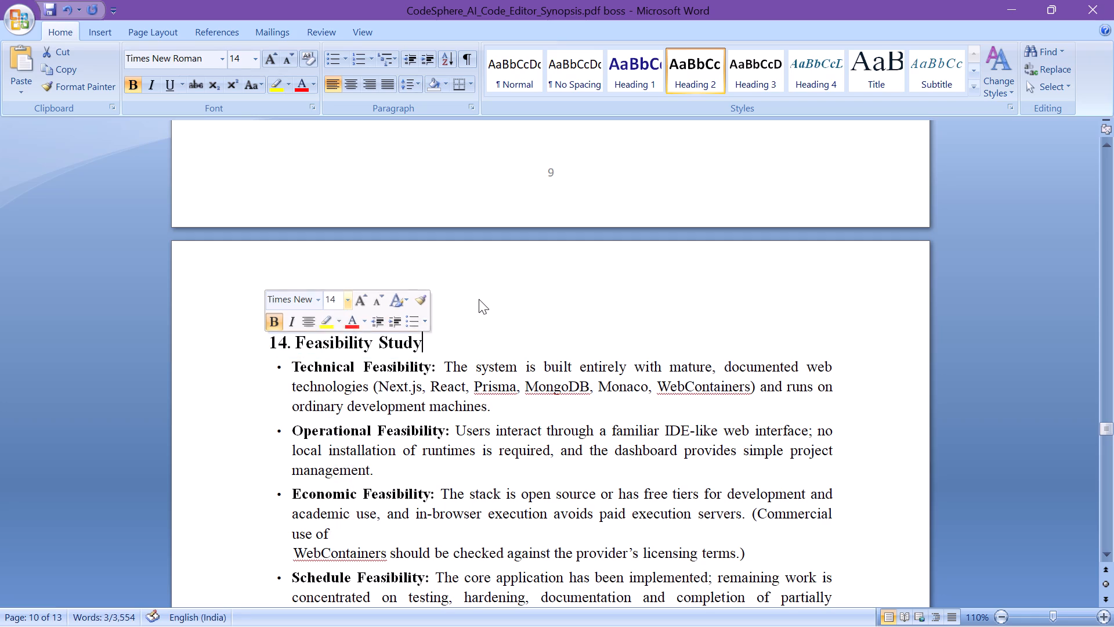
# Set the 13.2 Minimum Software Requirements subheading to font size 14.
pyautogui.scroll(2, 479, 299)
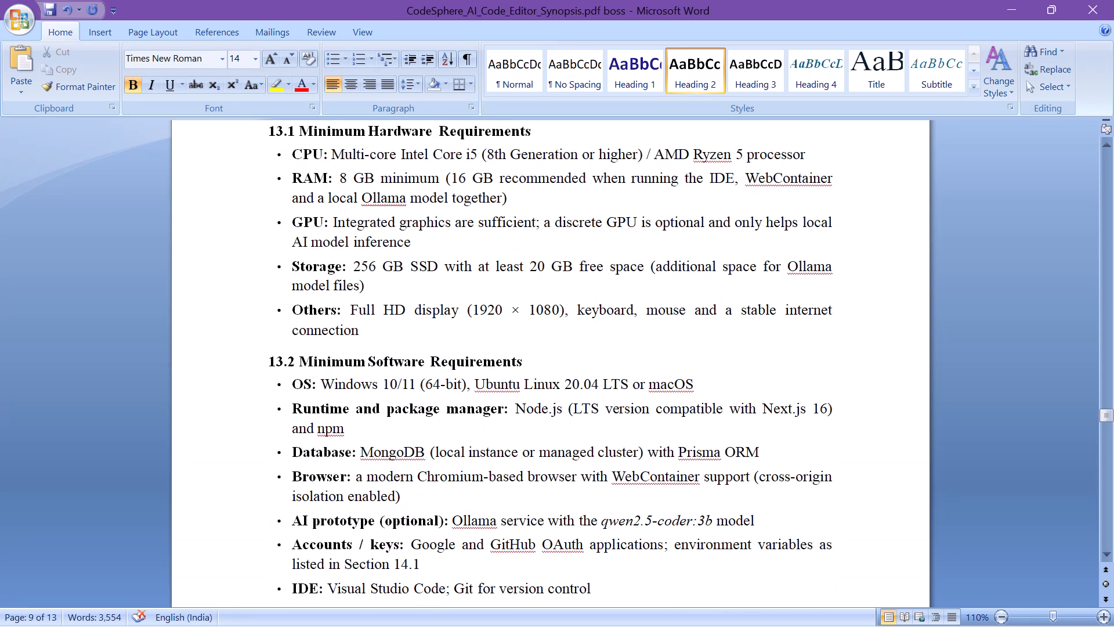
pyautogui.moveTo(526, 358); pyautogui.dragTo(263, 360)
pyautogui.click(341, 319)
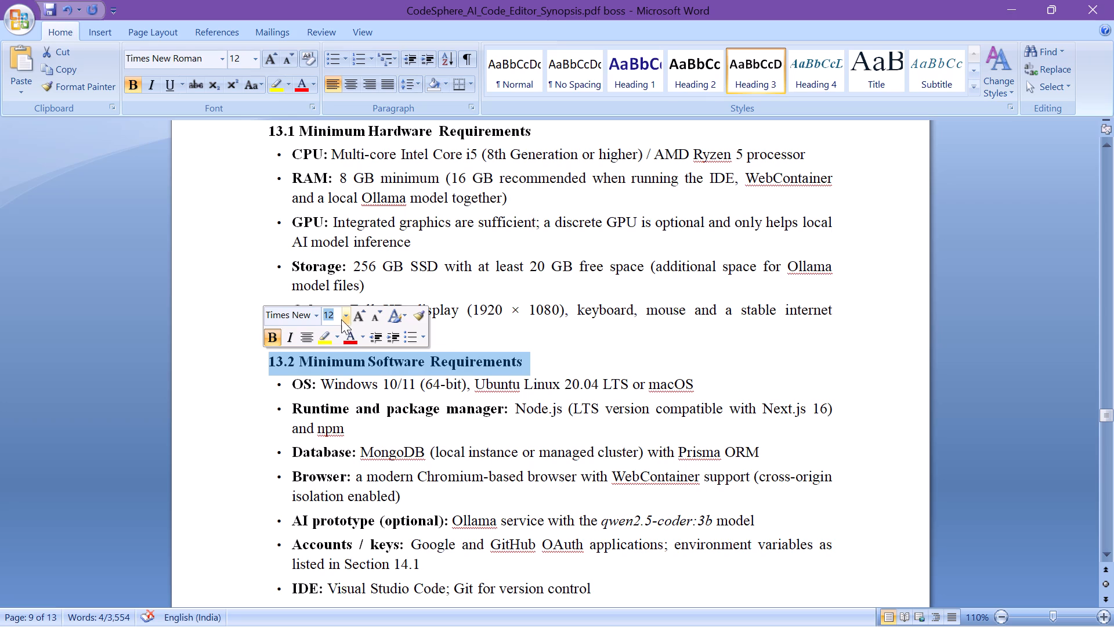
pyautogui.moveTo(347, 318); pyautogui.dragTo(334, 410)
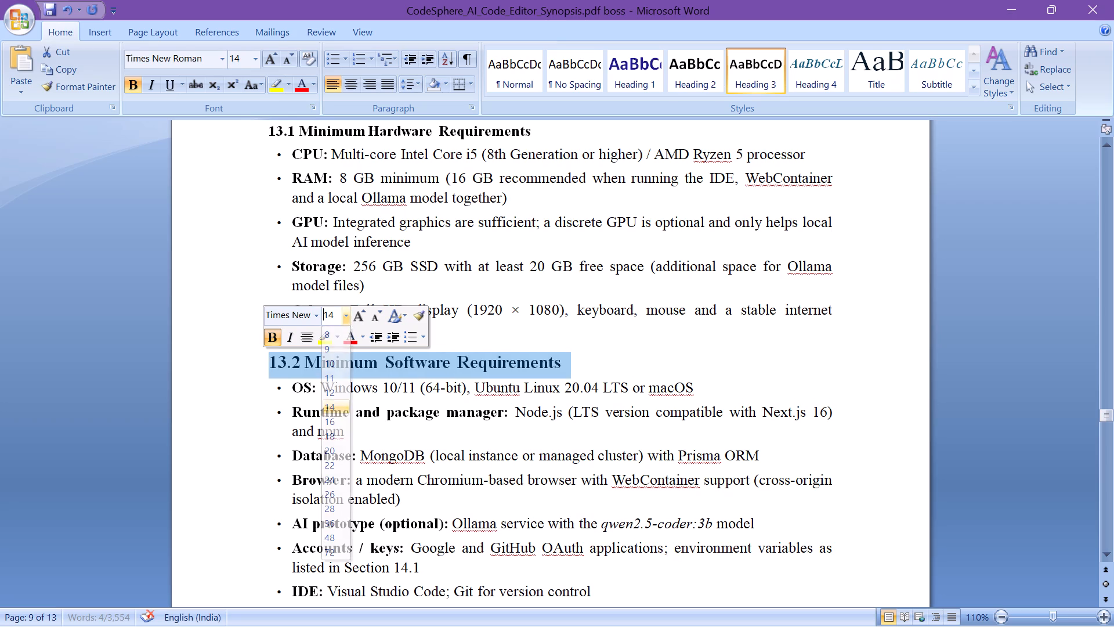
pyautogui.click(334, 410)
# Review the heading numbering, sizes and layout across sections 13 to 15.
pyautogui.scroll(1, 570, 341)
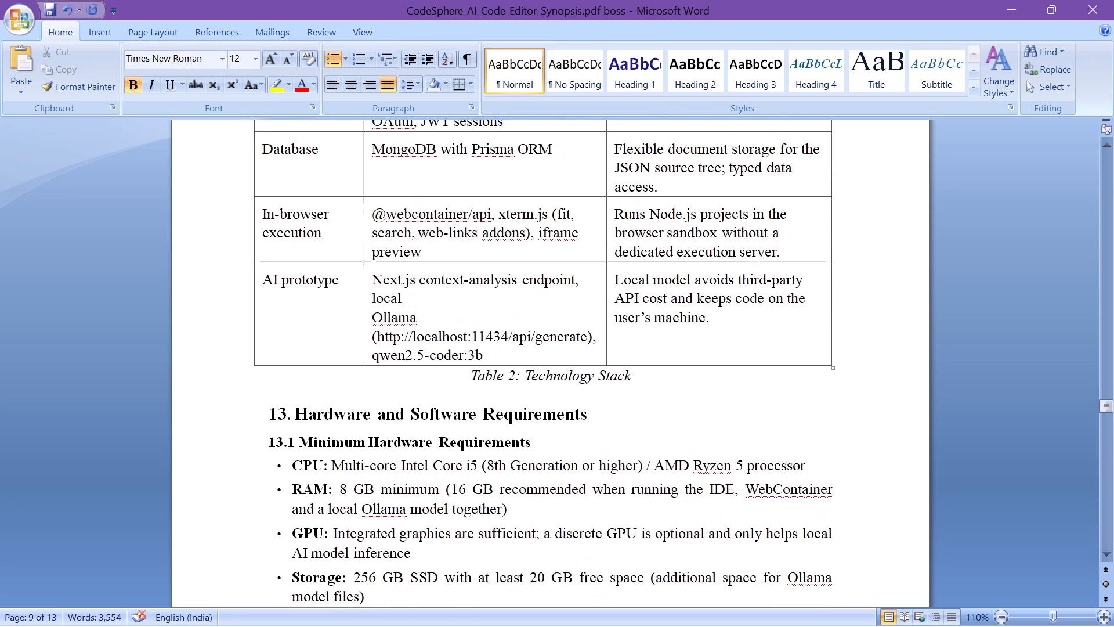
pyautogui.scroll(1, 570, 341)
pyautogui.scroll(-1, 570, 341)
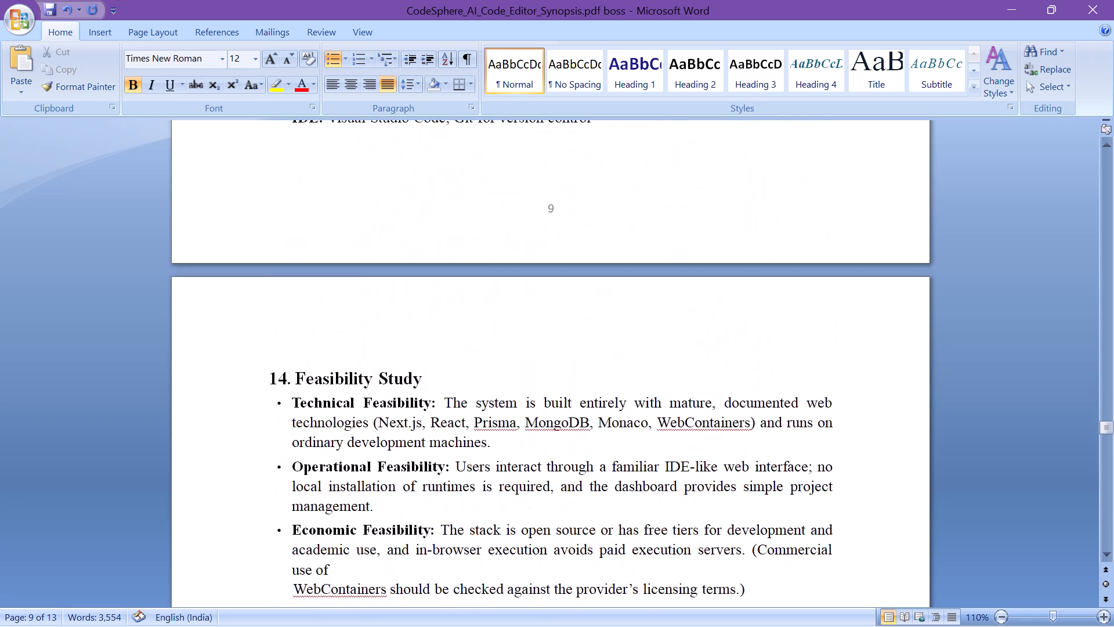
pyautogui.scroll(-2, 570, 341)
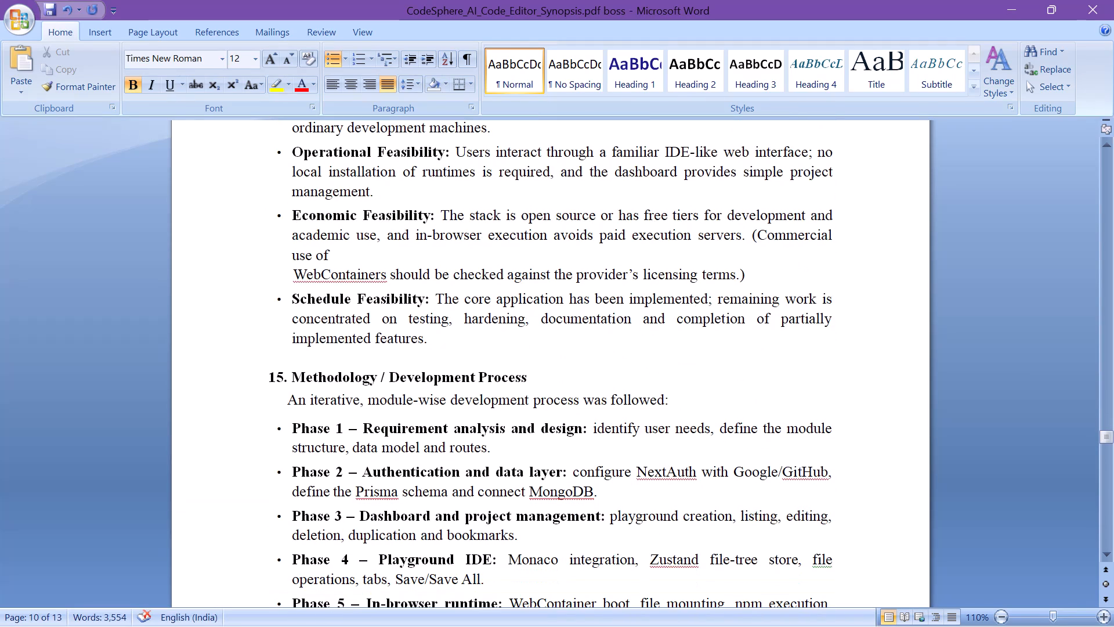
pyautogui.scroll(2, 375, 368)
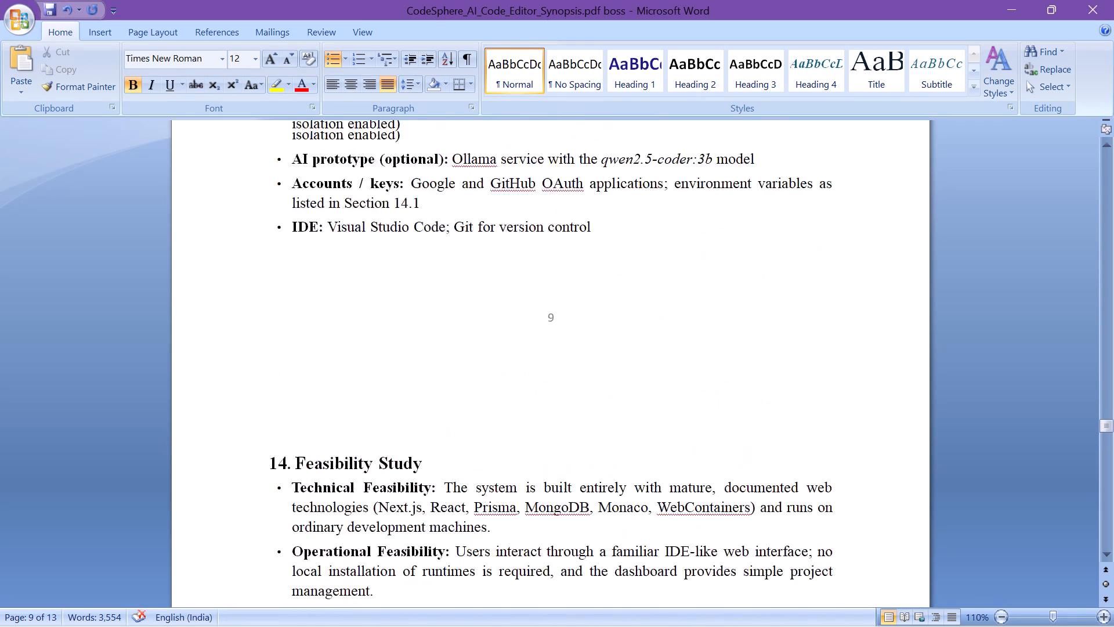
pyautogui.scroll(1, 375, 368)
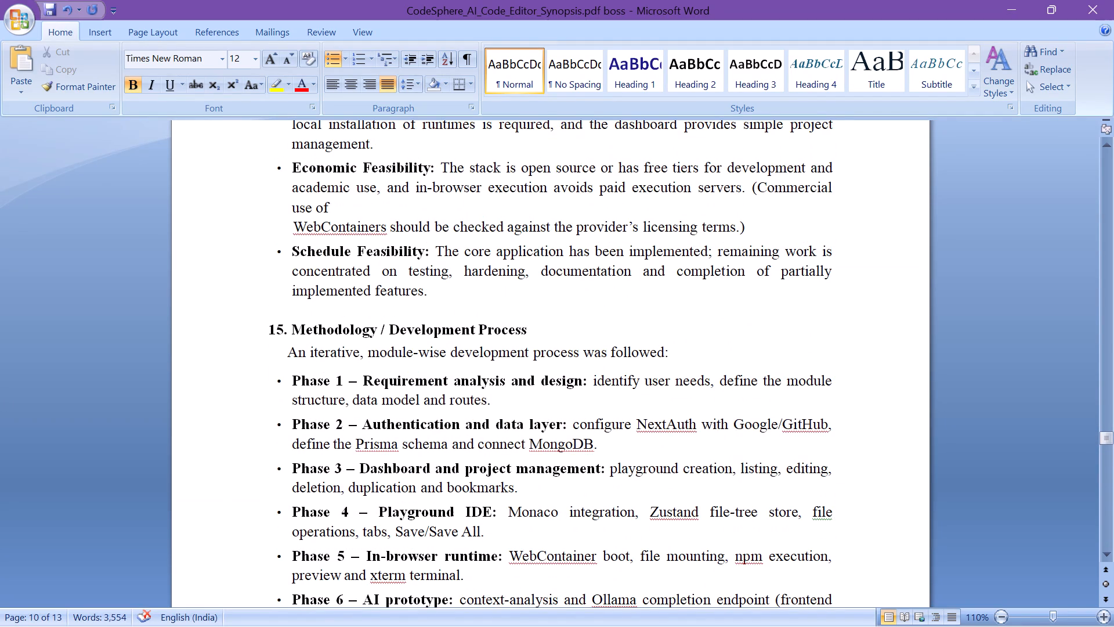
# Set the 15. Methodology / Development Process heading to font size 14.
pyautogui.moveTo(534, 330); pyautogui.dragTo(324, 329)
pyautogui.hscroll(-1, 534, 330)
pyautogui.hscroll(-1, 428, 317)
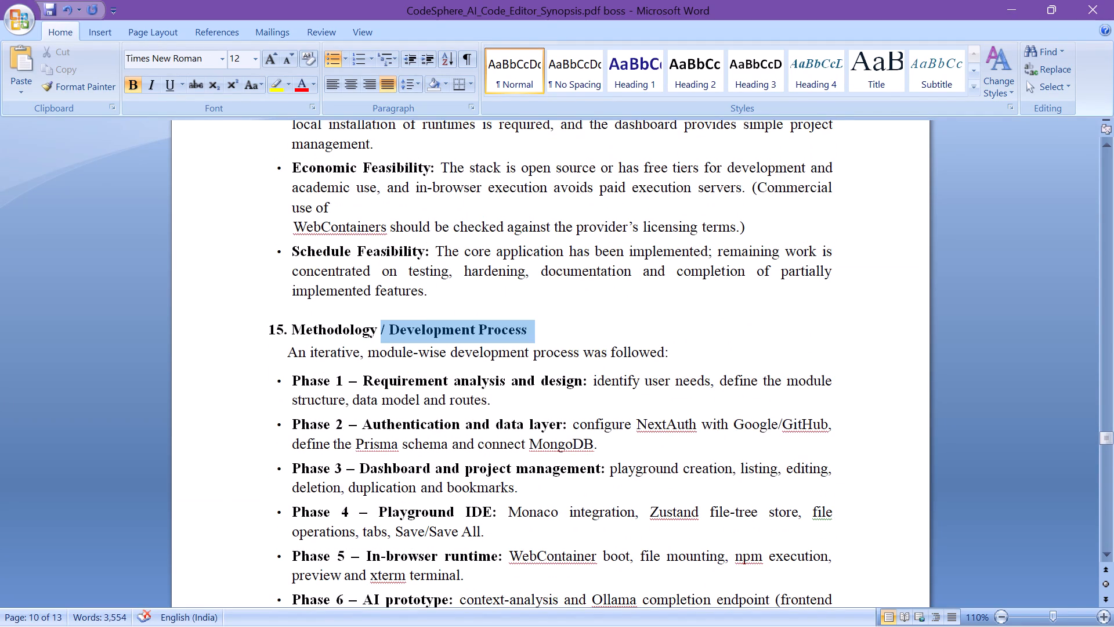
pyautogui.hscroll(-1, 324, 329)
pyautogui.moveTo(324, 329); pyautogui.dragTo(261, 328)
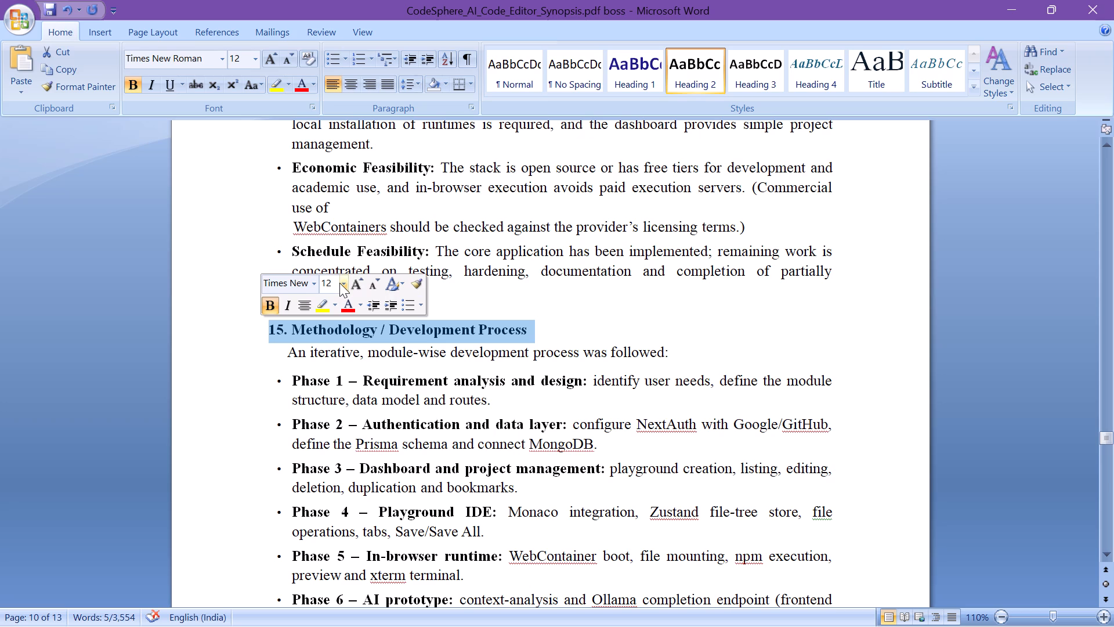
pyautogui.click(339, 283)
pyautogui.click(335, 376)
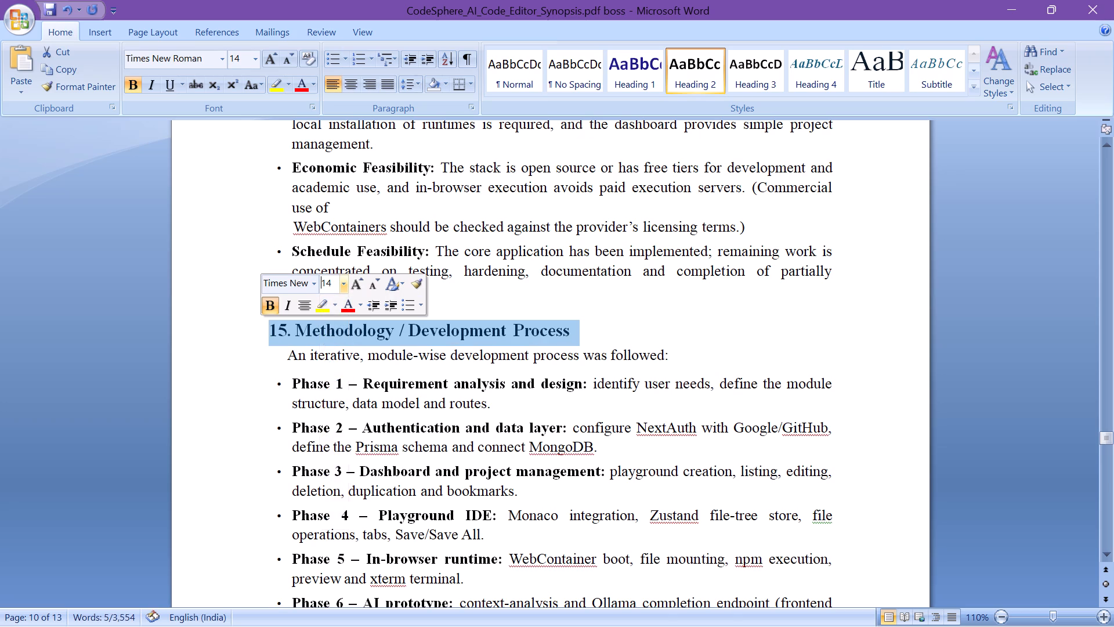
pyautogui.click(610, 316)
# Renumber the Testing Strategy heading as 16 and set it to font size 14.
pyautogui.scroll(-1, 610, 316)
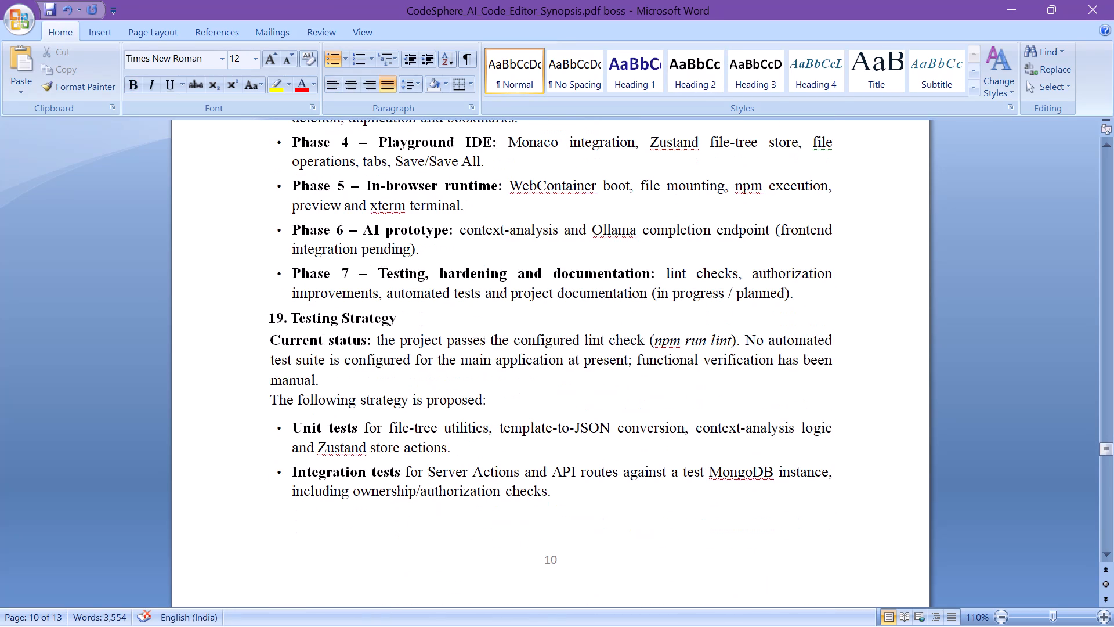
pyautogui.click(281, 316)
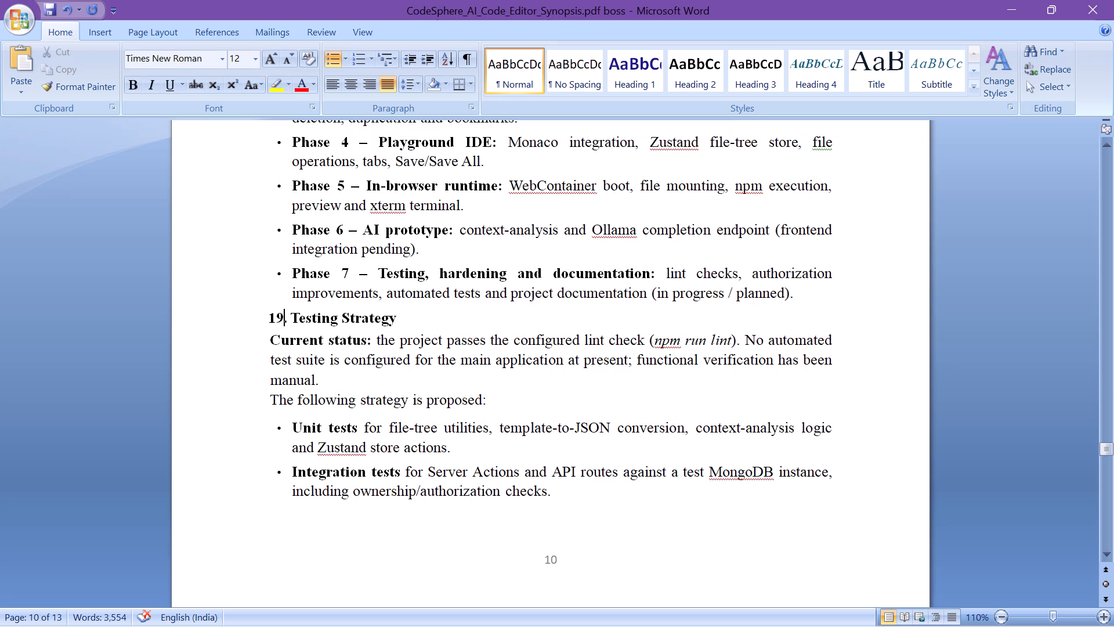
pyautogui.press('BackSpace')
pyautogui.press('6')
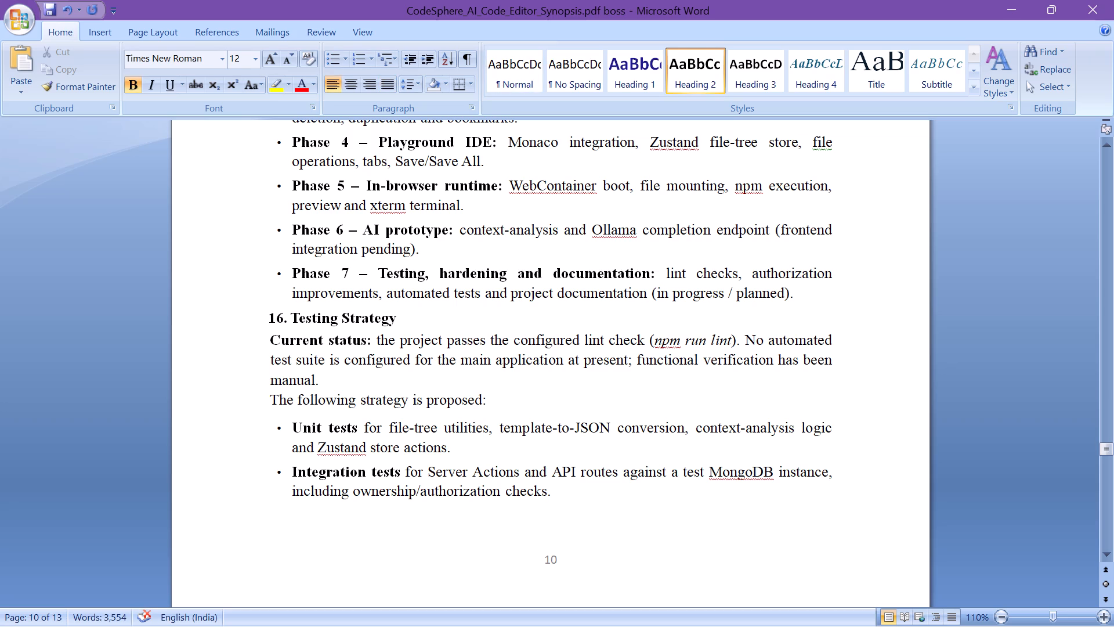
pyautogui.moveTo(397, 322); pyautogui.dragTo(254, 321)
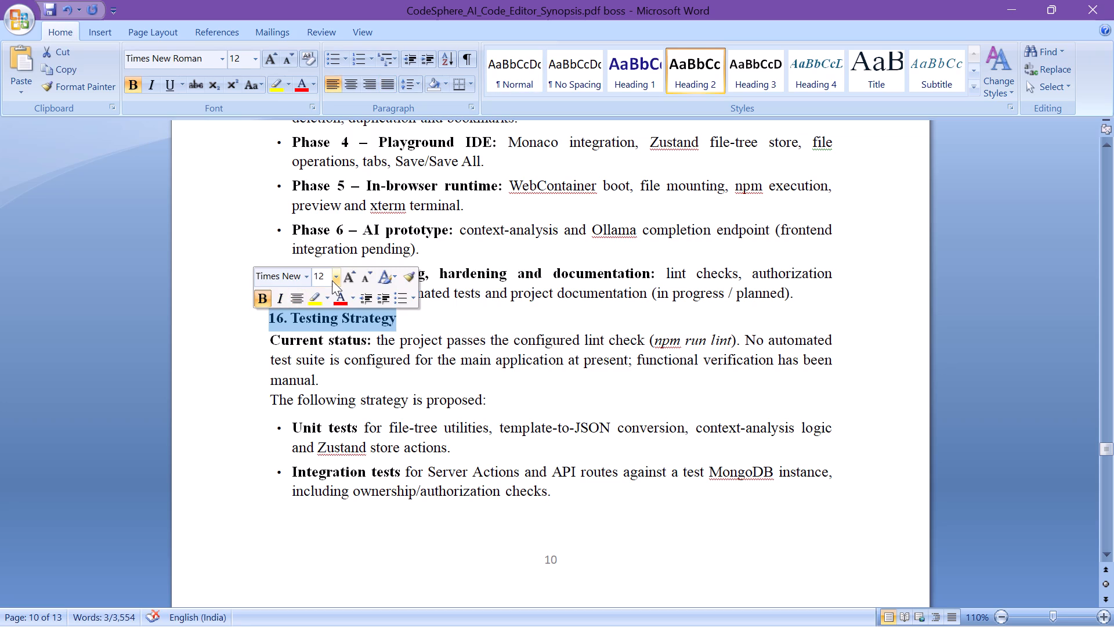
pyautogui.moveTo(332, 280); pyautogui.dragTo(325, 367)
pyautogui.click(325, 367)
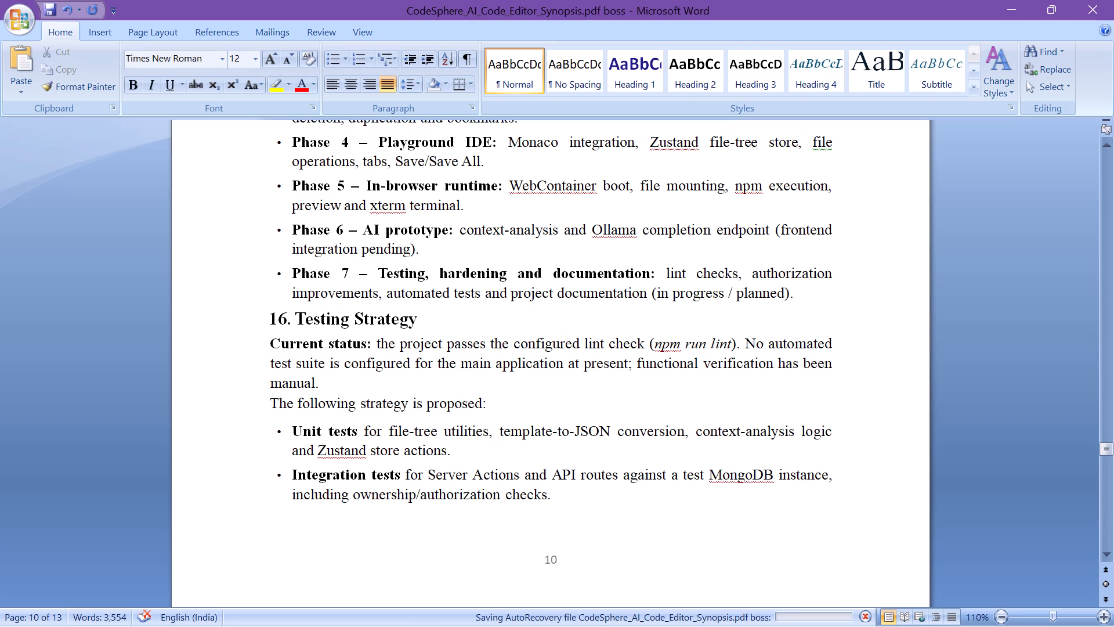
# Insert a blank line without a bullet between the Phase 7 item and the Testing Strategy heading.
pyautogui.click(800, 289)
pyautogui.press('Return')
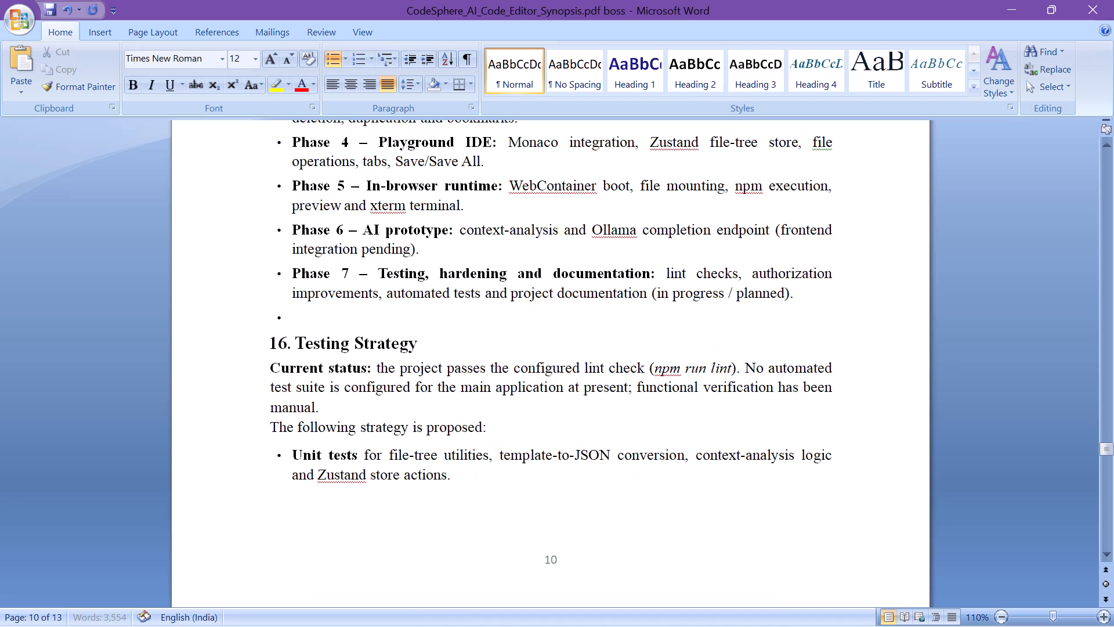
pyautogui.press('BackSpace')
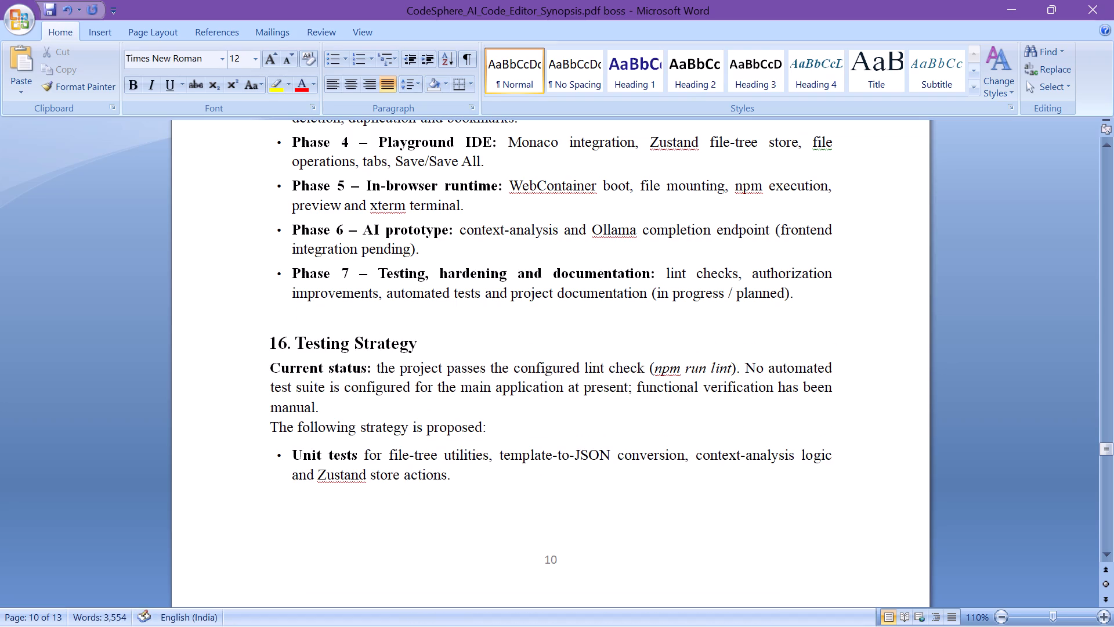
# Renumber the Current Limitations heading as 17 and set it to font size 14.
pyautogui.scroll(-1, 624, 322)
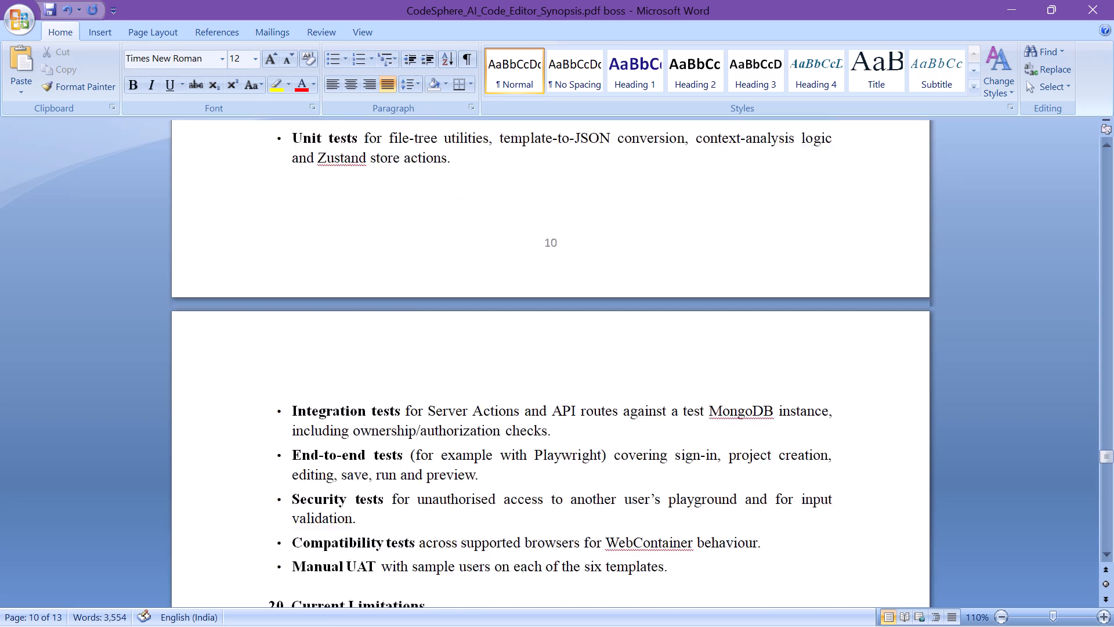
pyautogui.scroll(-1, 624, 322)
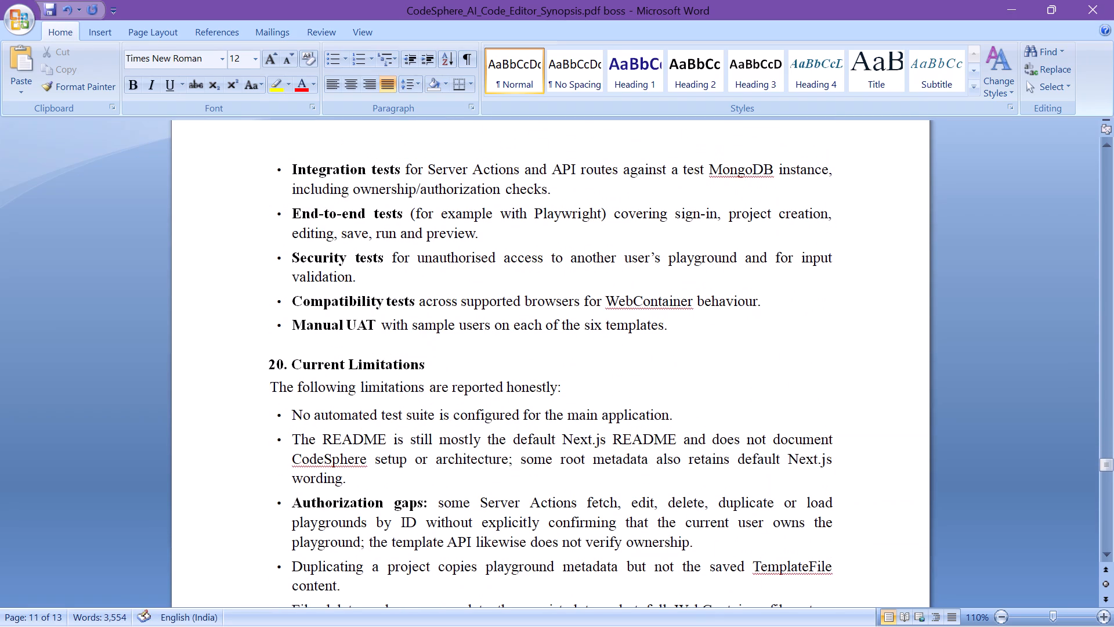
pyautogui.click(284, 364)
pyautogui.press('BackSpace')
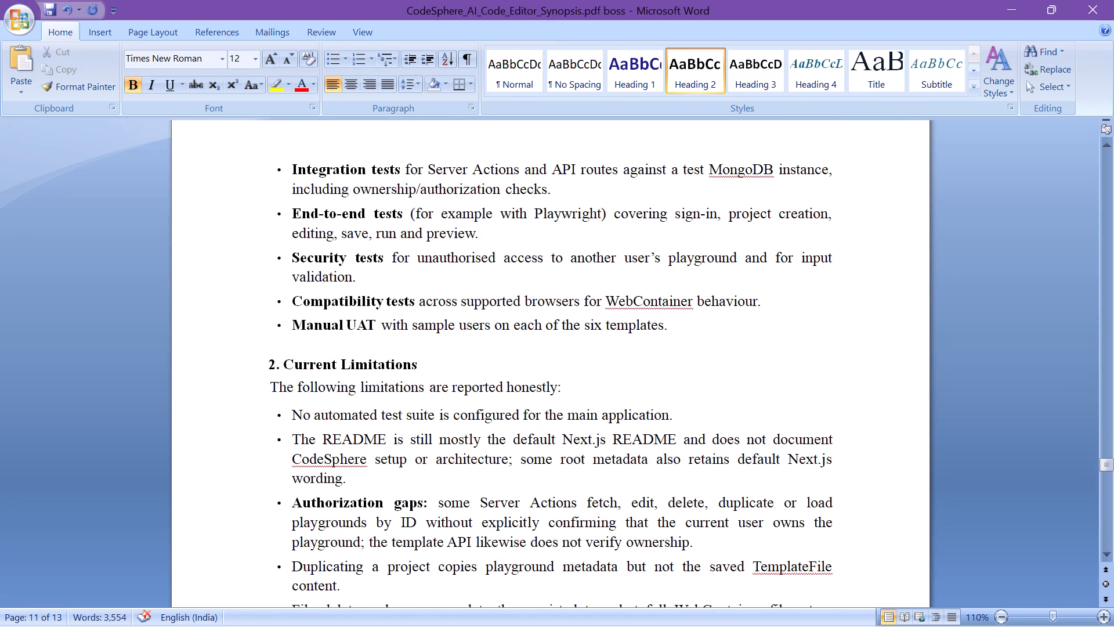
pyautogui.press('7')
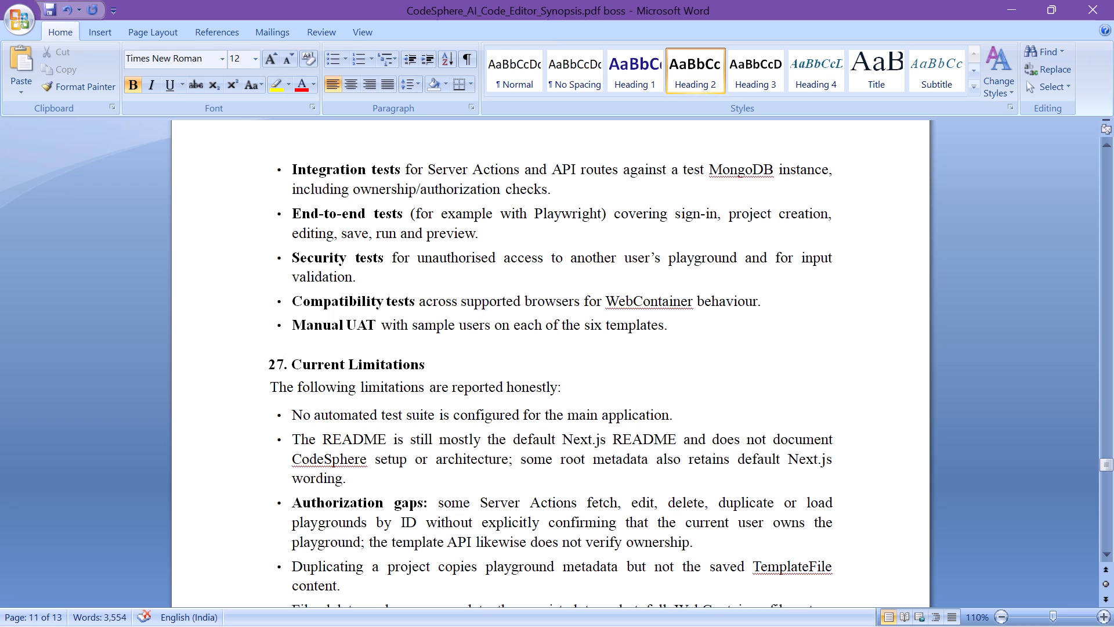
pyautogui.press('BackSpace')
pyautogui.press('BackSpace')
pyautogui.press('1')
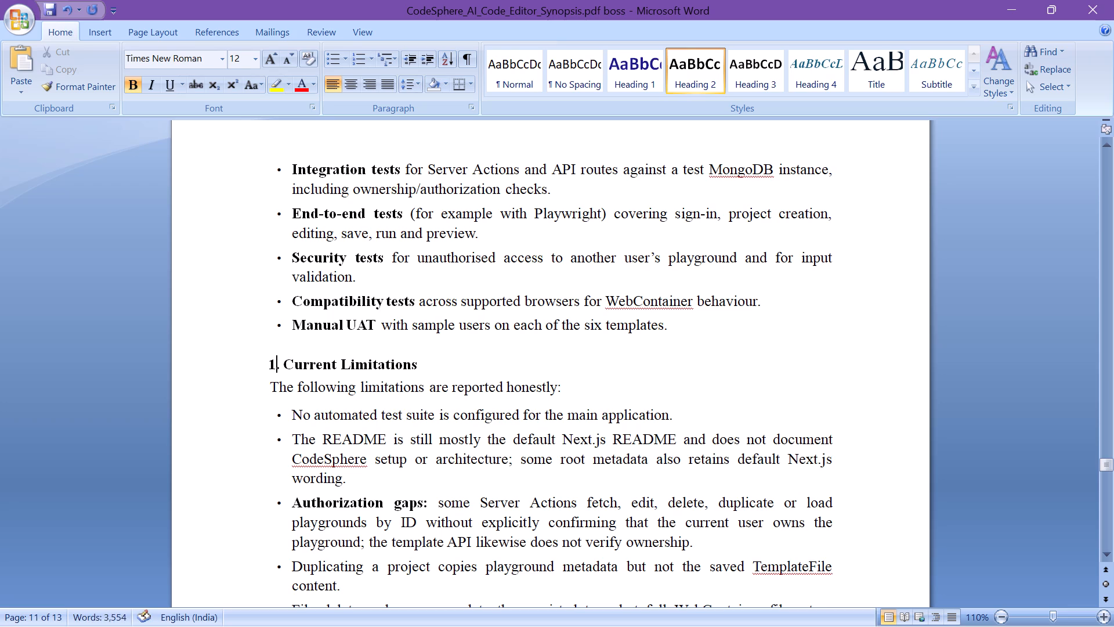
pyautogui.press('7')
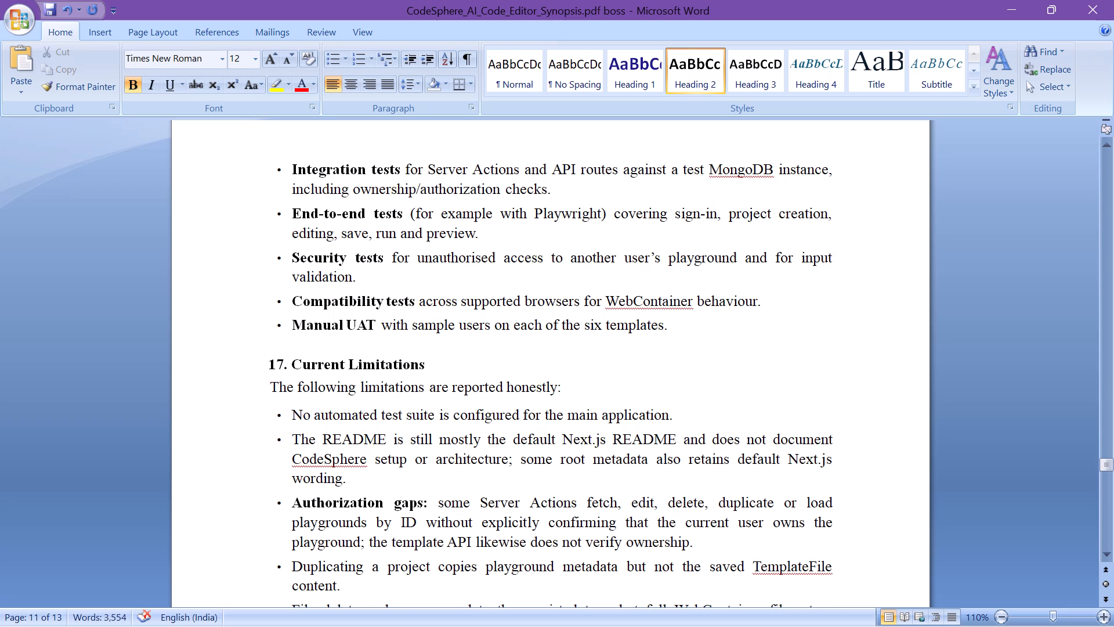
pyautogui.moveTo(427, 366); pyautogui.dragTo(256, 369)
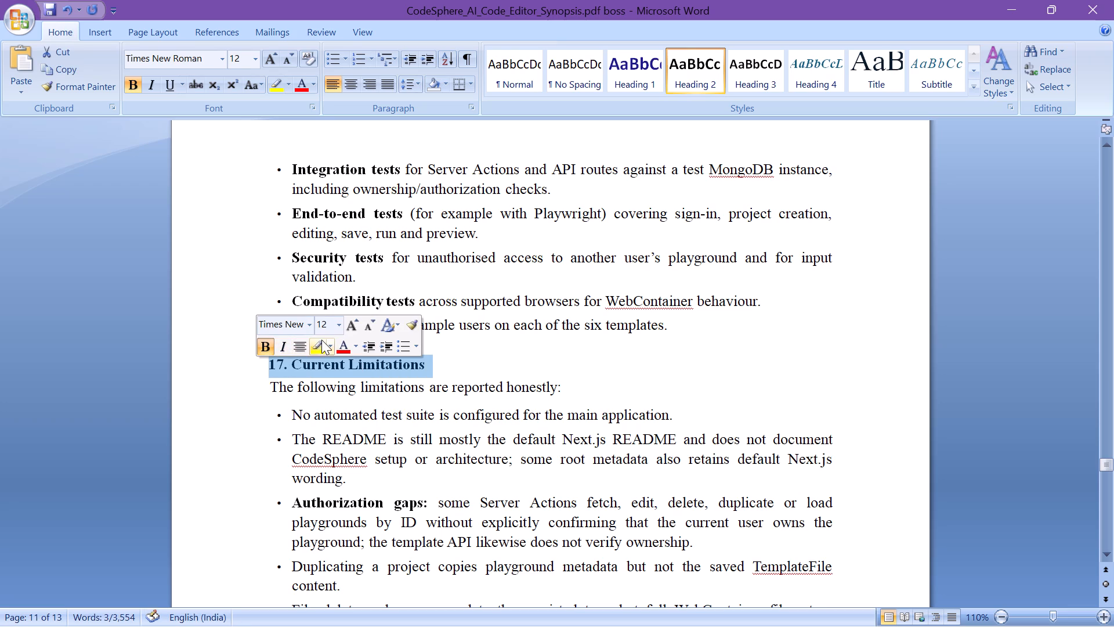
pyautogui.click(343, 327)
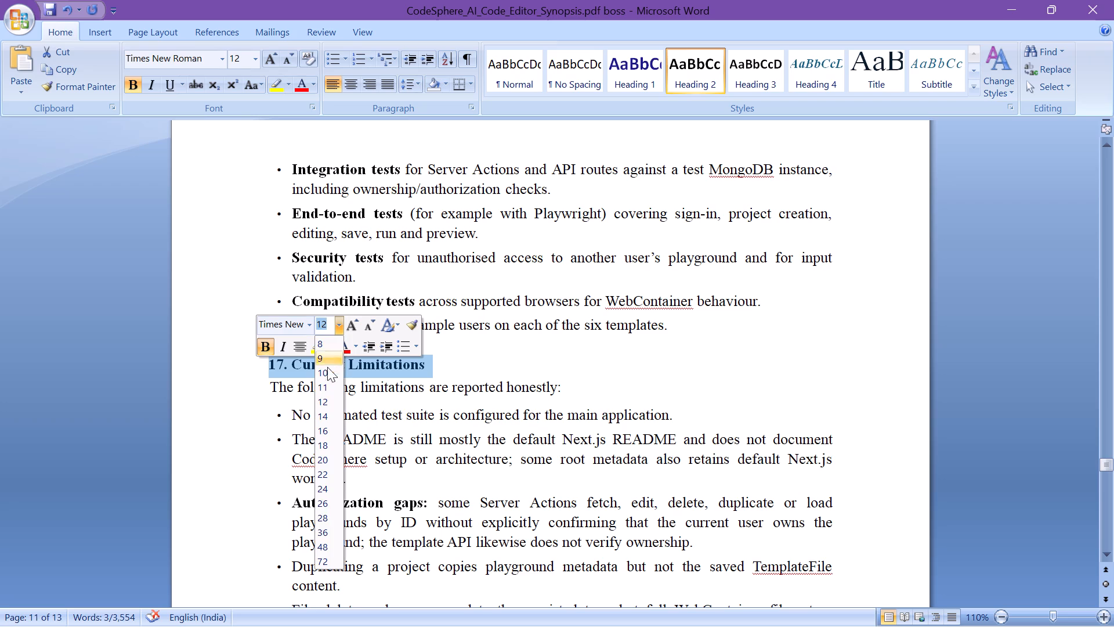
pyautogui.click(328, 415)
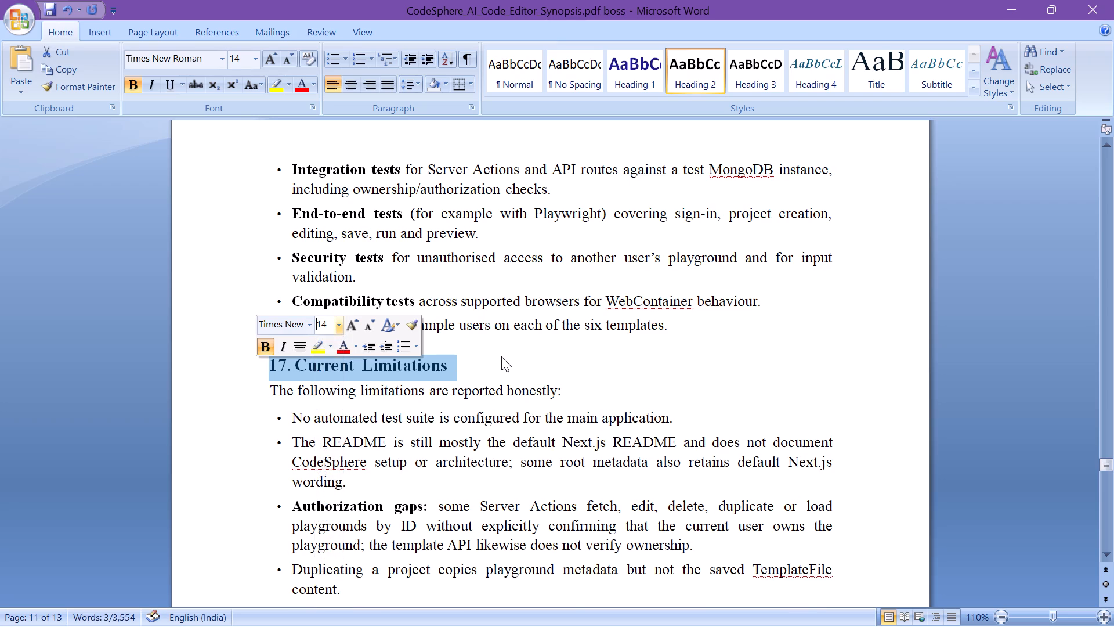
pyautogui.click(502, 357)
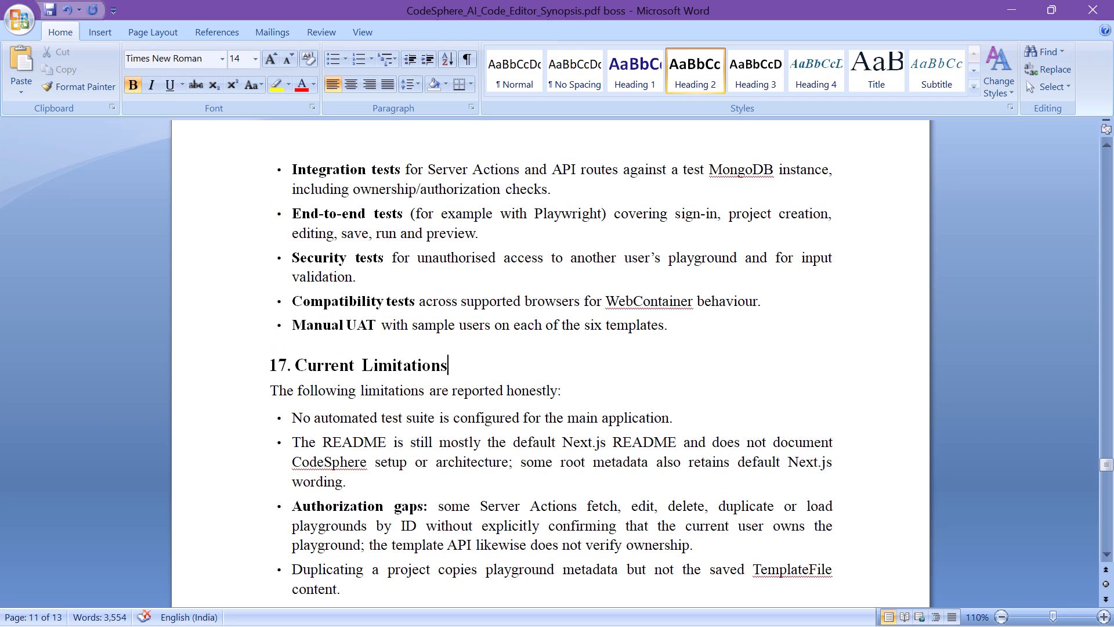
# Review the headings and layout from Current Limitations through the Feature Status Summary table, Future Scope and Conclusion.
pyautogui.scroll(-2, 501, 359)
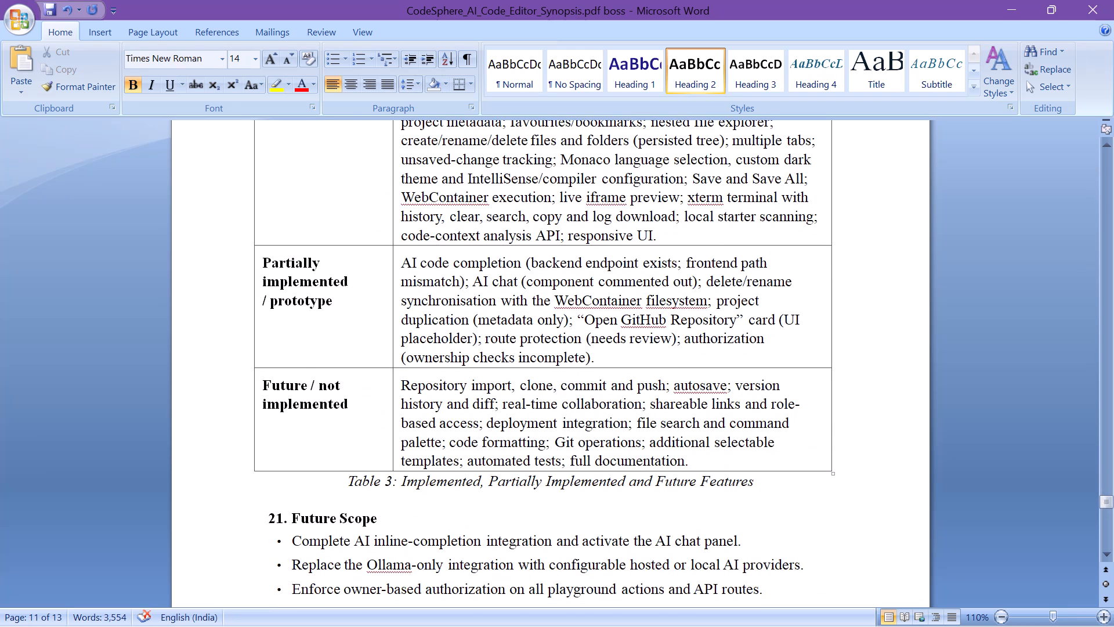
pyautogui.scroll(1, 501, 359)
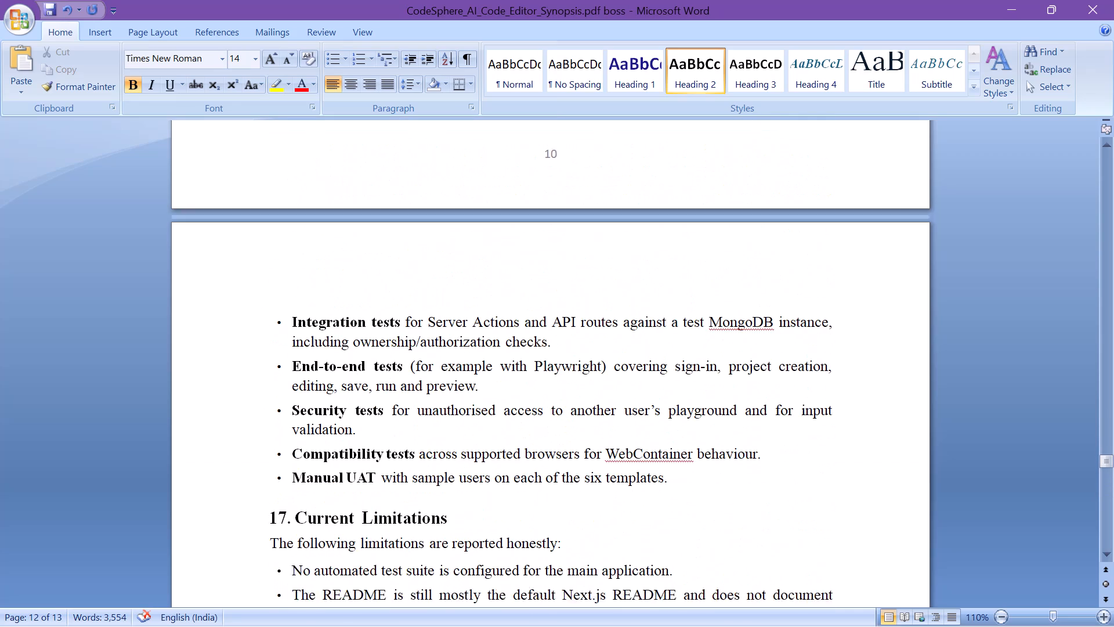
pyautogui.scroll(1, 501, 359)
pyautogui.scroll(-1, 501, 359)
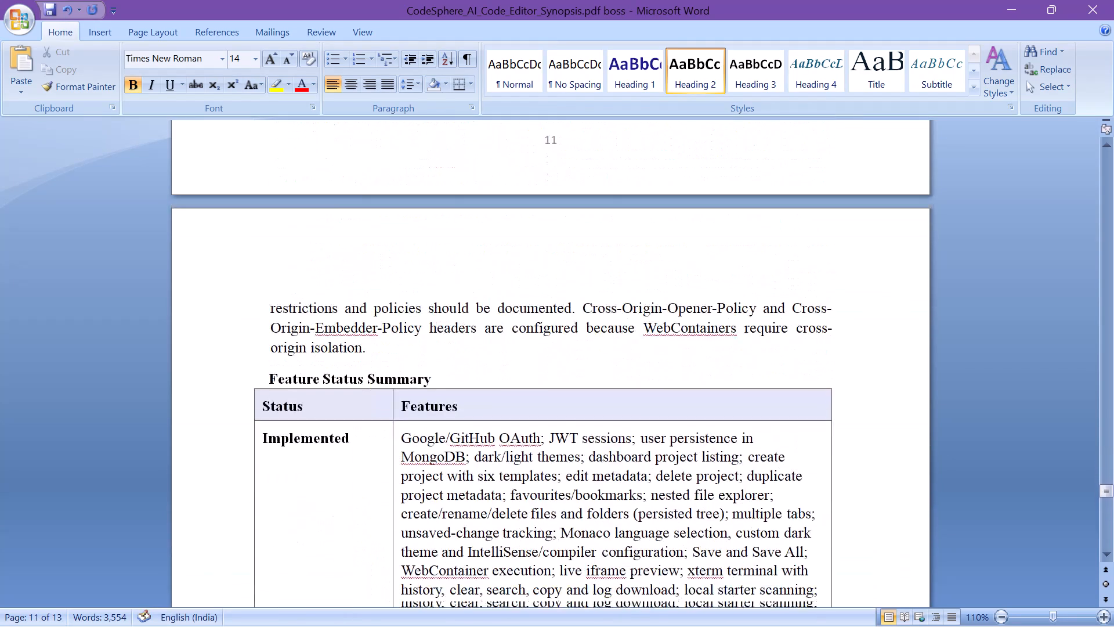
pyautogui.scroll(-1, 501, 359)
pyautogui.scroll(2, 501, 359)
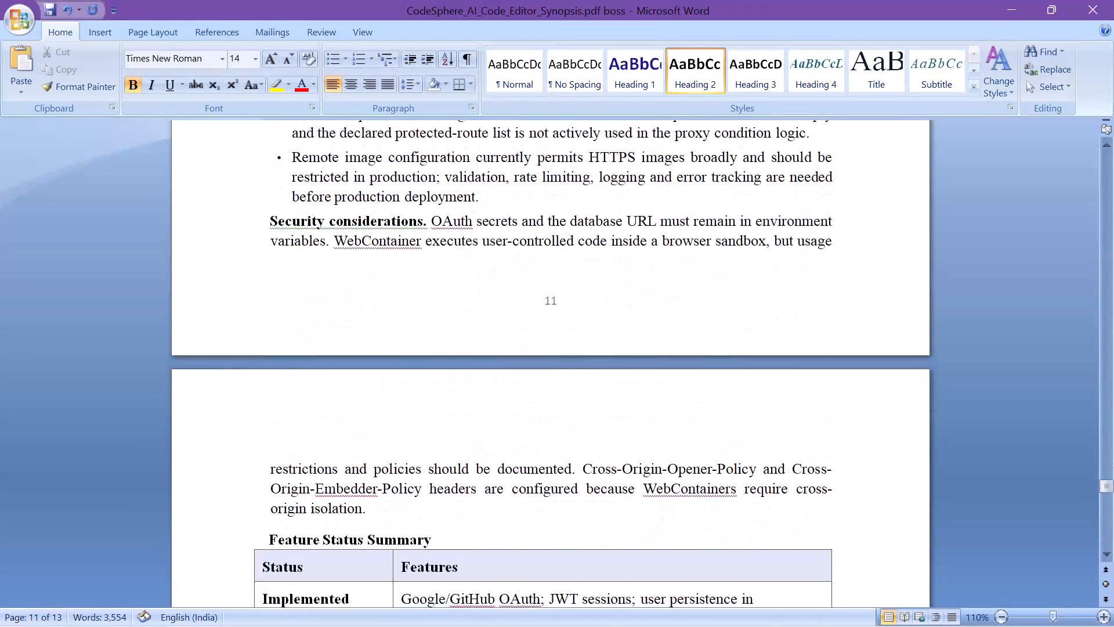
pyautogui.scroll(2, 501, 359)
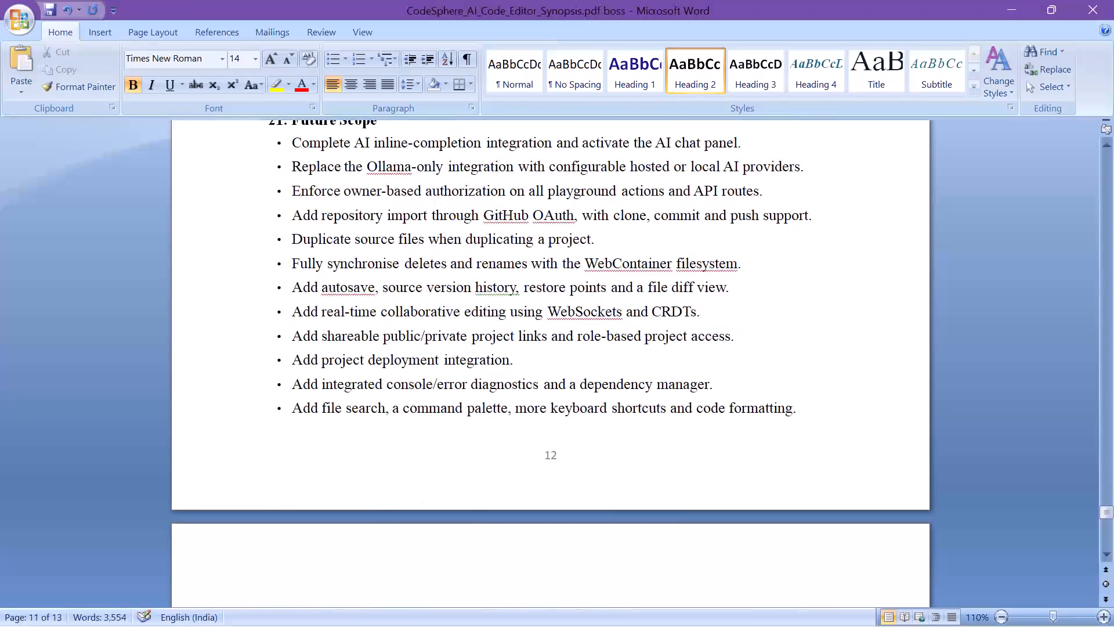
pyautogui.scroll(1, 501, 359)
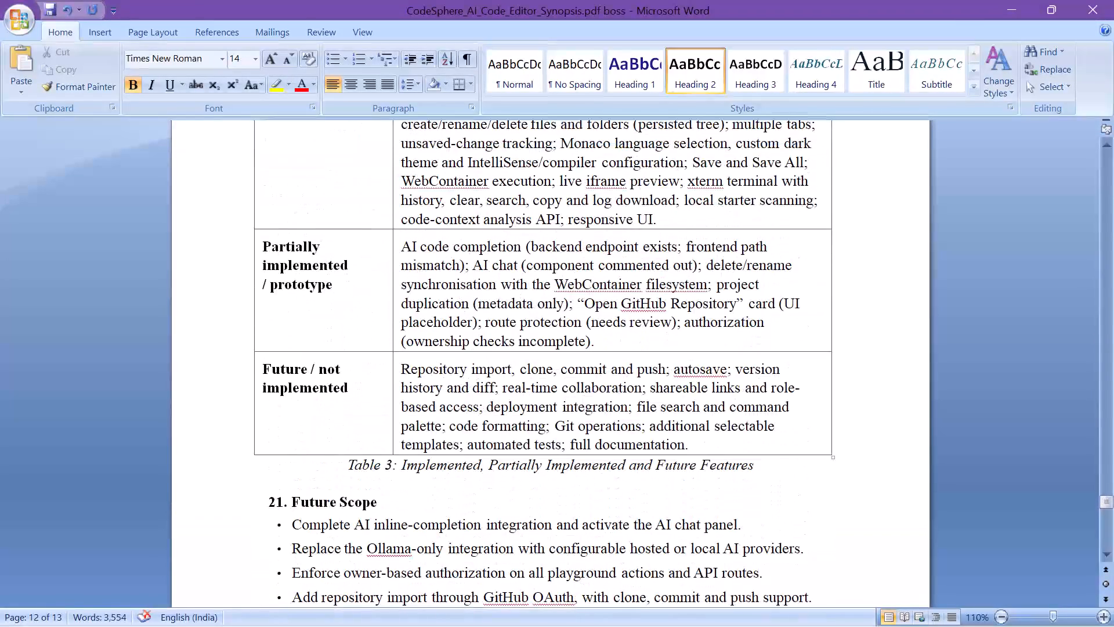
pyautogui.scroll(-1, 393, 469)
pyautogui.scroll(1, 393, 469)
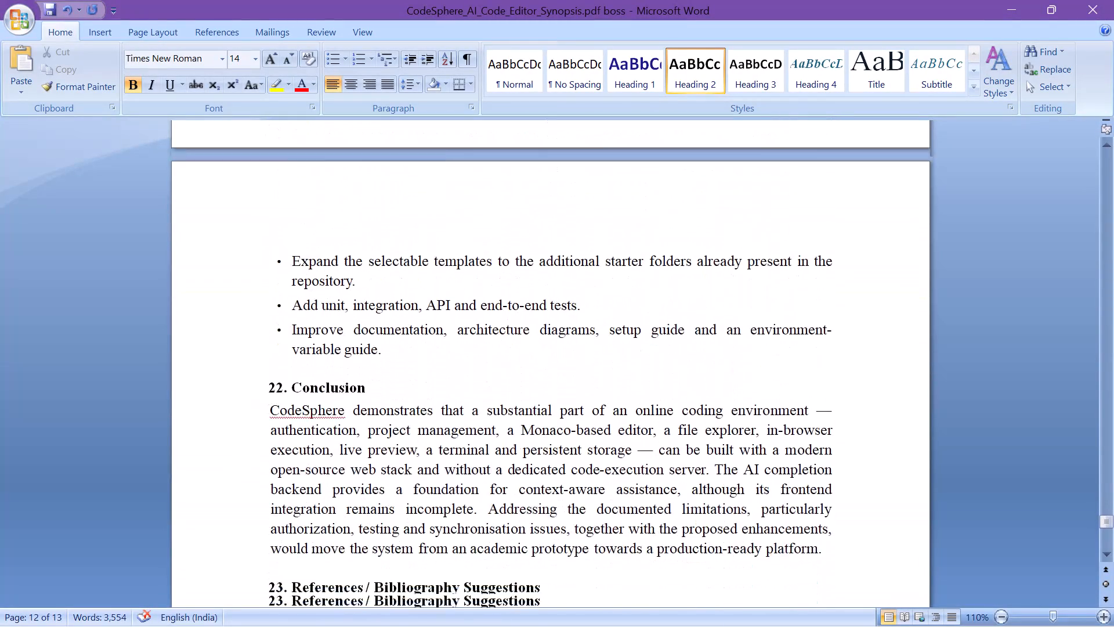
pyautogui.scroll(2, 393, 469)
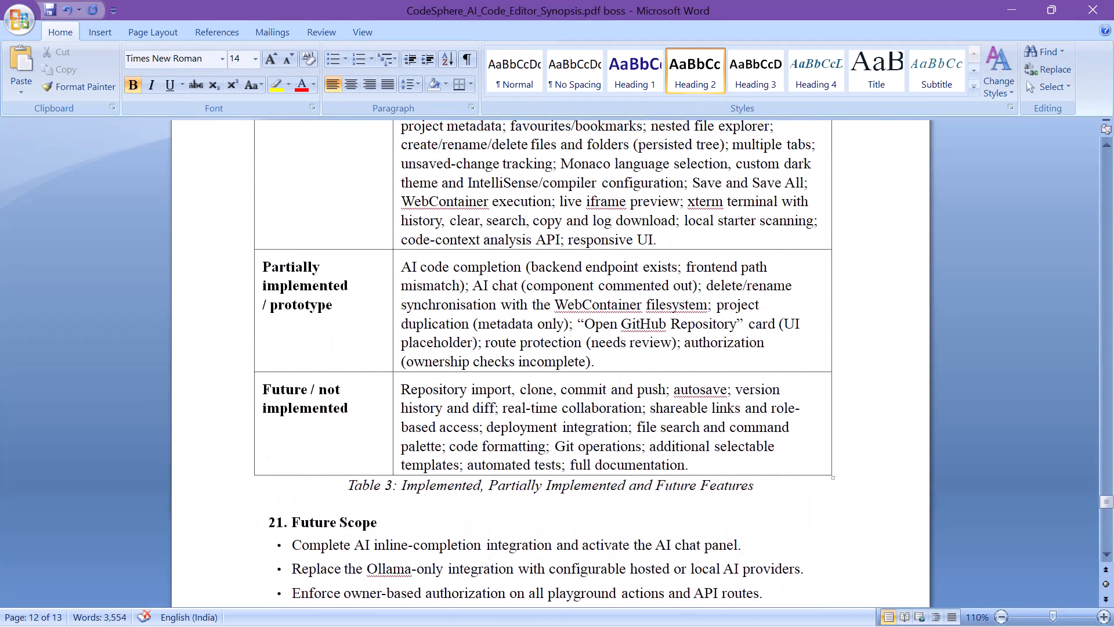
pyautogui.scroll(2, 393, 469)
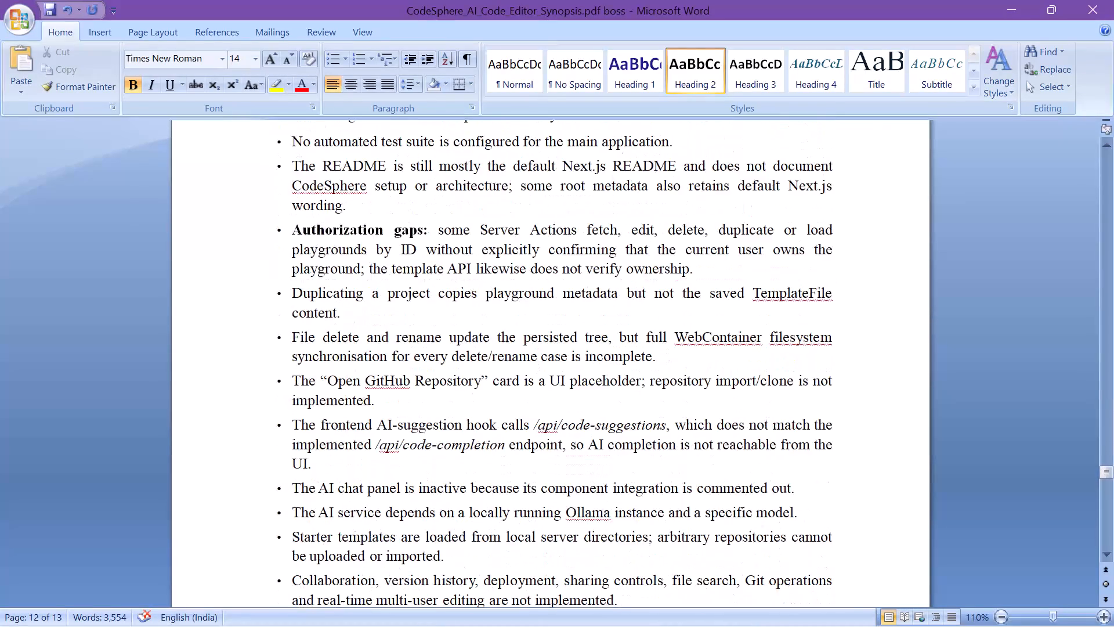
# Renumber the Future Scope heading below Table 3 as 18.
pyautogui.scroll(-2, 393, 469)
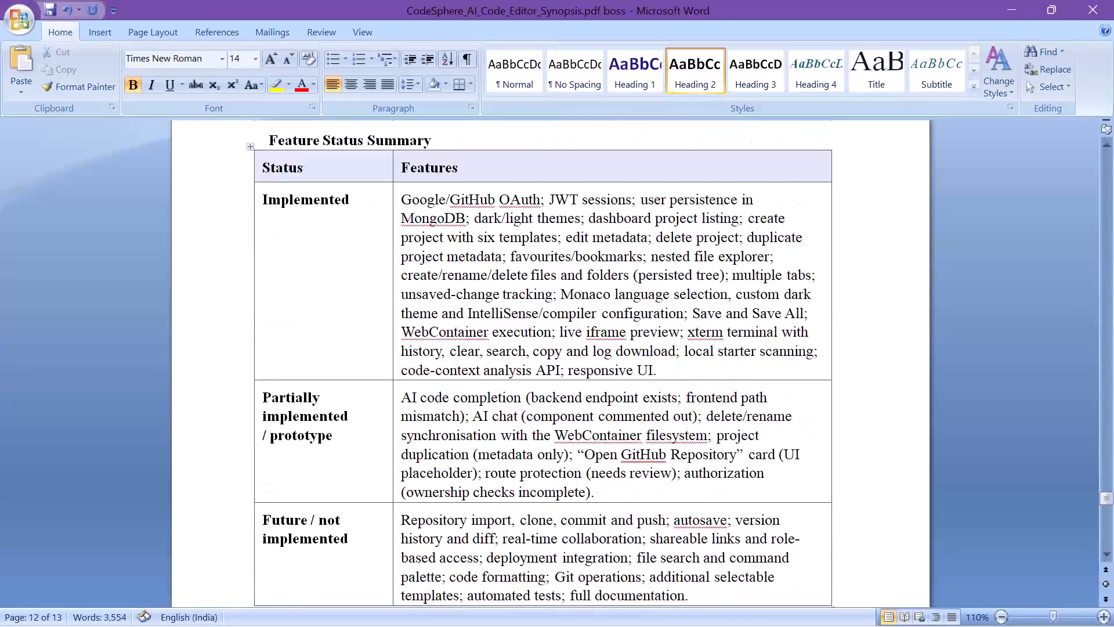
pyautogui.scroll(-3, 393, 469)
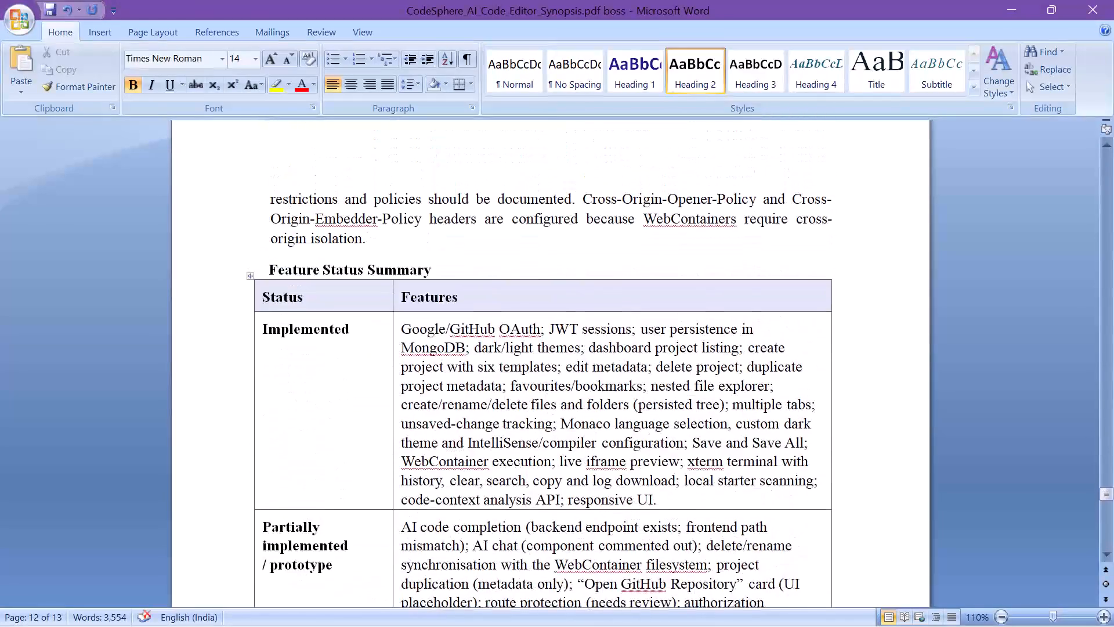
pyautogui.scroll(-1, 393, 469)
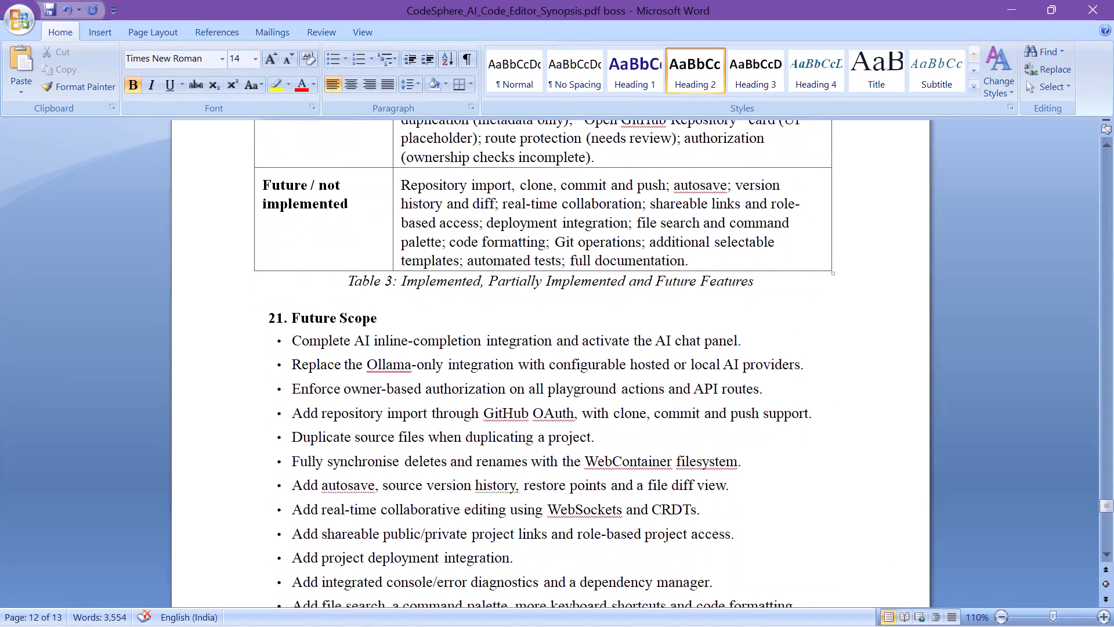
pyautogui.click(284, 313)
pyautogui.press('BackSpace')
pyautogui.press('BackSpace')
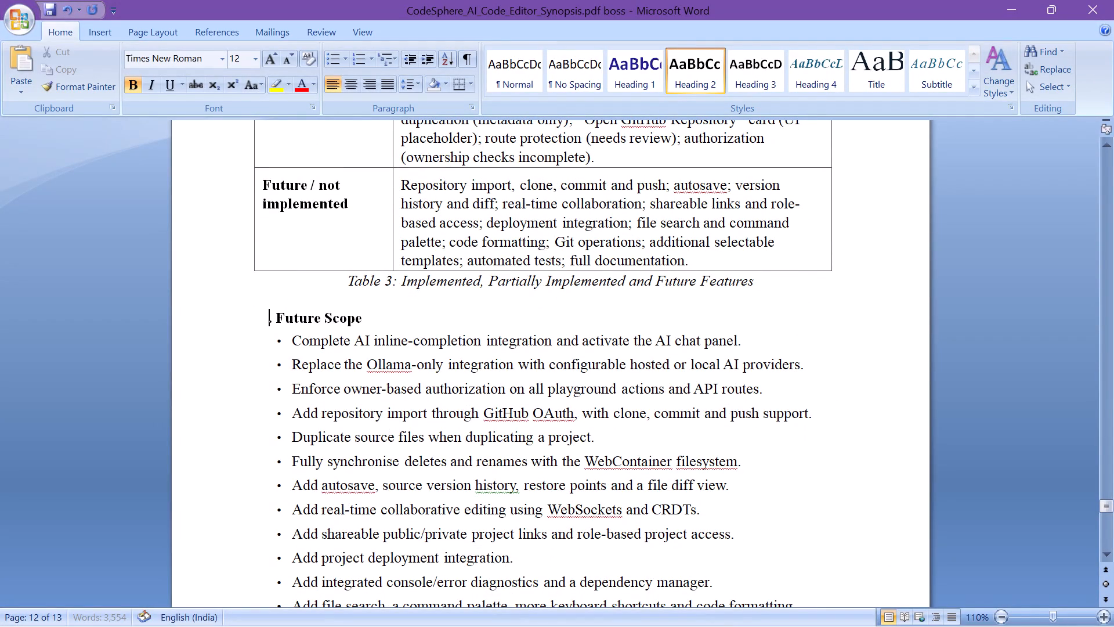
pyautogui.write('18')
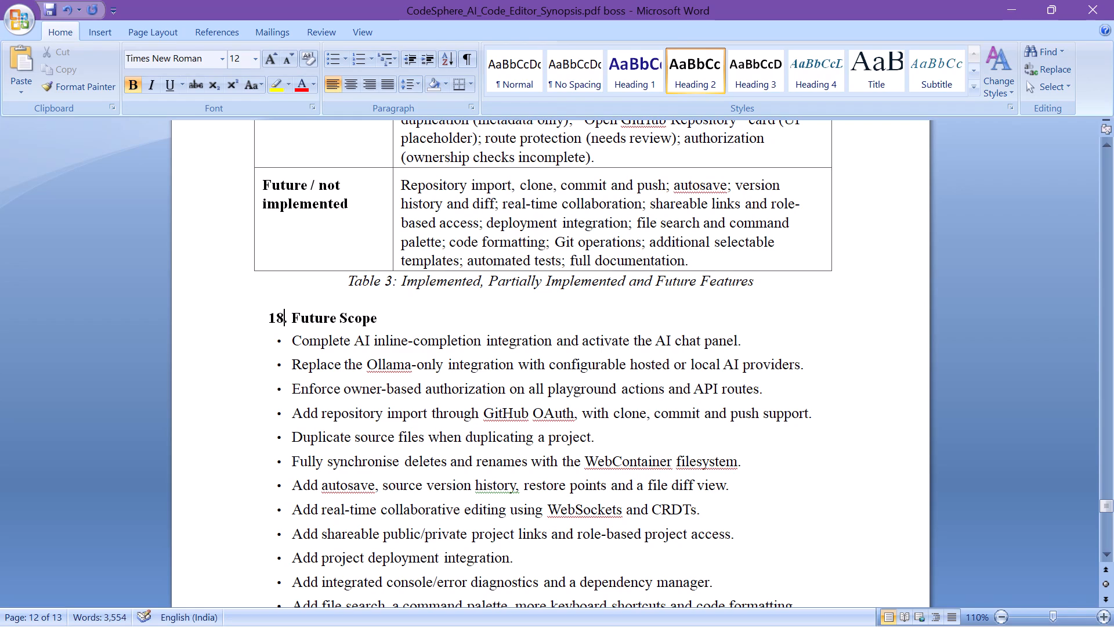
# Set the "18. Future Scope" heading to font size 14.
pyautogui.moveTo(396, 320); pyautogui.dragTo(277, 327)
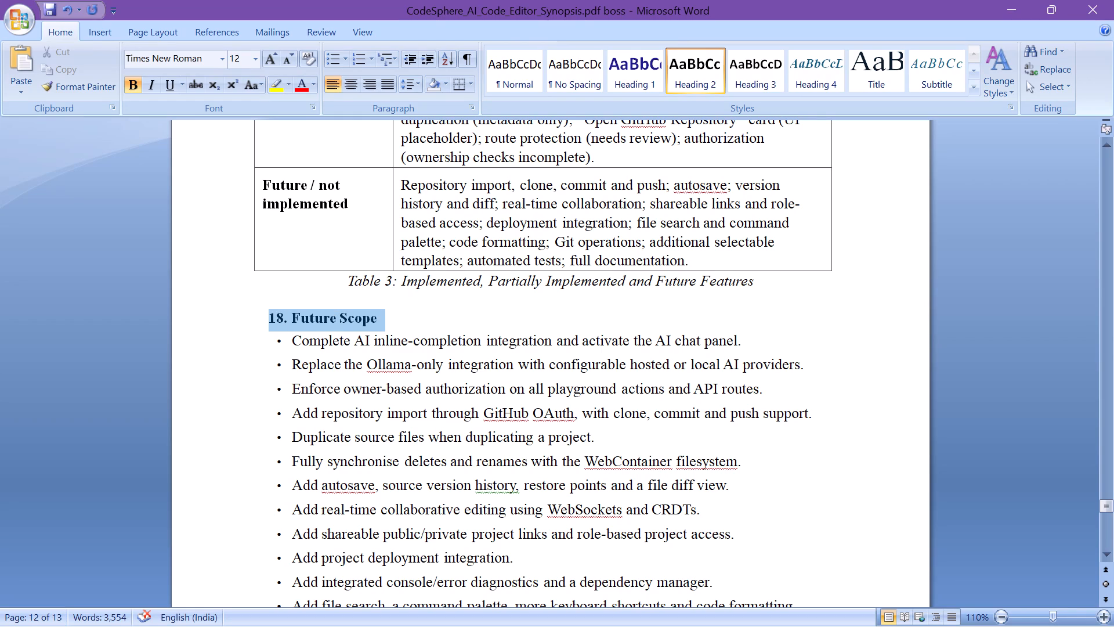
pyautogui.moveTo(277, 327); pyautogui.dragTo(270, 326)
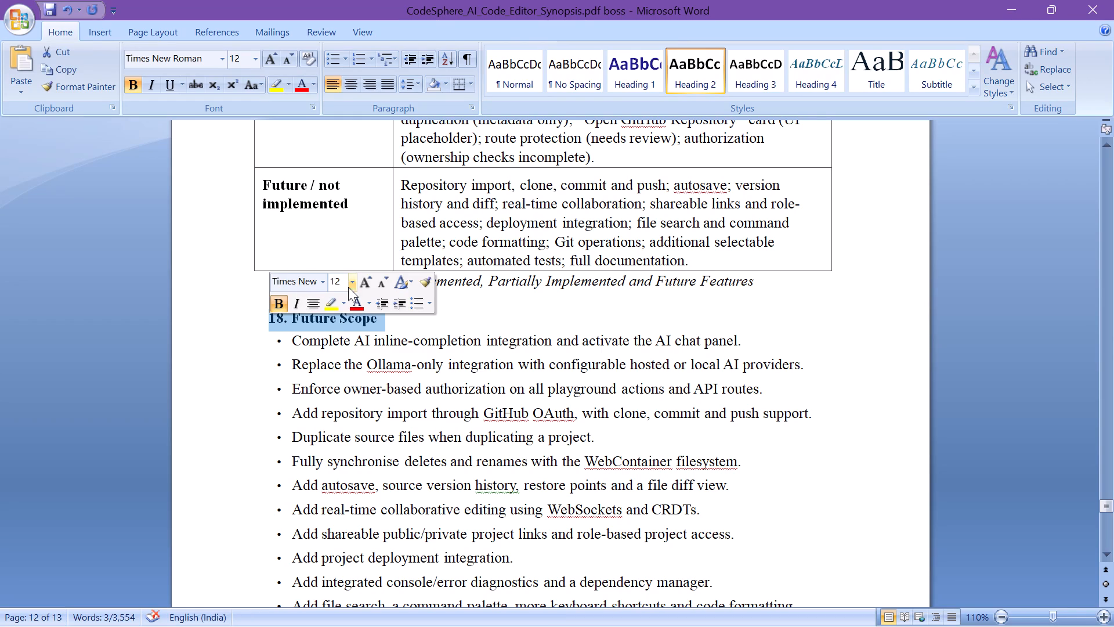
pyautogui.click(350, 284)
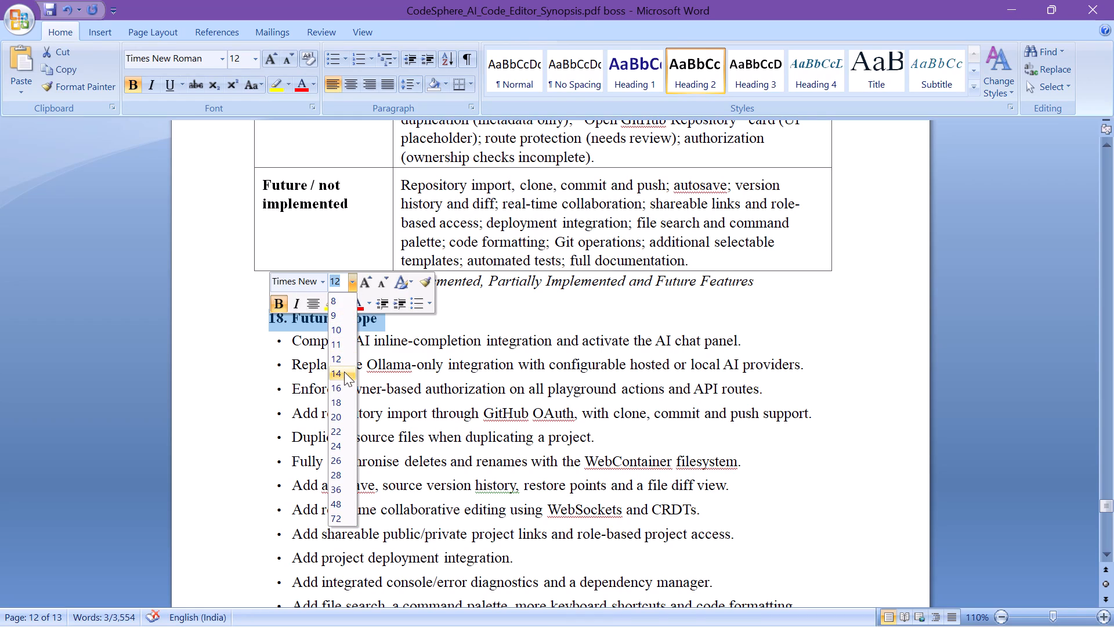
pyautogui.click(344, 372)
pyautogui.click(457, 328)
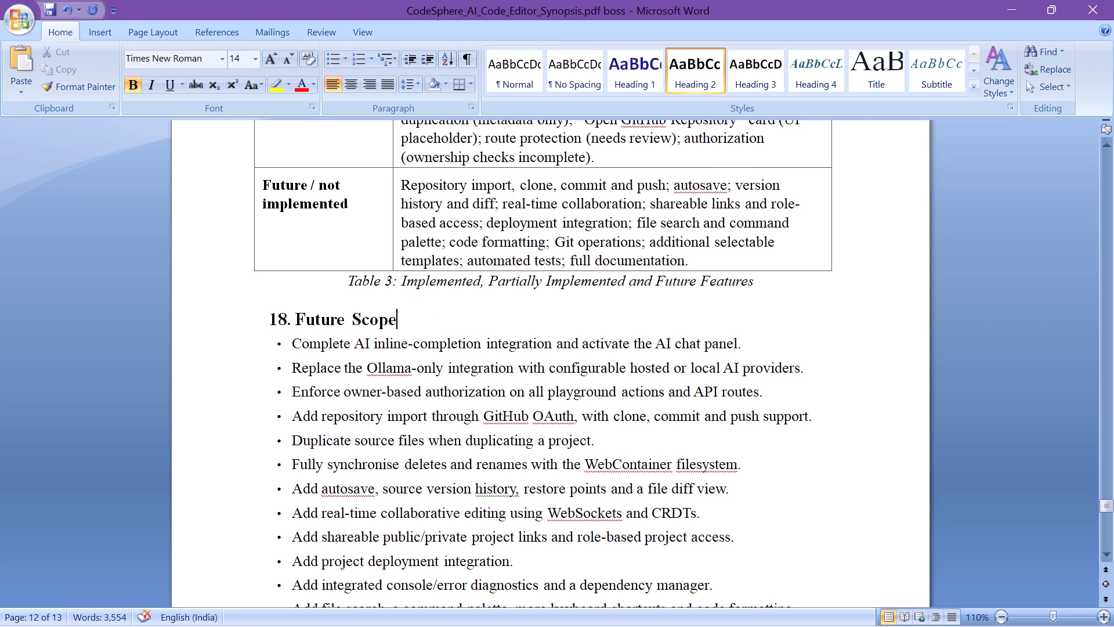
# Delete the entire Conclusion section, heading and paragraph, before the References / Bibliography Suggestions heading.
pyautogui.scroll(-1, 457, 328)
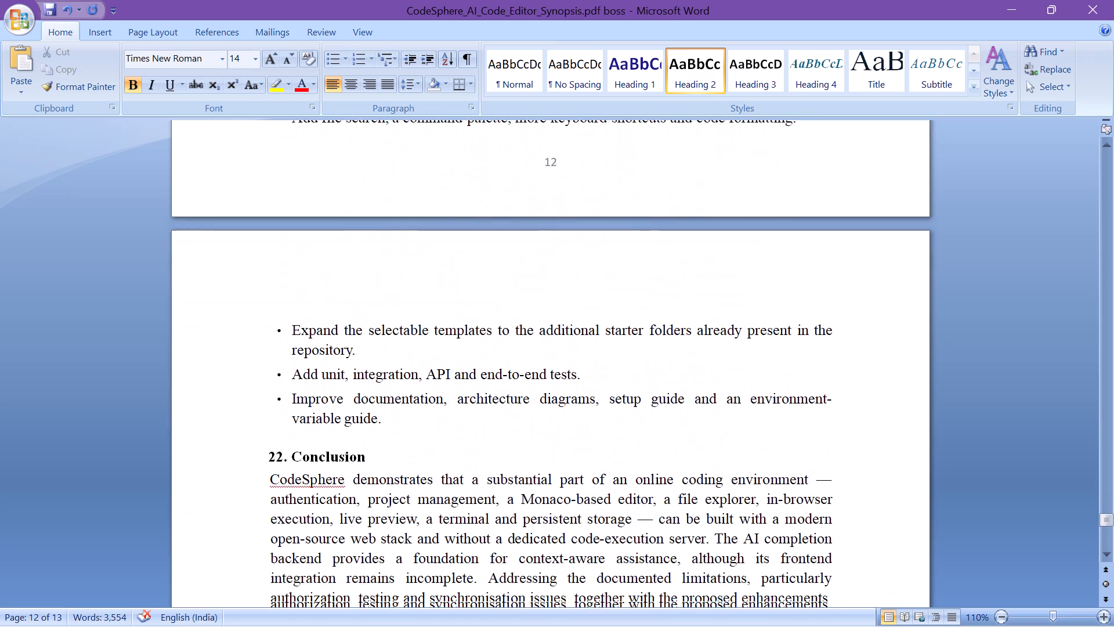
pyautogui.scroll(-1, 457, 328)
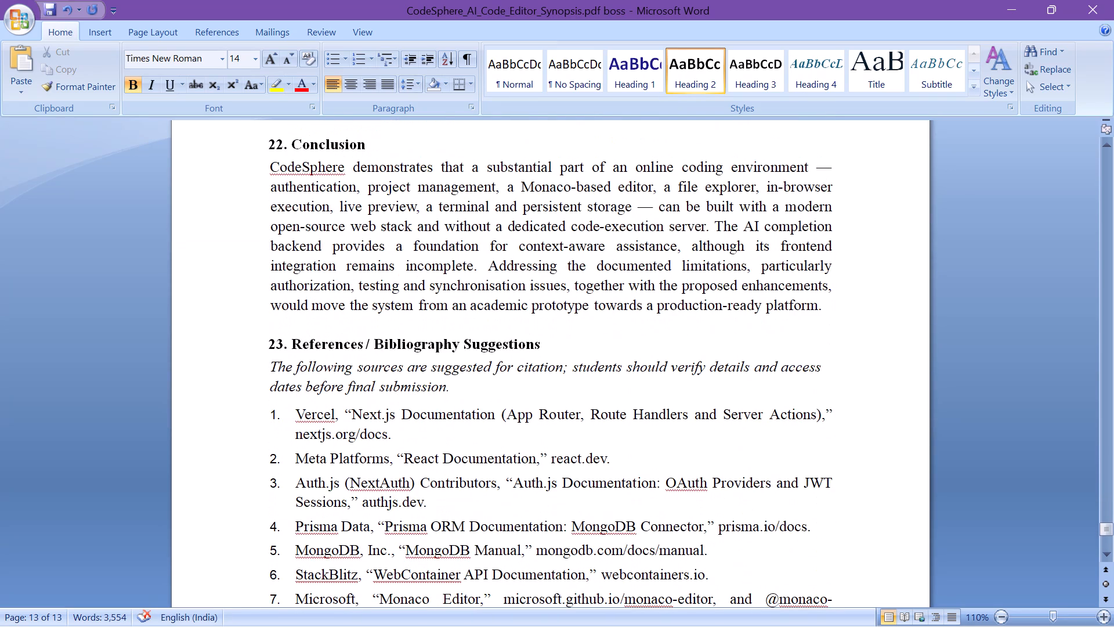
pyautogui.moveTo(827, 309); pyautogui.dragTo(363, 229)
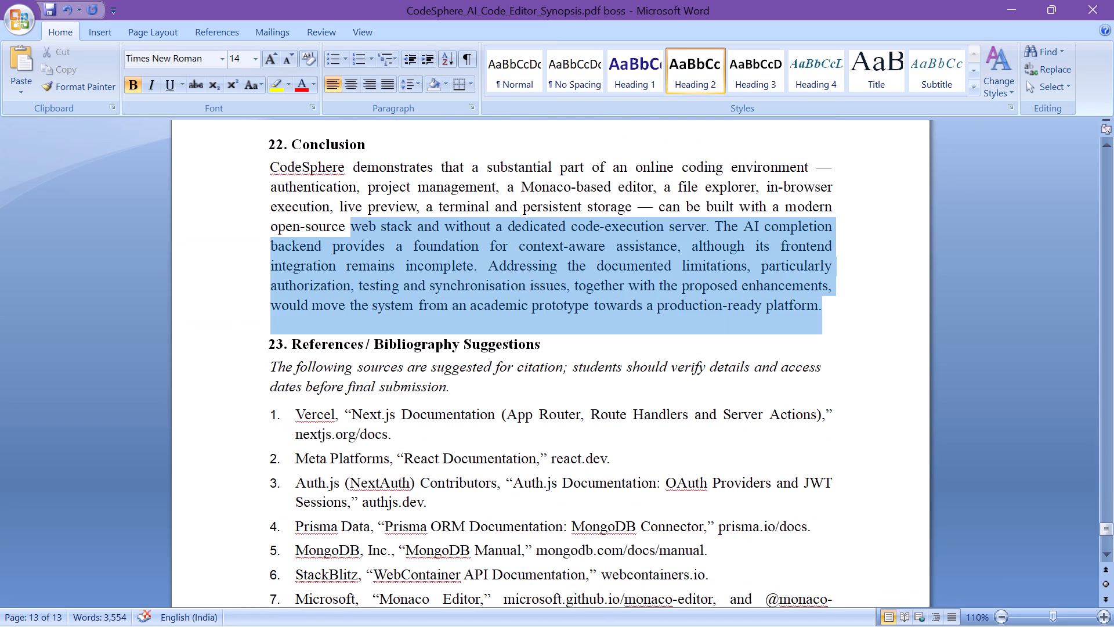
pyautogui.moveTo(363, 229); pyautogui.dragTo(260, 149)
pyautogui.press('BackSpace')
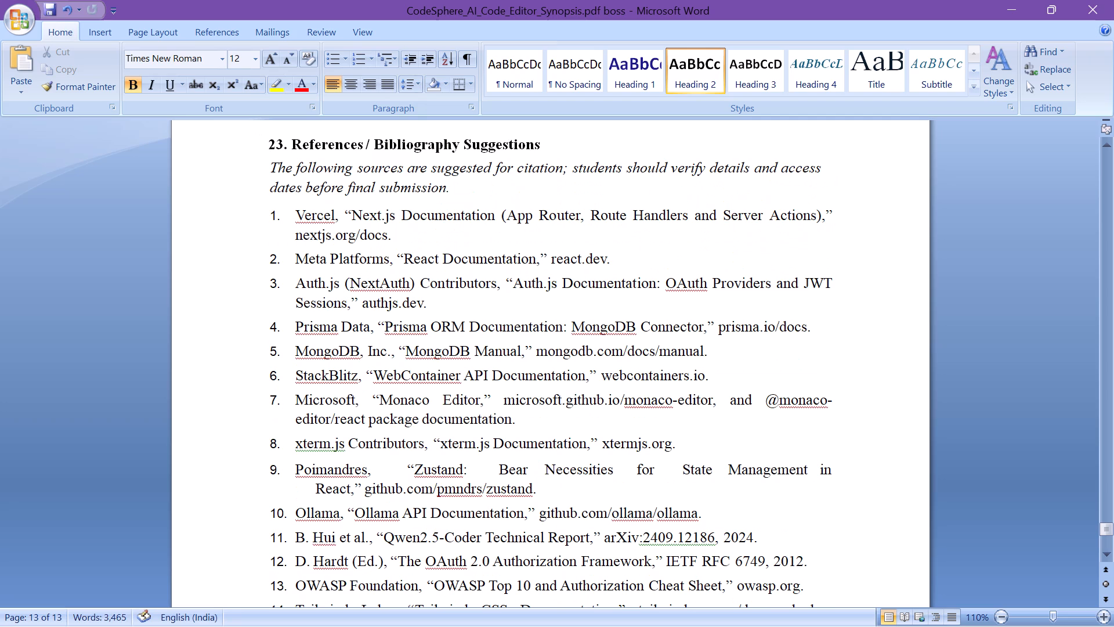
# Renumber the References / Bibliography Suggestions heading as 19, with one space before the period.
pyautogui.click(283, 145)
pyautogui.press('BackSpace')
pyautogui.press('BackSpace')
pyautogui.write('19')
pyautogui.press('space')
pyautogui.press('space')
pyautogui.press('space')
pyautogui.press('space')
pyautogui.press('space')
pyautogui.press('space')
pyautogui.press('BackSpace')
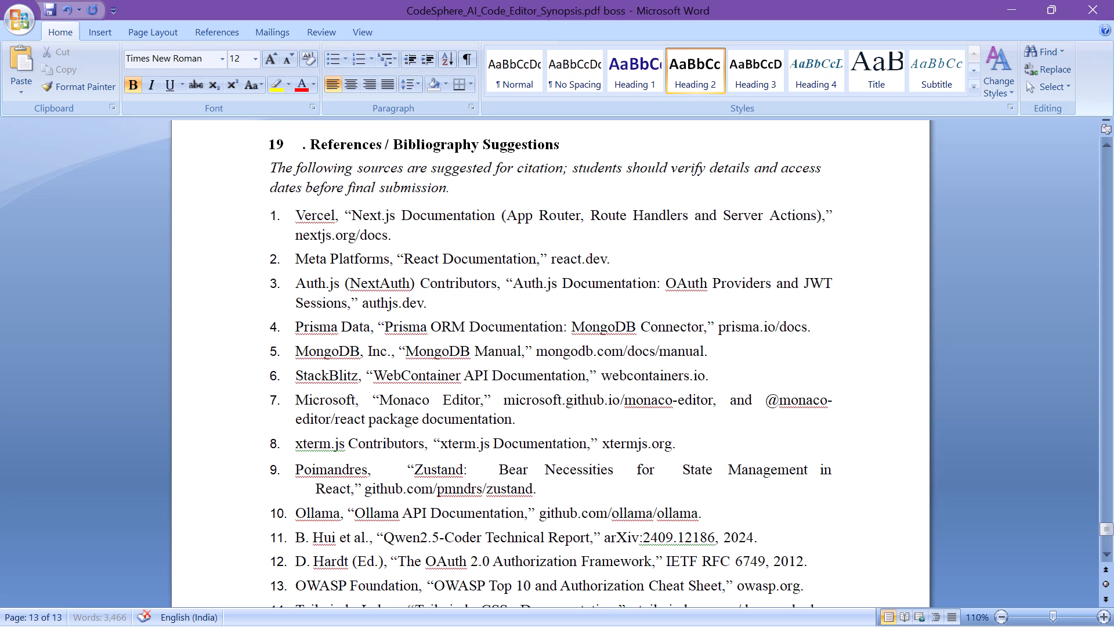
pyautogui.press('BackSpace')
pyautogui.press('BackSpace')
pyautogui.press('BackSpace')
pyautogui.press('BackSpace')
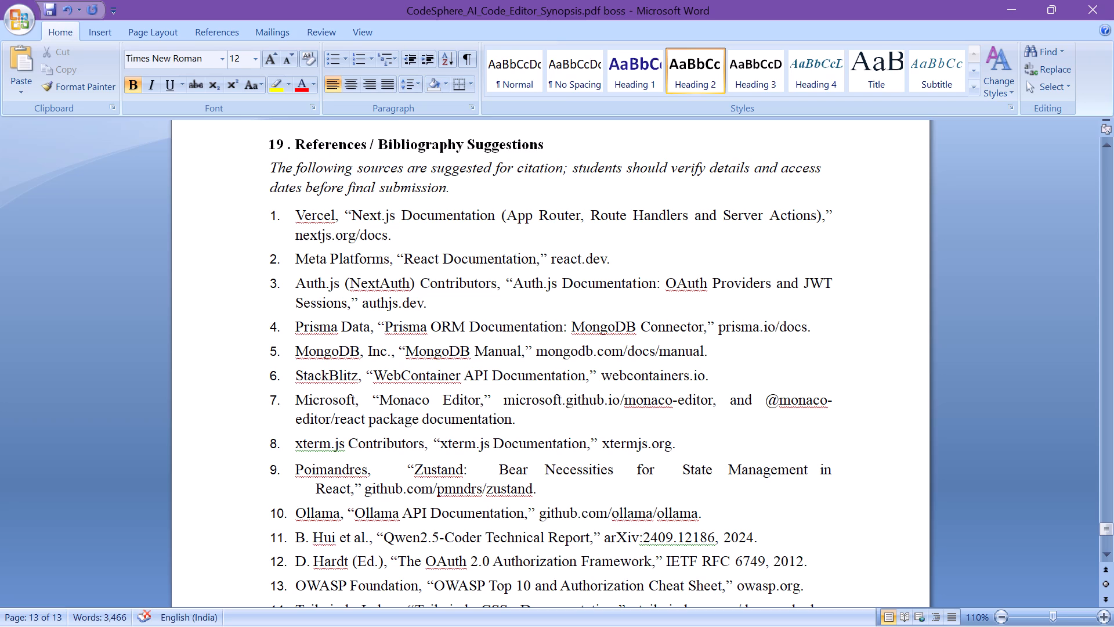
# Set the whole References / Bibliography Suggestions heading, including its number, to font size 14.
pyautogui.click(549, 149)
pyautogui.moveTo(549, 149); pyautogui.dragTo(531, 146)
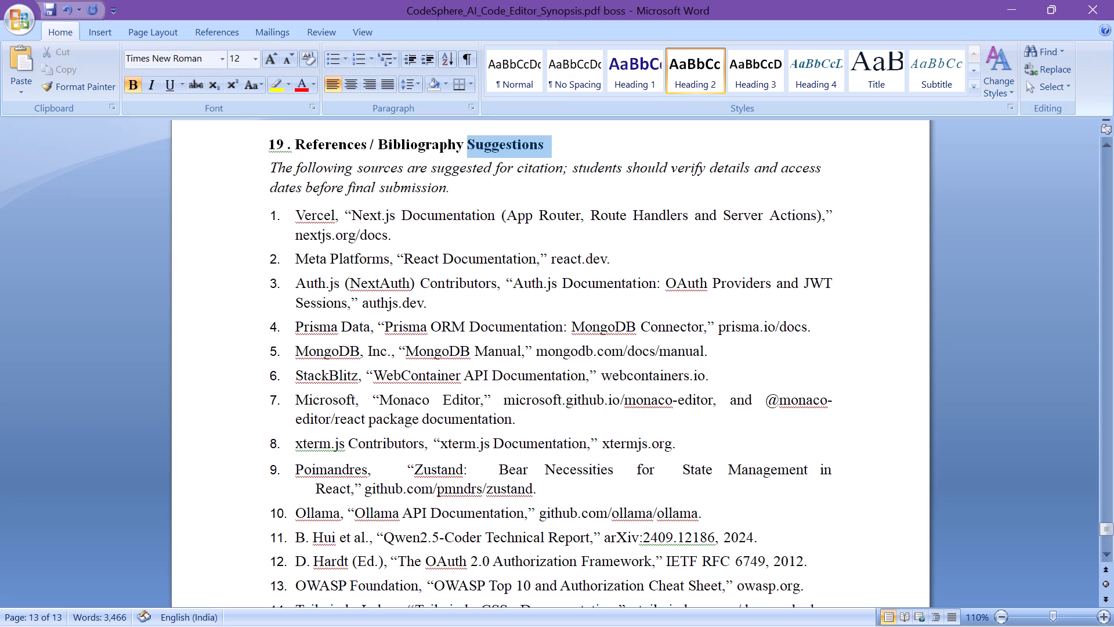
pyautogui.moveTo(531, 146); pyautogui.dragTo(280, 143)
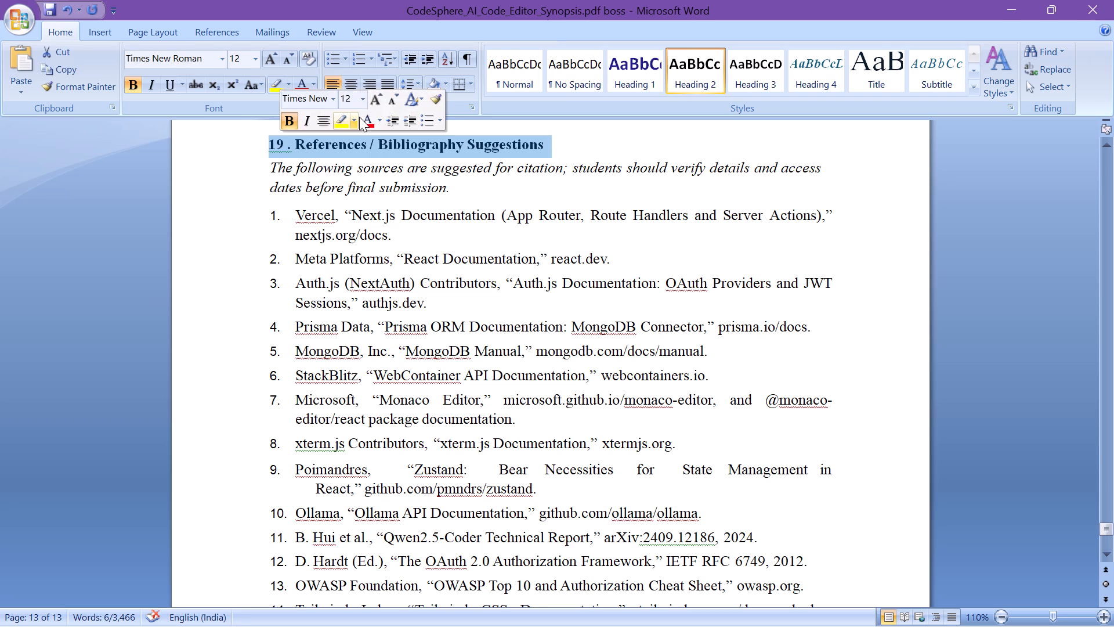
pyautogui.click(362, 98)
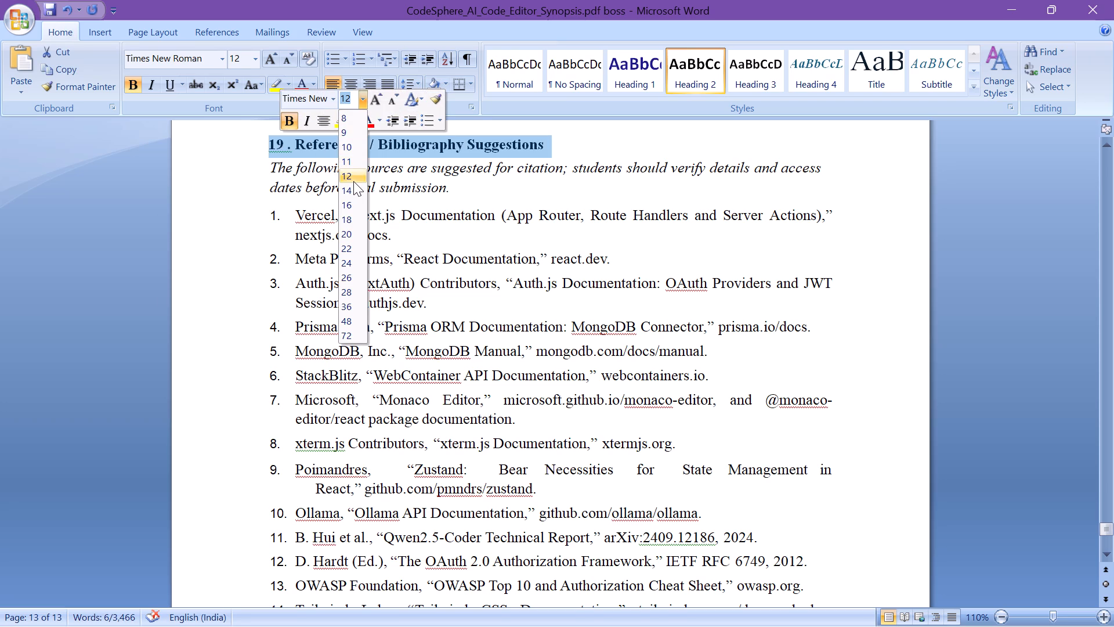
pyautogui.click(348, 189)
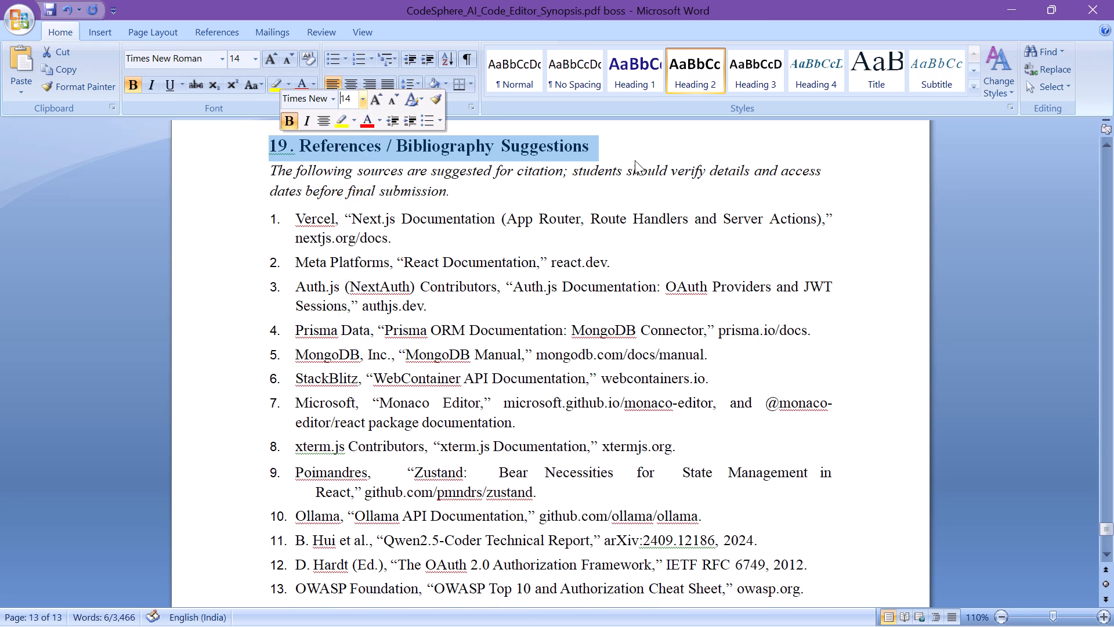
pyautogui.click(639, 142)
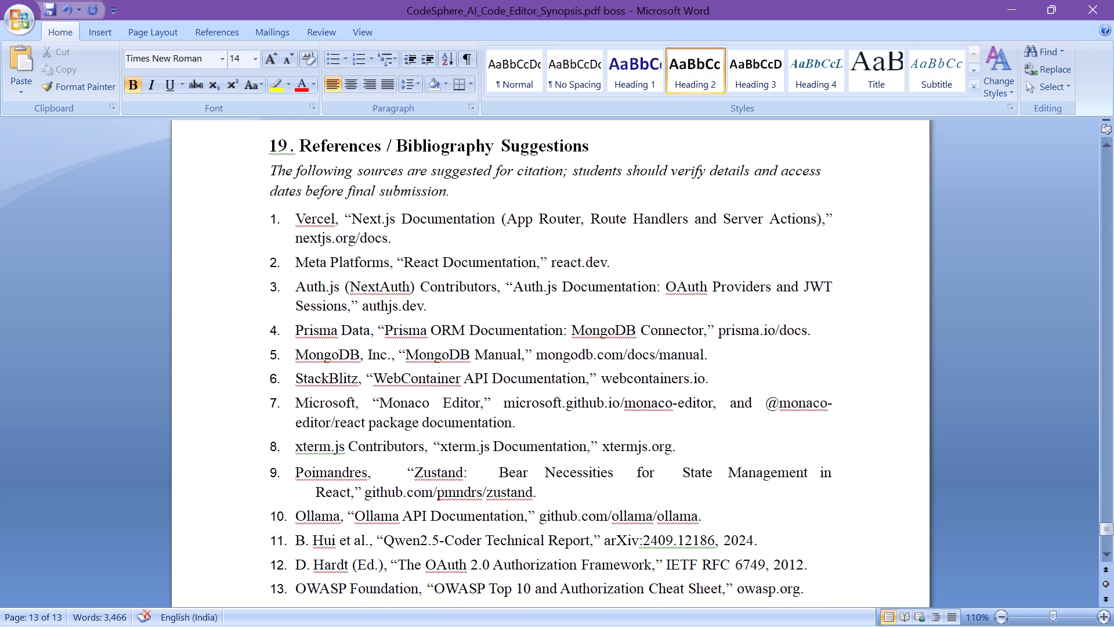
# Review the layout from the end of the references list back through the tables to the Introduction.
pyautogui.hscroll(1, 574, 269)
pyautogui.scroll(-1, 486, 406)
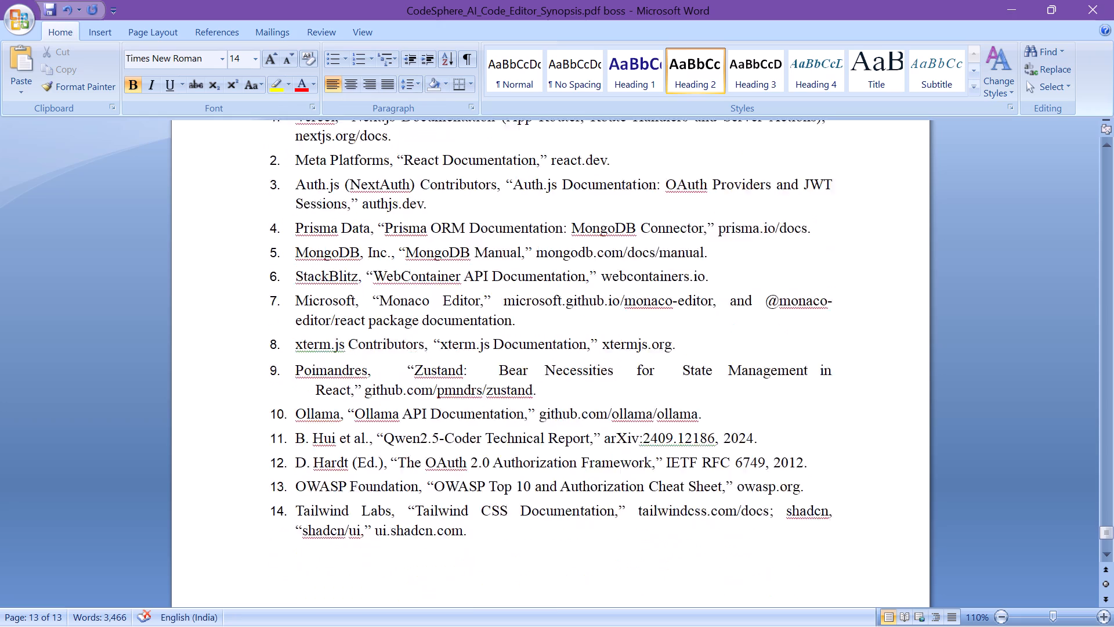
pyautogui.scroll(-1, 486, 406)
pyautogui.scroll(2, 486, 406)
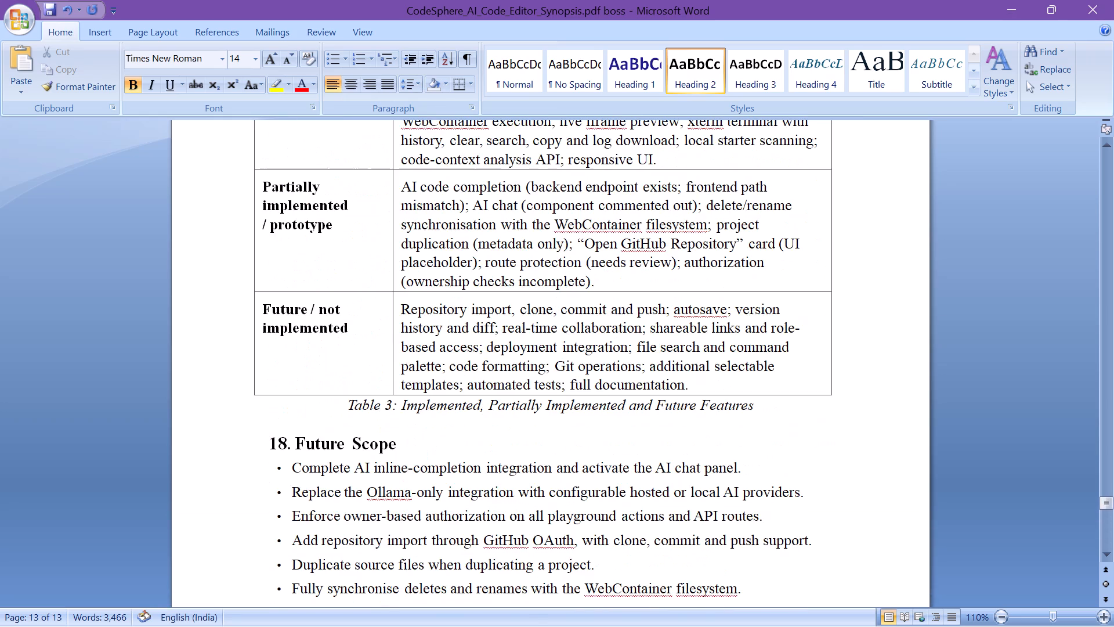
pyautogui.scroll(-2, 486, 406)
pyautogui.scroll(5, 486, 406)
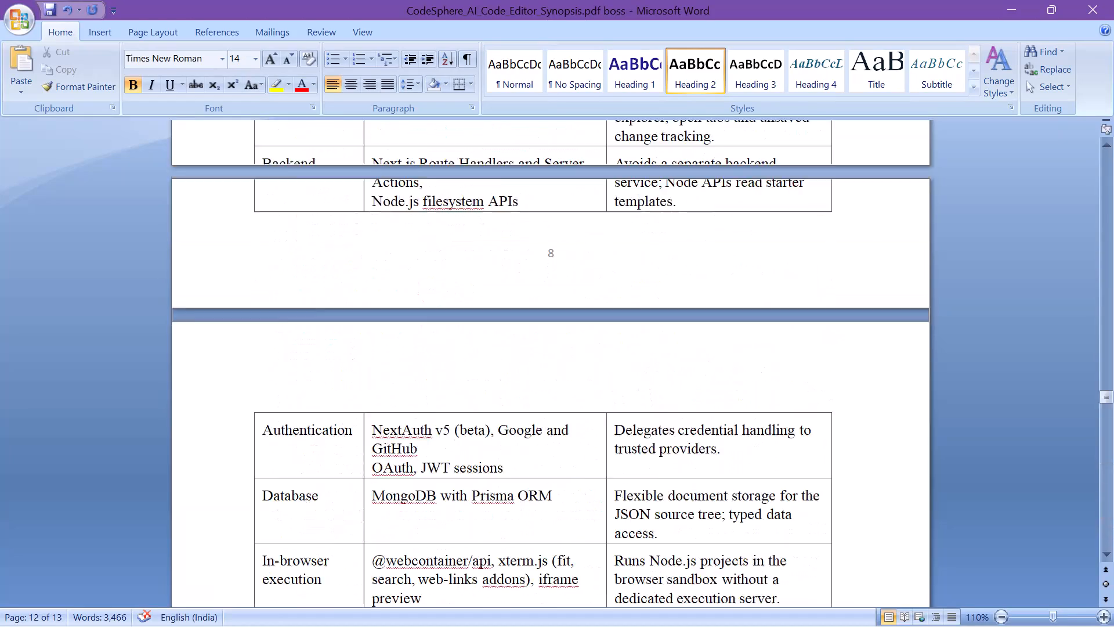
pyautogui.scroll(2, 486, 406)
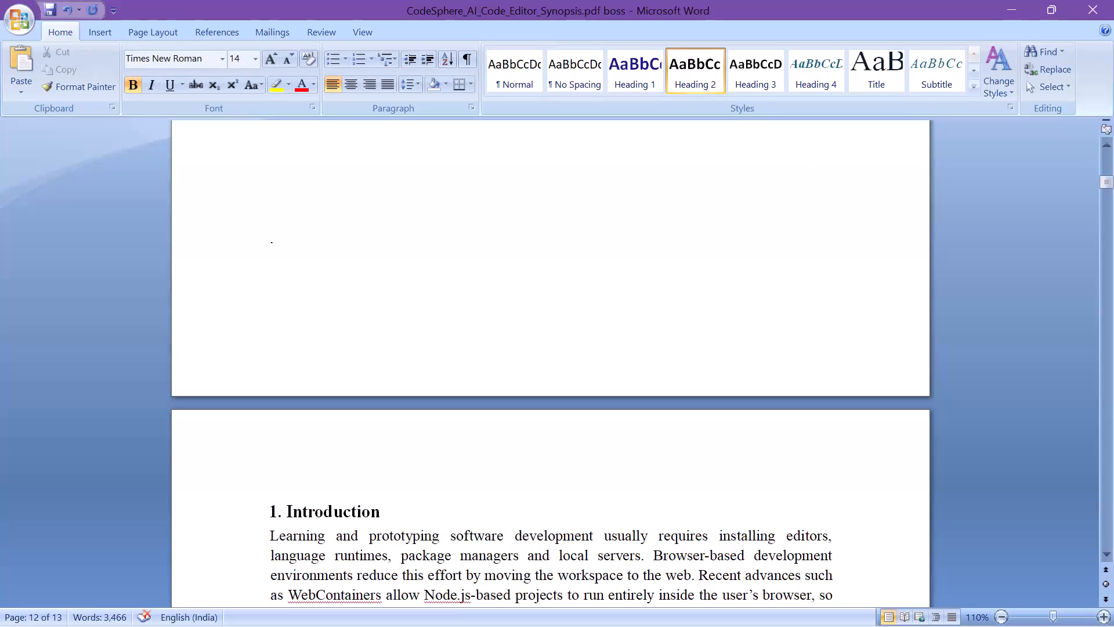
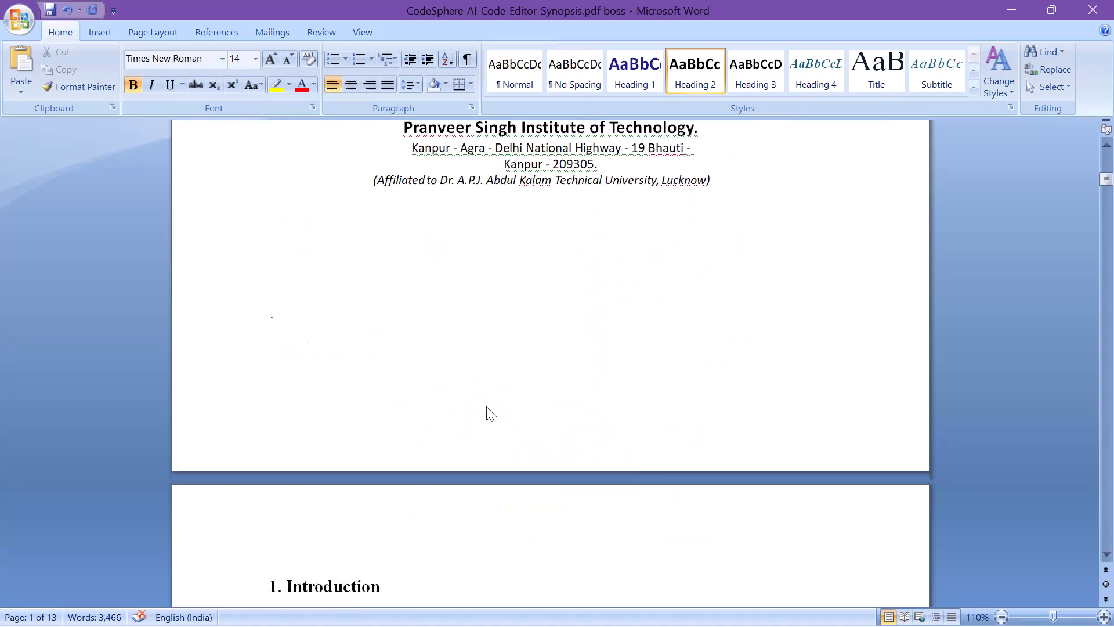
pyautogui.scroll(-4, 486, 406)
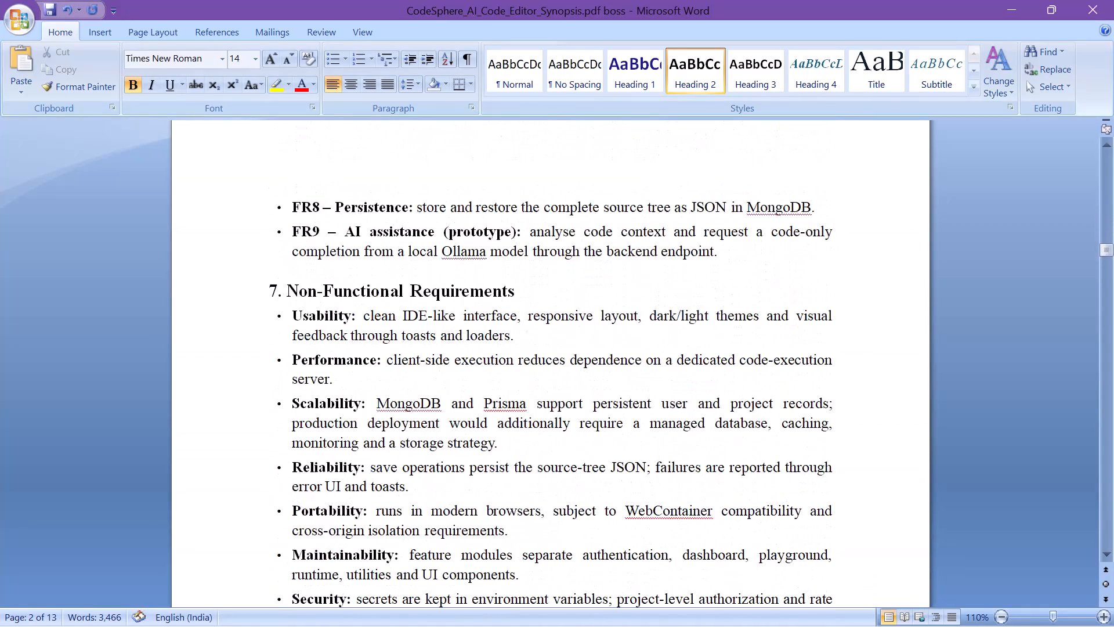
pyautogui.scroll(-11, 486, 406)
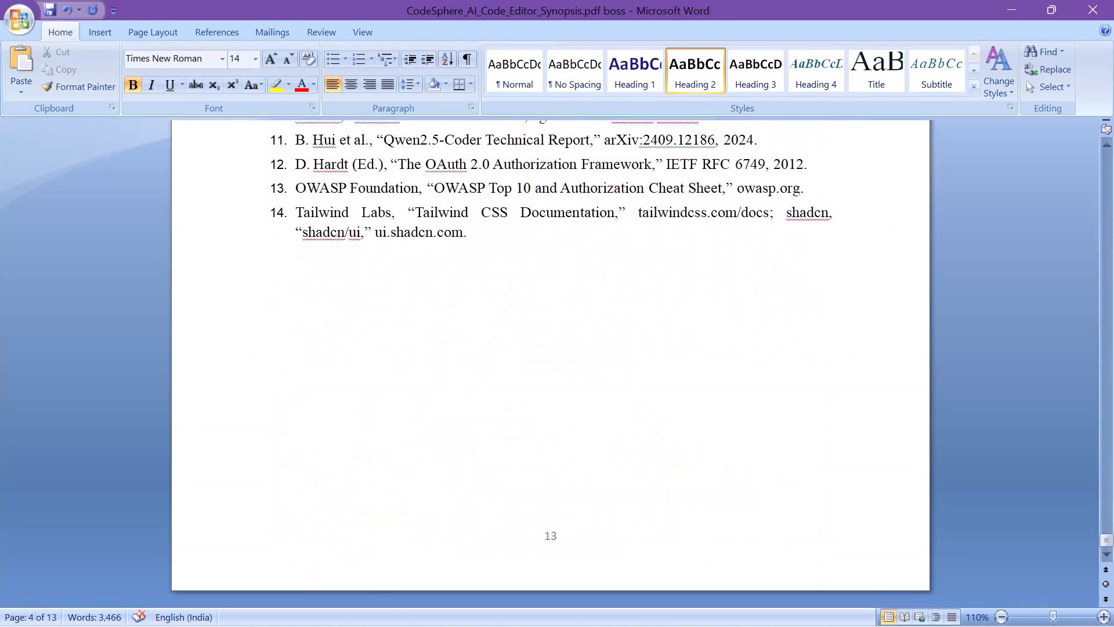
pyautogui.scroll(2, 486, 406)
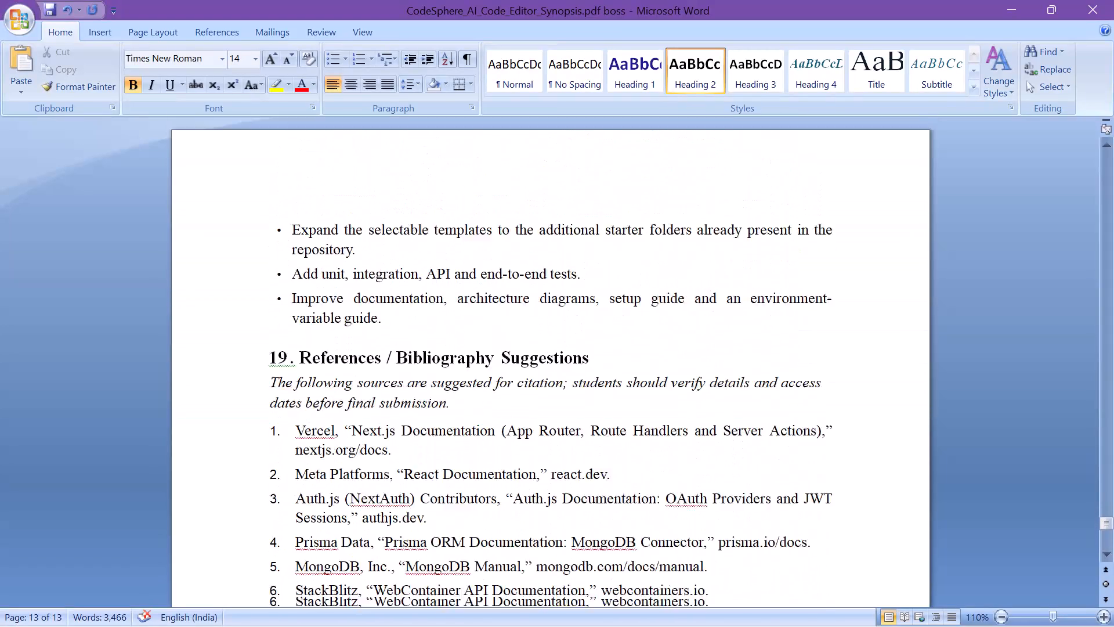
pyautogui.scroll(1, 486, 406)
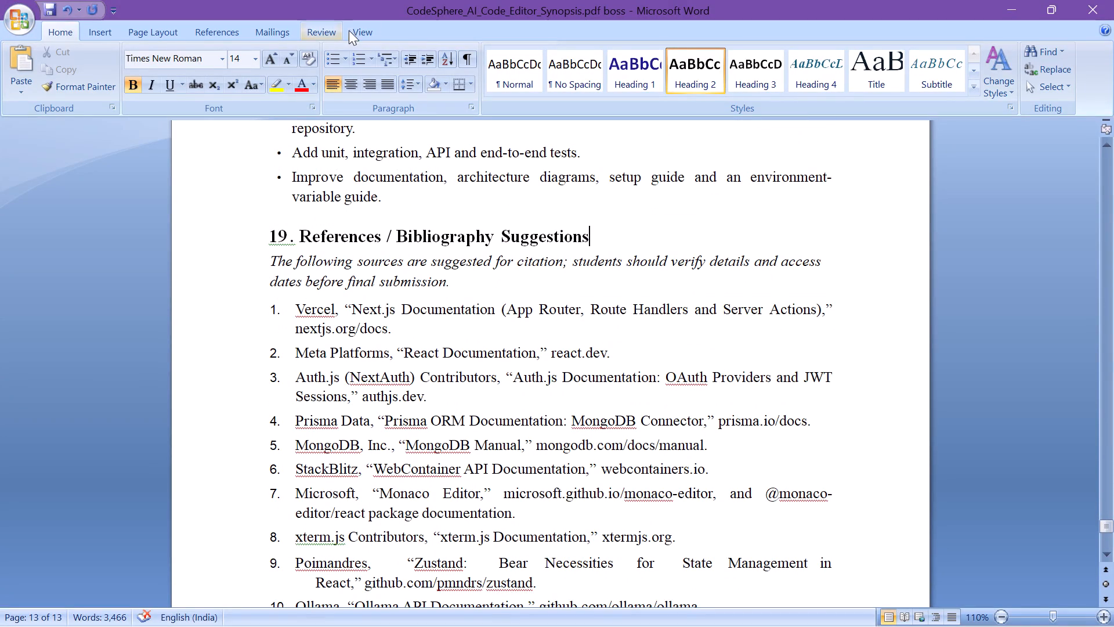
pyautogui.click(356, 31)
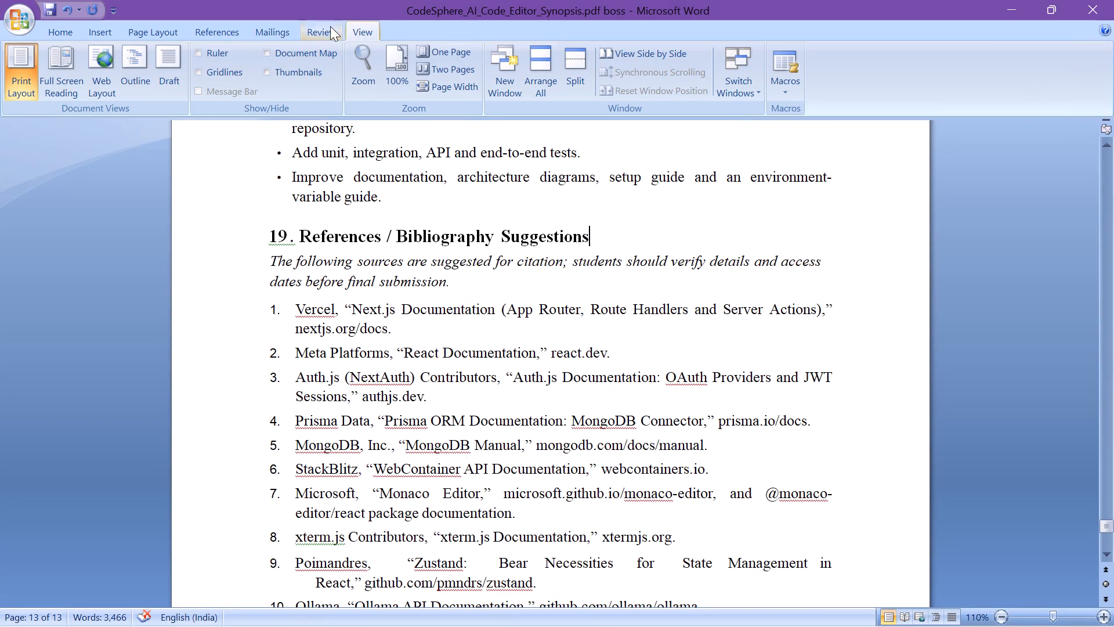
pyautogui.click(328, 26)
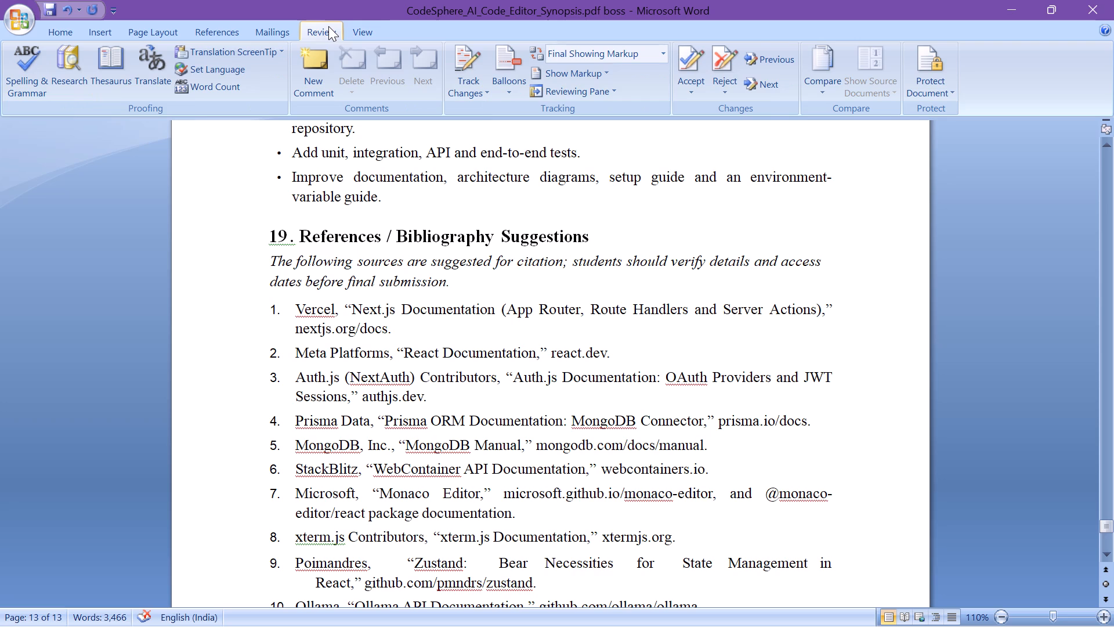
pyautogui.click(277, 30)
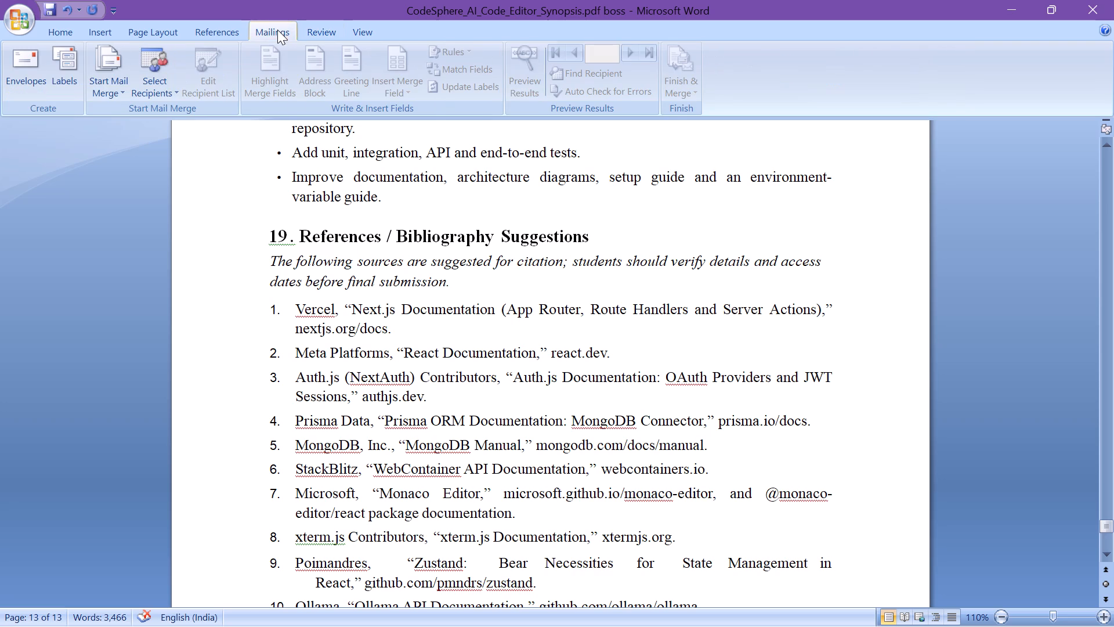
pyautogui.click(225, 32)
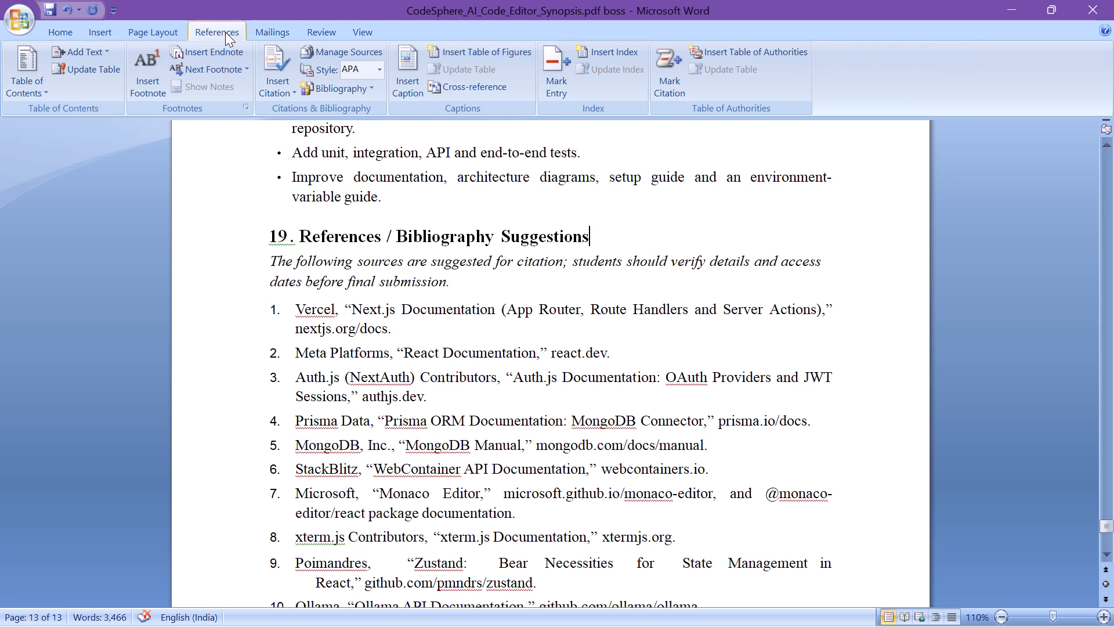
# Add a page border on all four sides for the whole document, picking the double-line style and ¾ pt width.
pyautogui.click(165, 32)
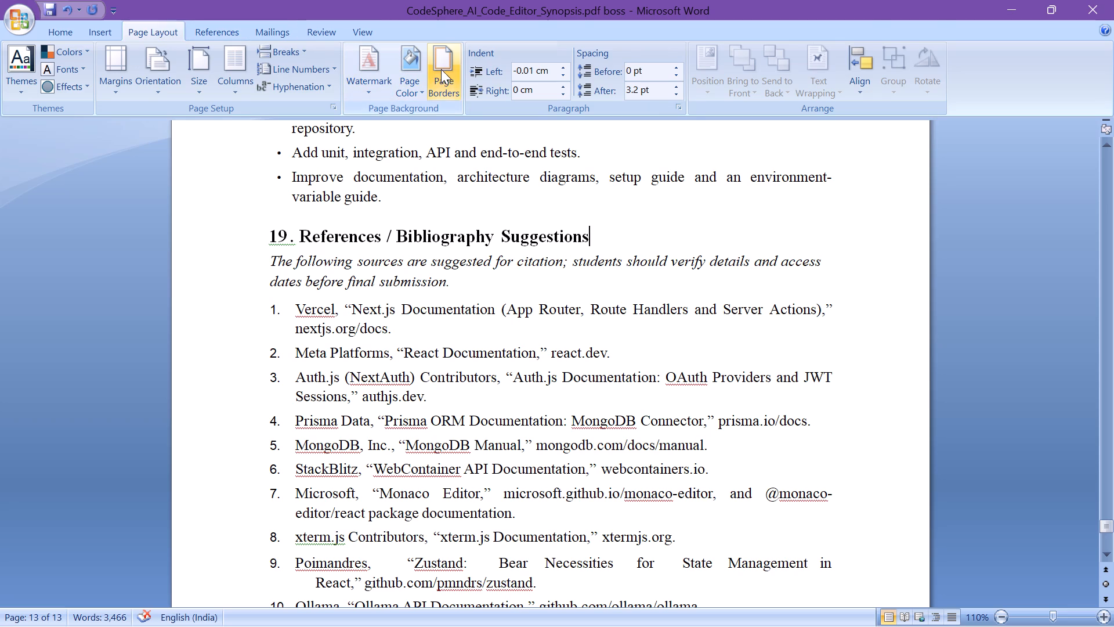
pyautogui.click(442, 71)
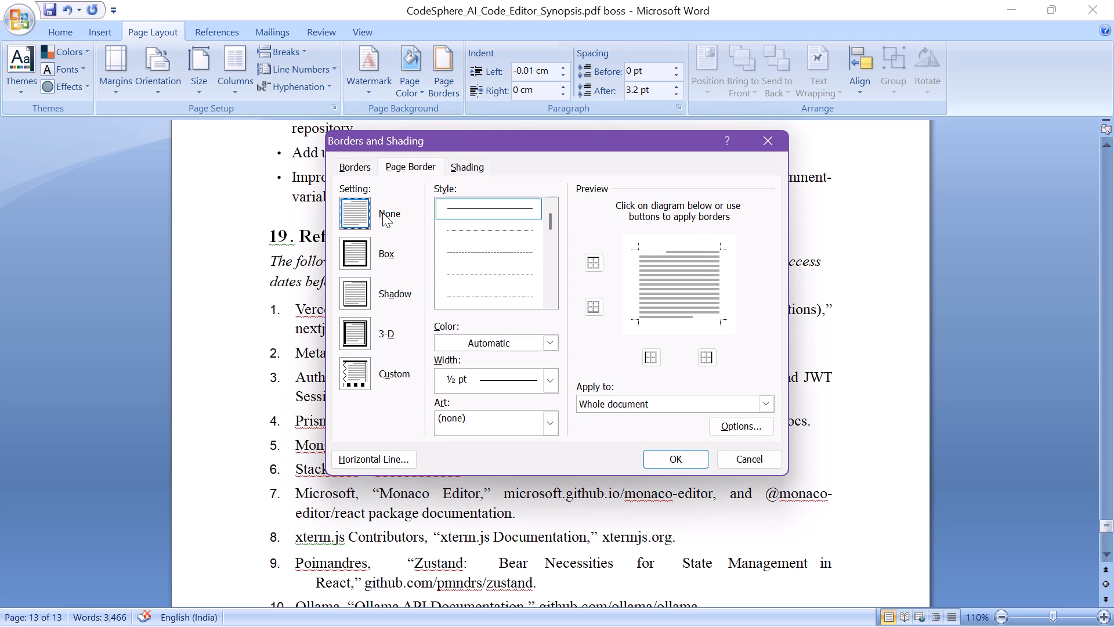
pyautogui.scroll(-5, 377, 322)
pyautogui.click(595, 266)
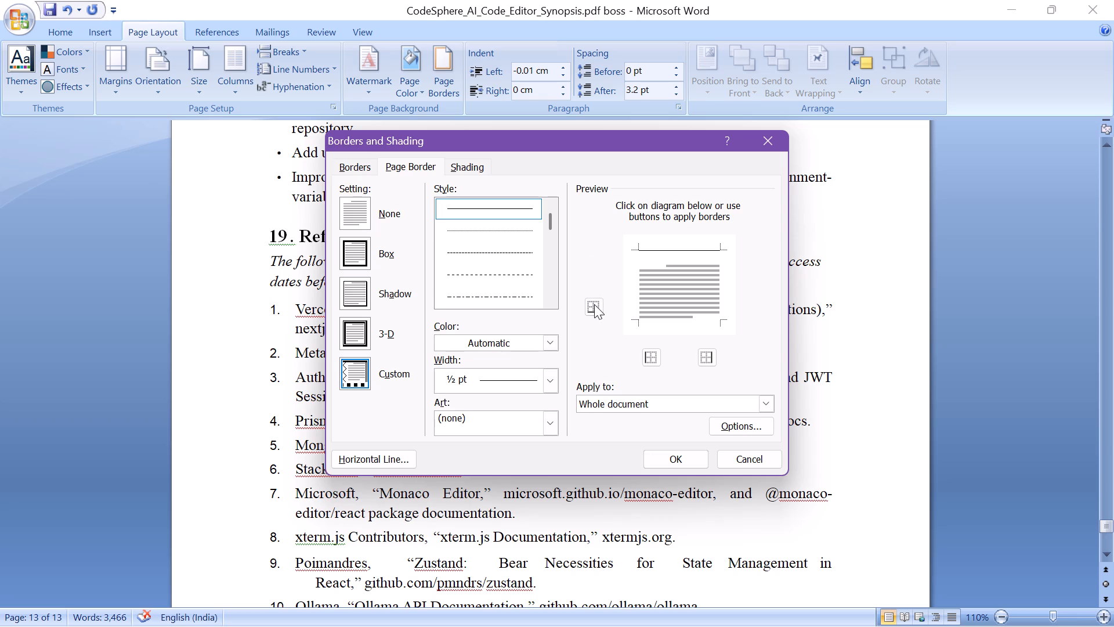
pyautogui.click(594, 305)
pyautogui.click(653, 359)
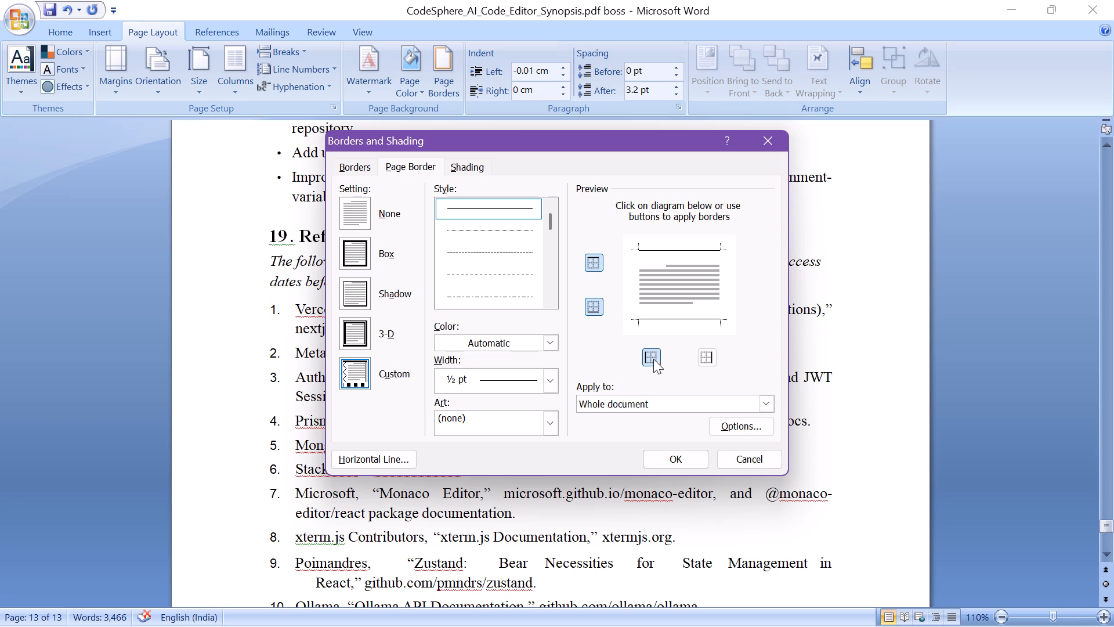
pyautogui.click(708, 358)
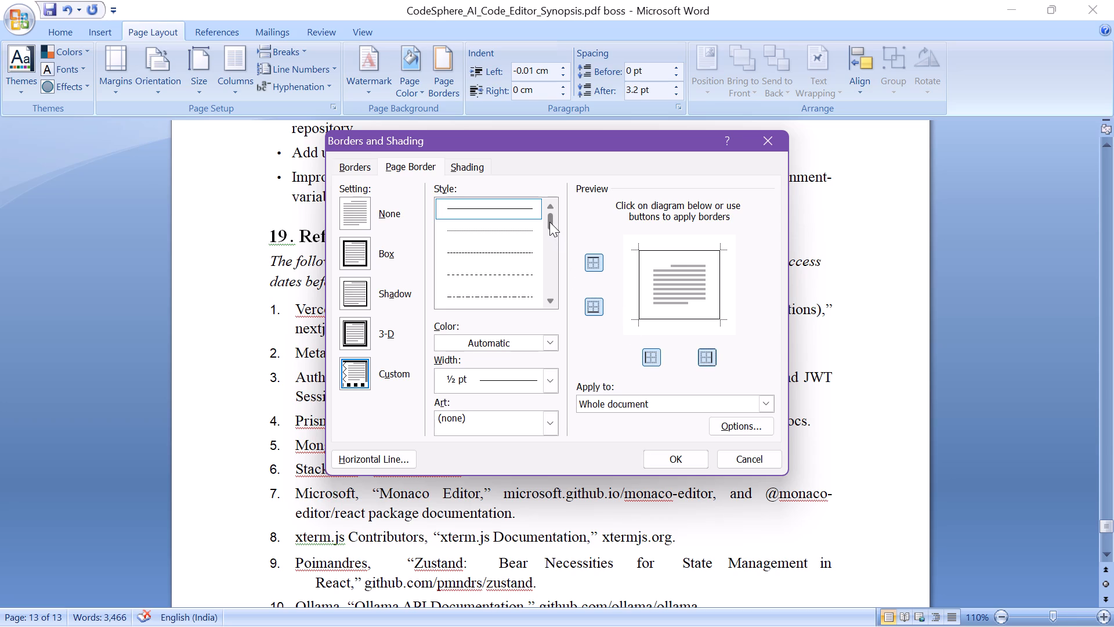
pyautogui.moveTo(549, 222); pyautogui.dragTo(549, 233)
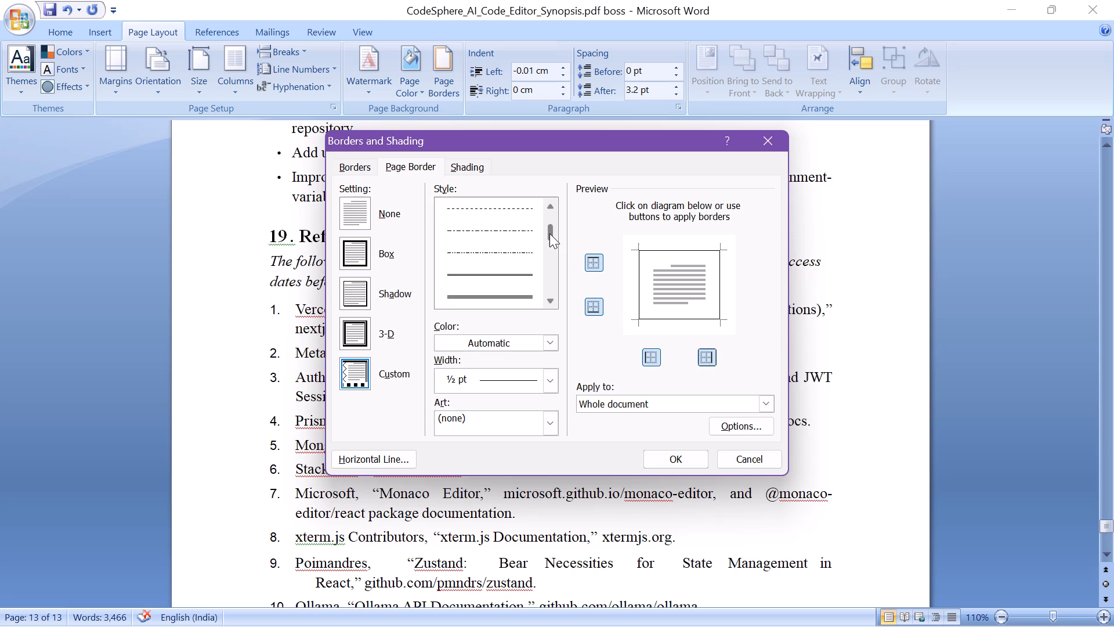
pyautogui.moveTo(549, 233); pyautogui.dragTo(549, 234)
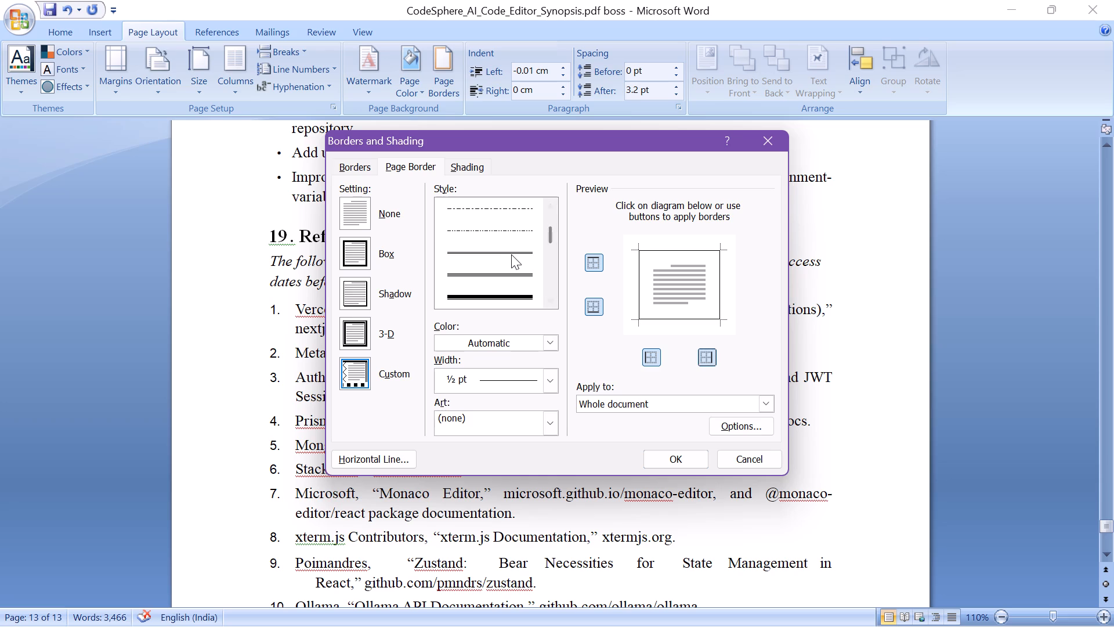
pyautogui.click(511, 254)
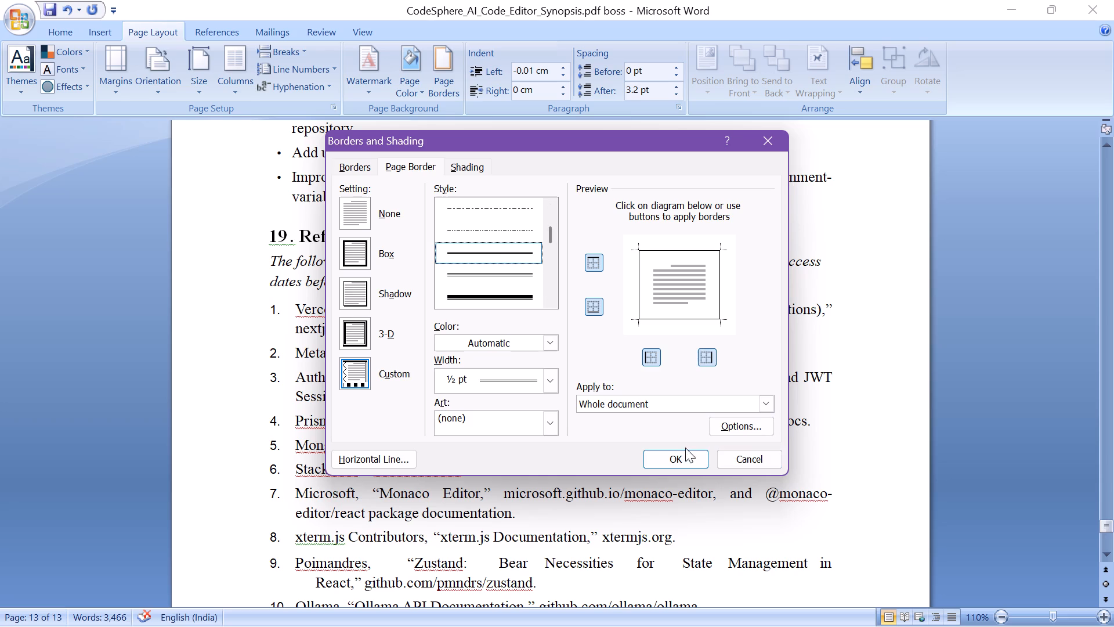
pyautogui.click(544, 380)
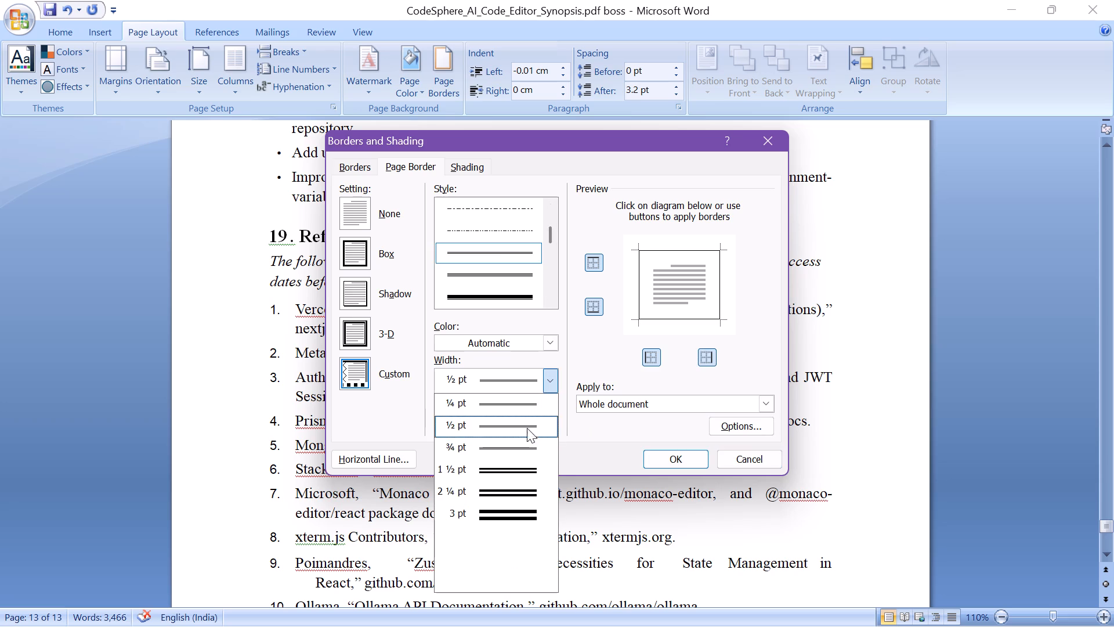
pyautogui.click(526, 445)
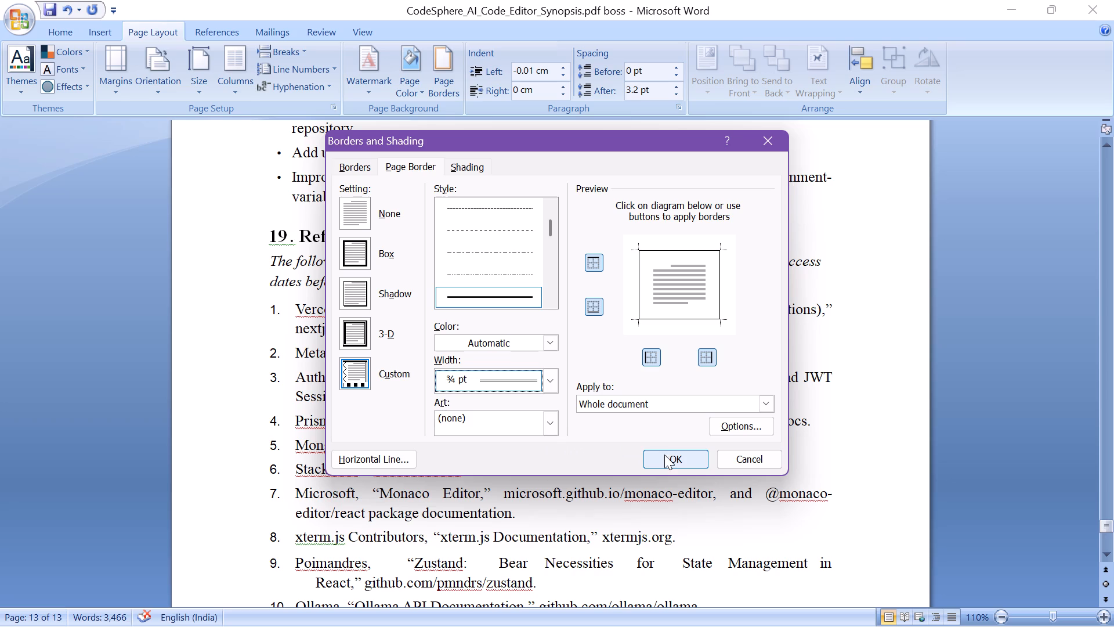
pyautogui.click(688, 455)
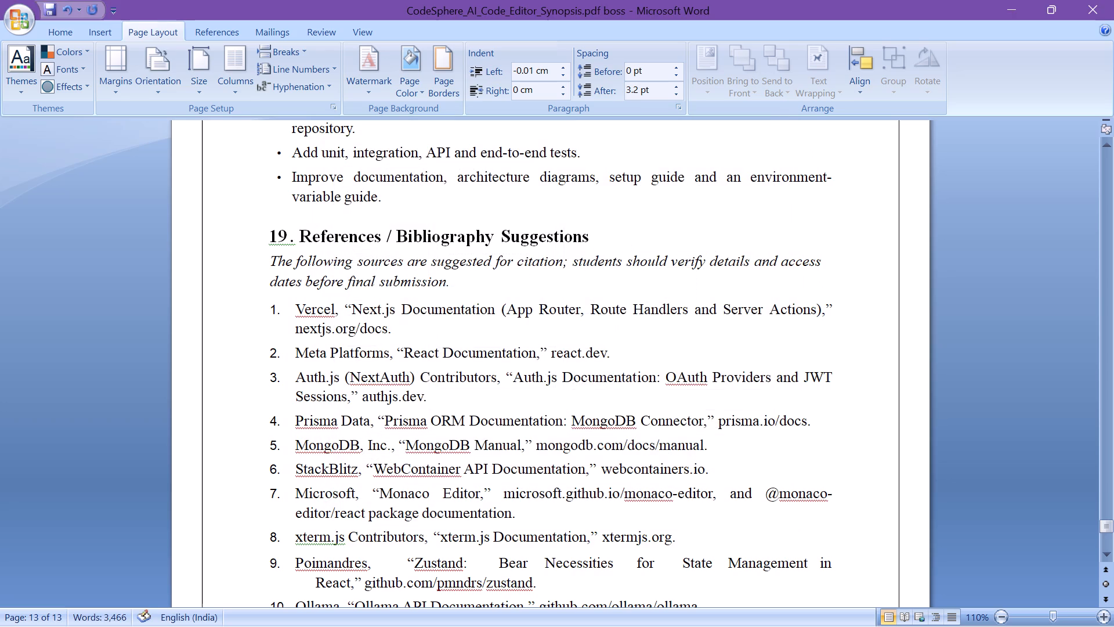
# Change the whole-document box page border to the double-line style at ¾ pt width.
pyautogui.scroll(6, 595, 314)
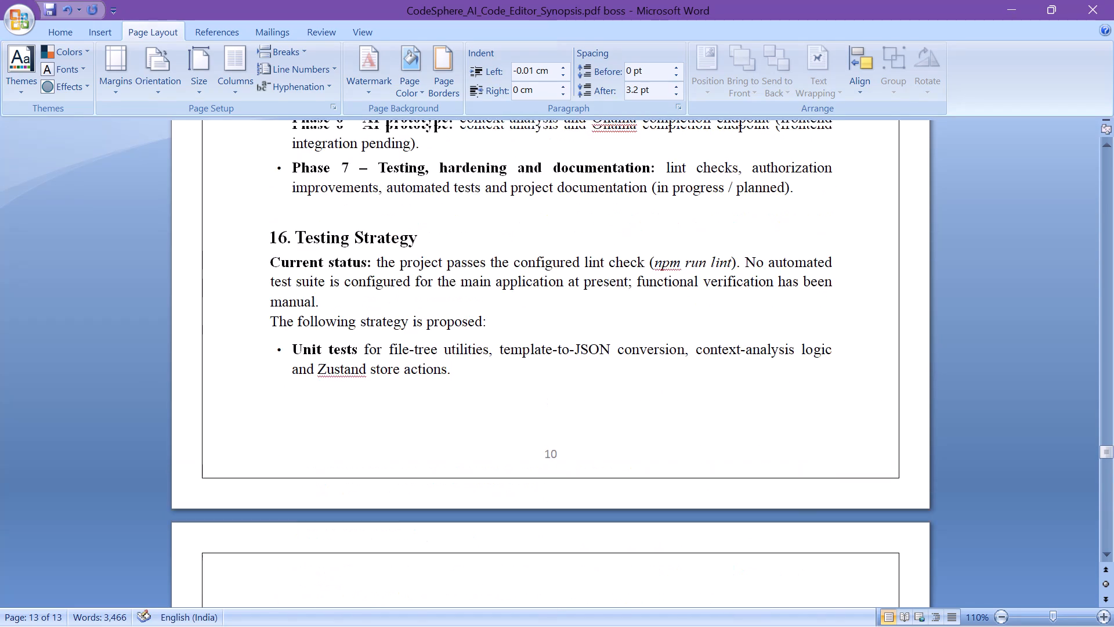
pyautogui.scroll(6, 595, 314)
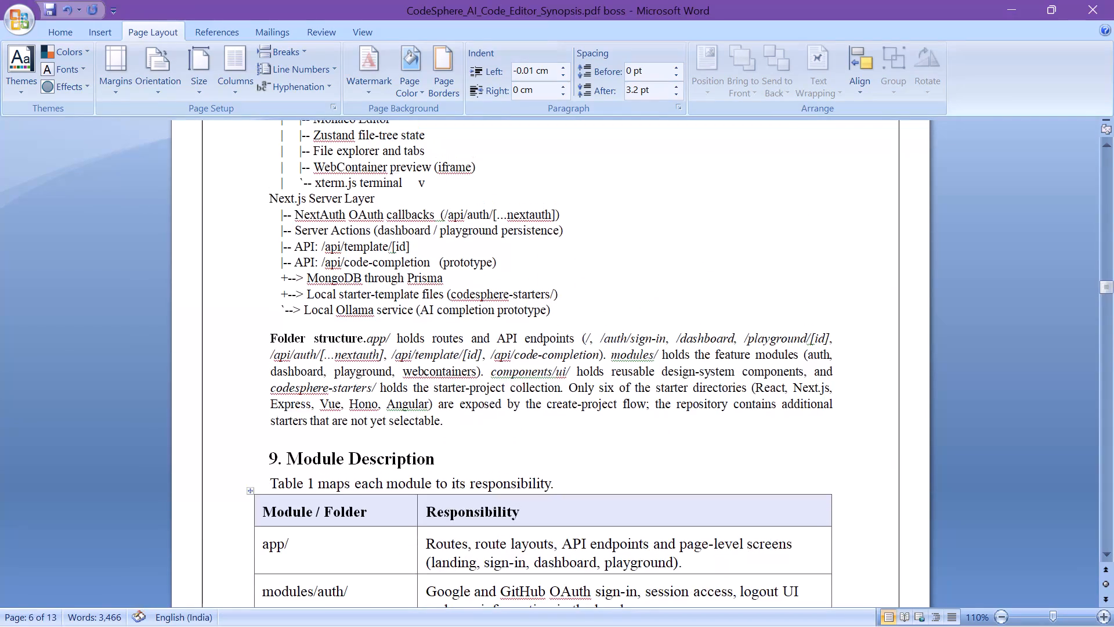
pyautogui.scroll(8, 595, 314)
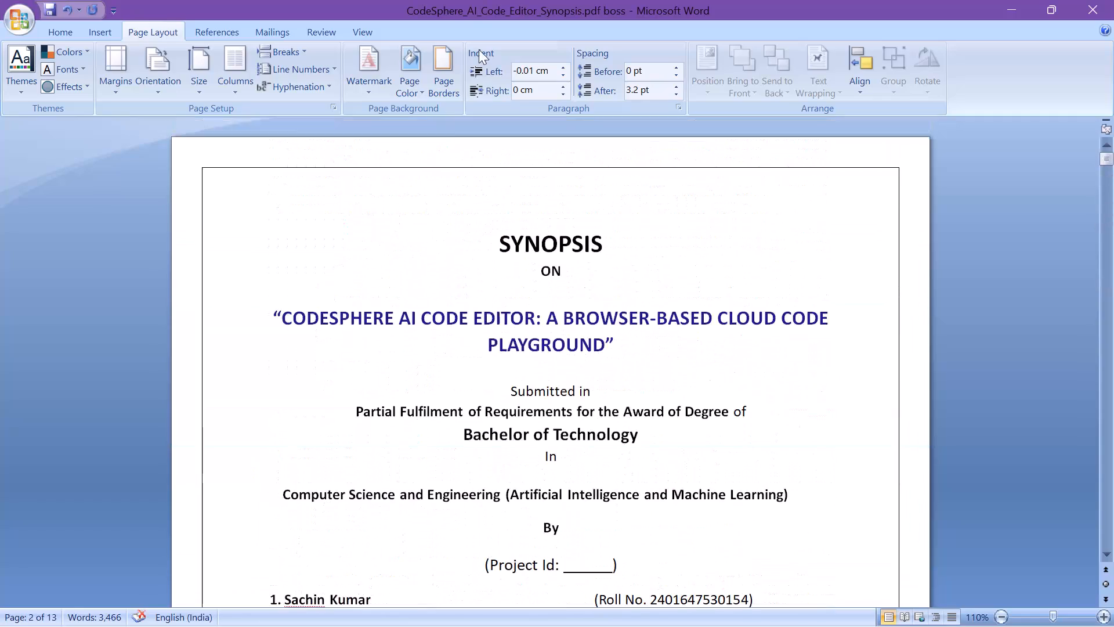
pyautogui.click(444, 59)
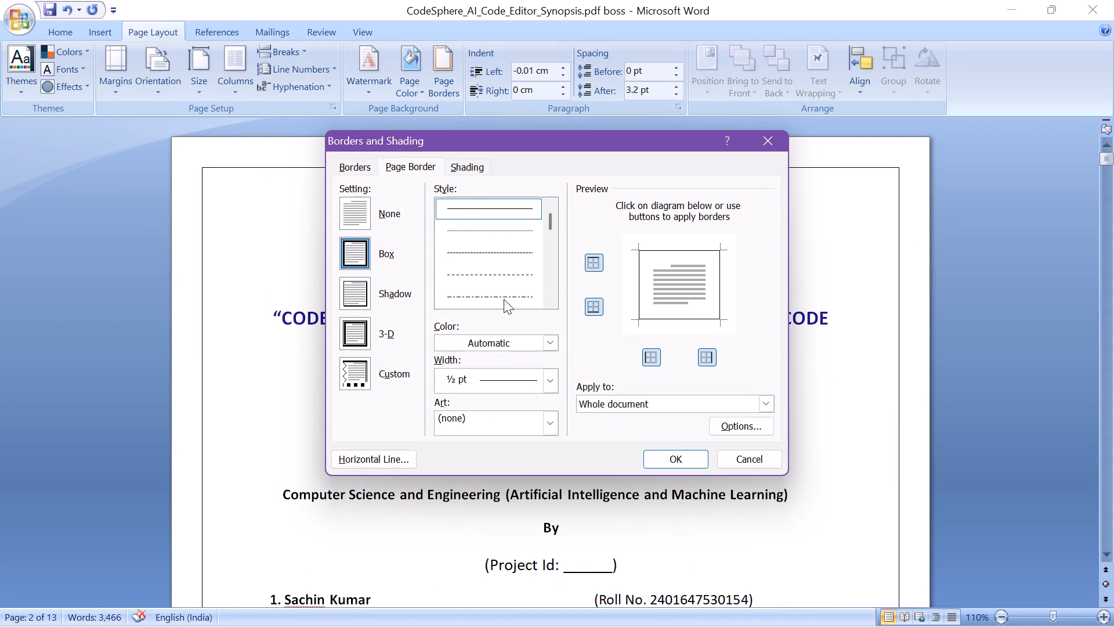
pyautogui.click(548, 244)
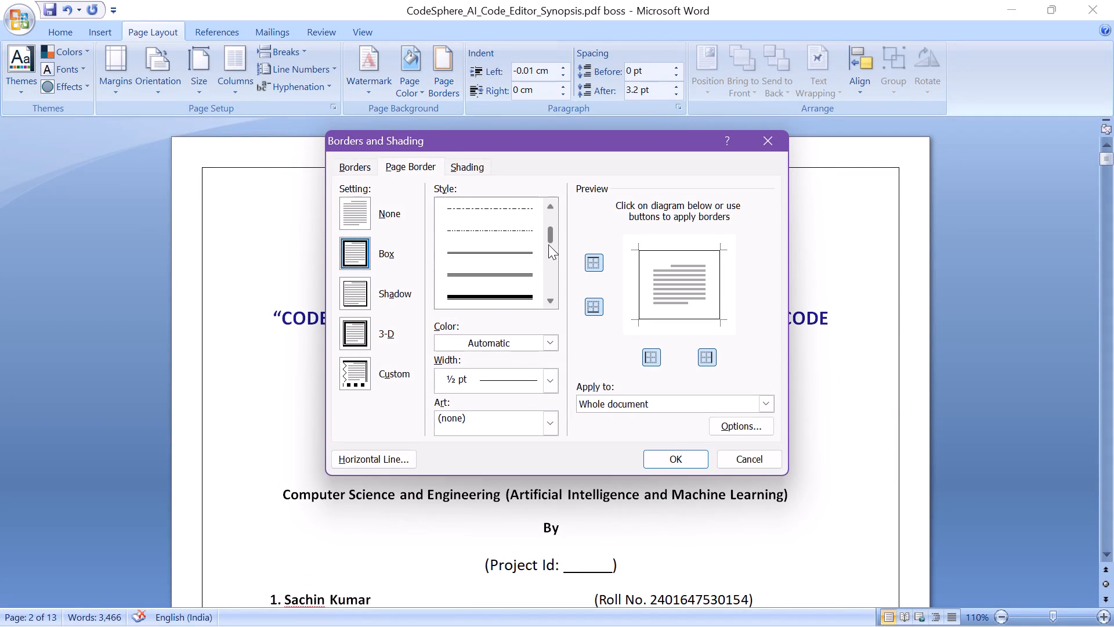
pyautogui.click(527, 254)
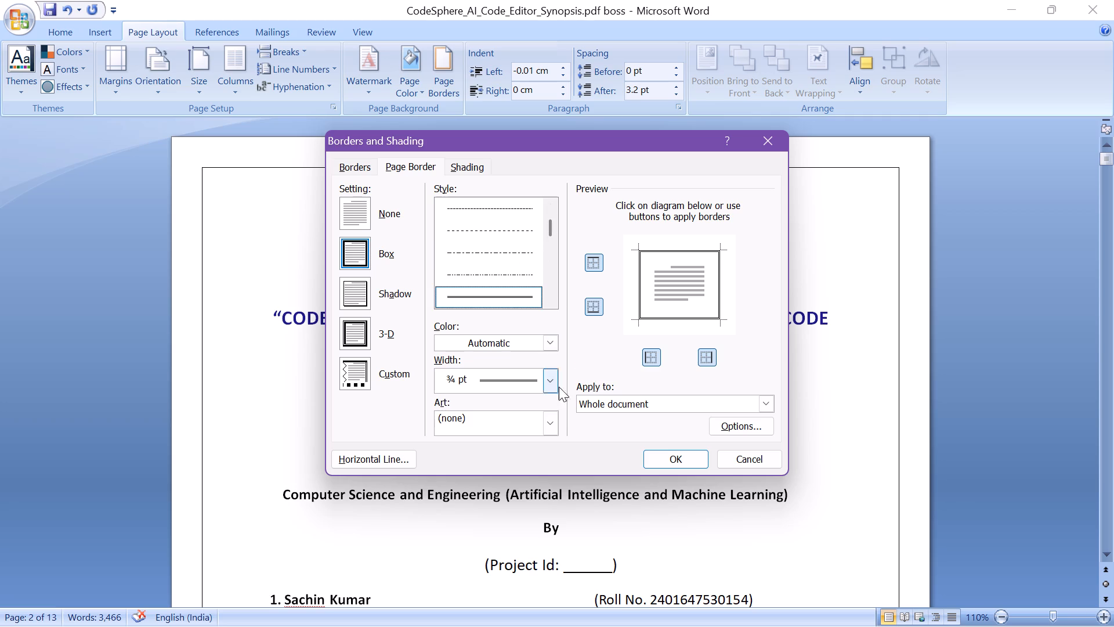
pyautogui.click(668, 456)
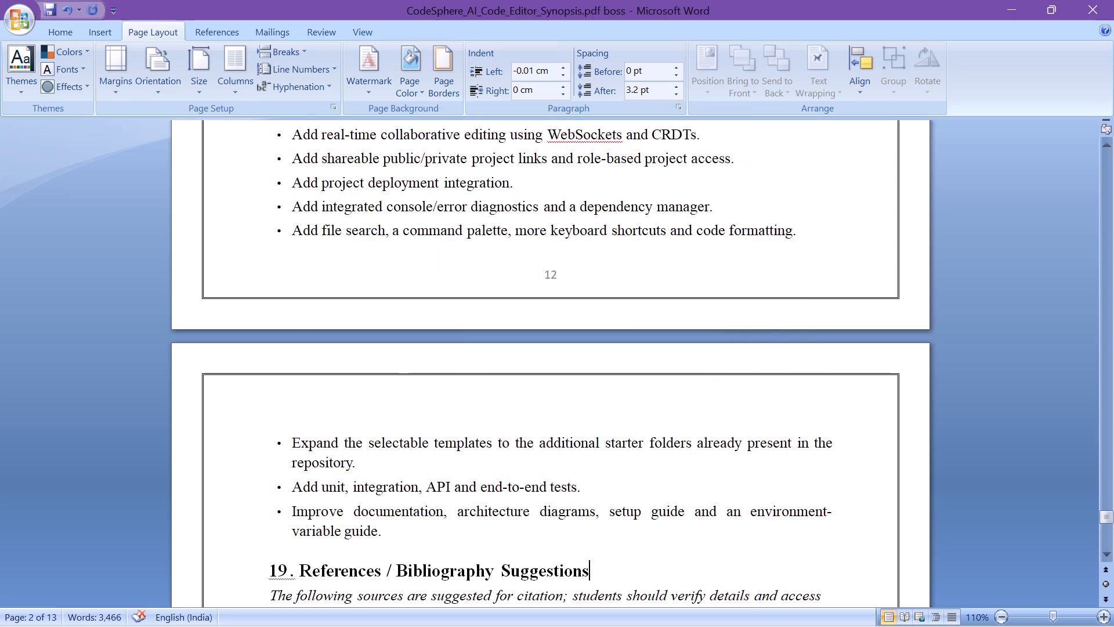
# Reapply the ¾ pt width to the double-line page border and check the bordered pages back to the cover.
pyautogui.scroll(2, 651, 382)
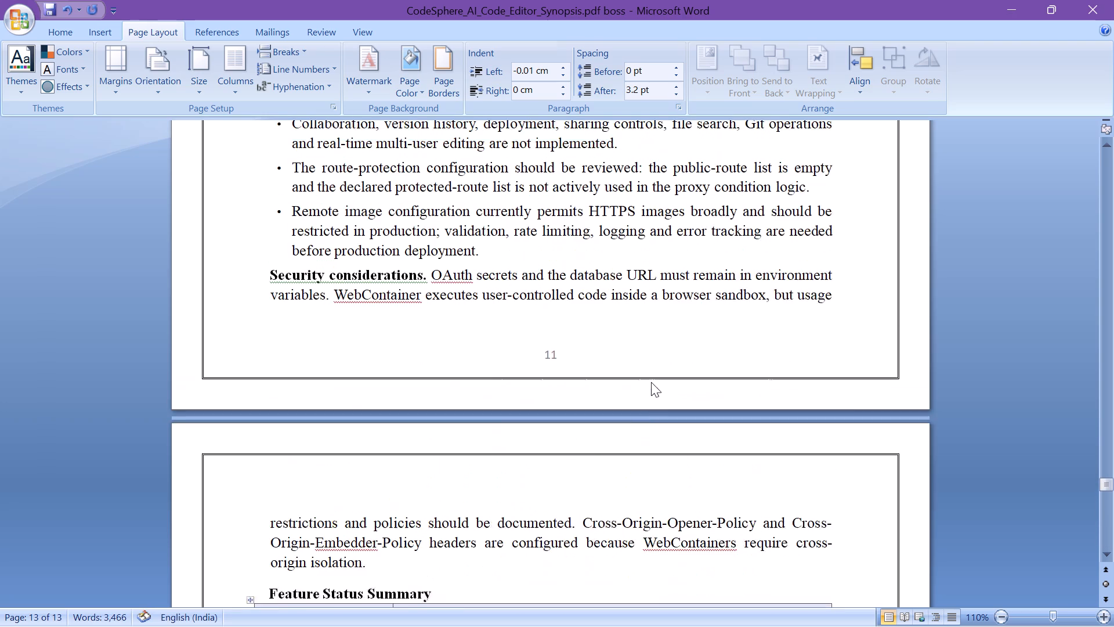
pyautogui.scroll(7, 651, 382)
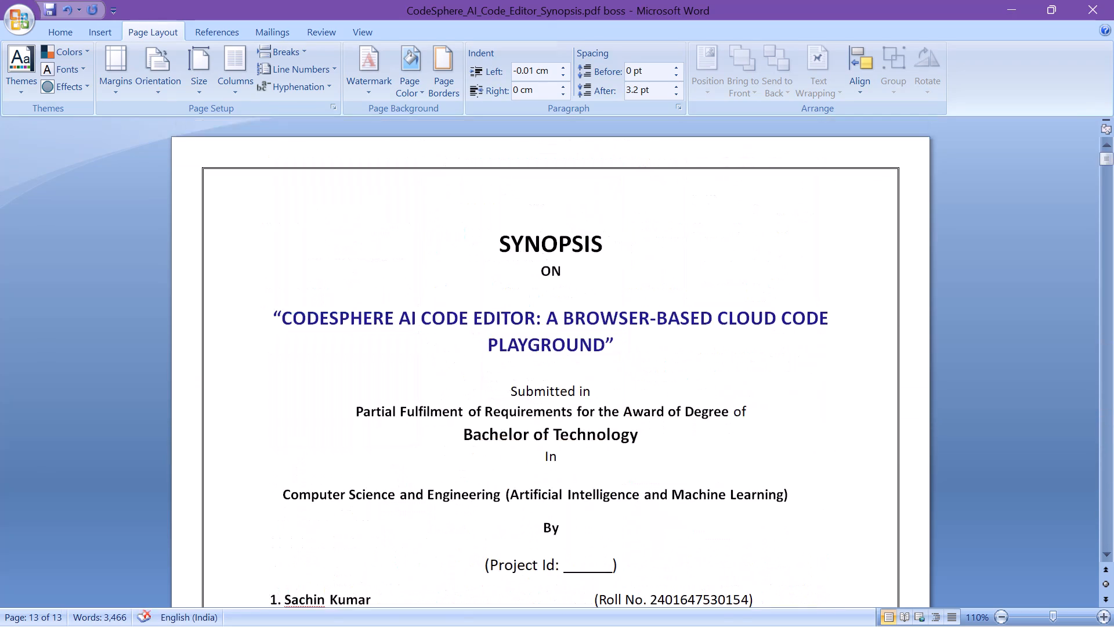
pyautogui.click(446, 59)
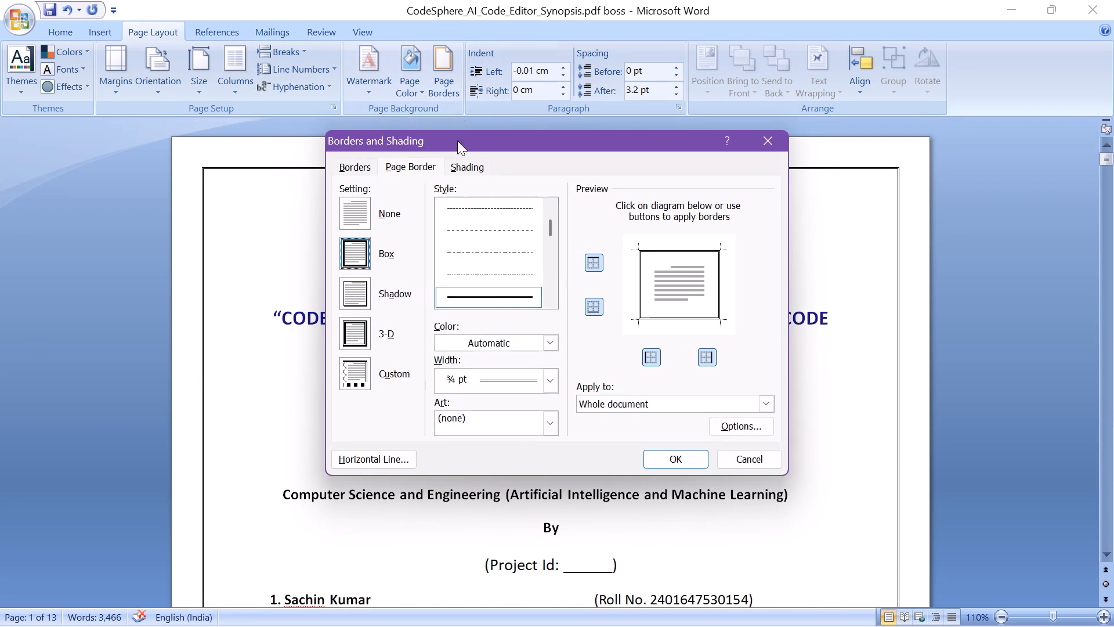
pyautogui.click(548, 374)
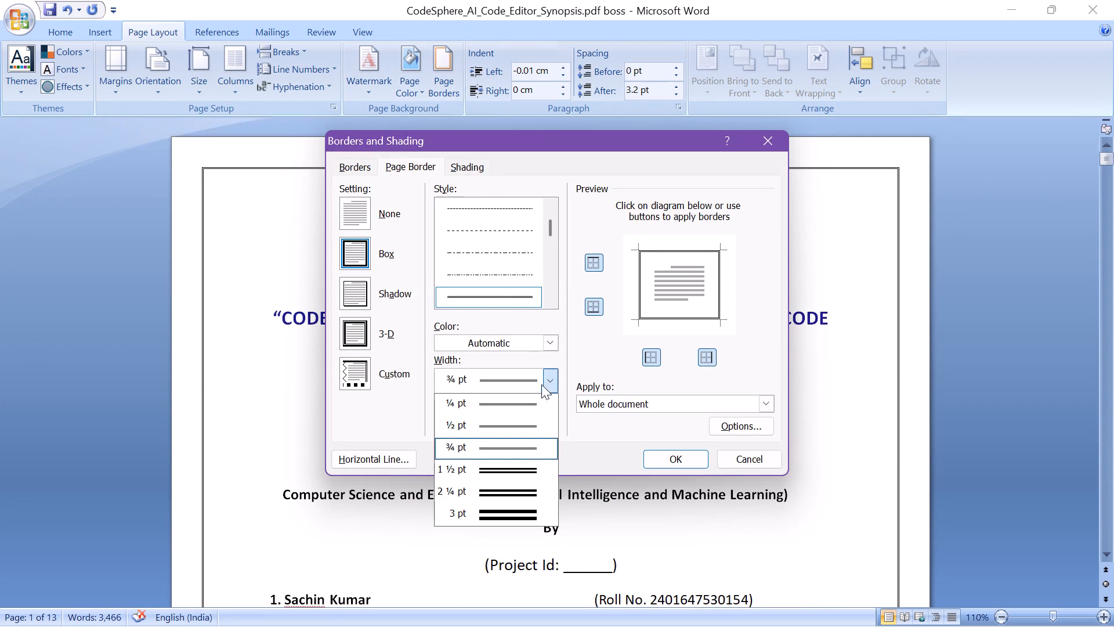
pyautogui.click(524, 446)
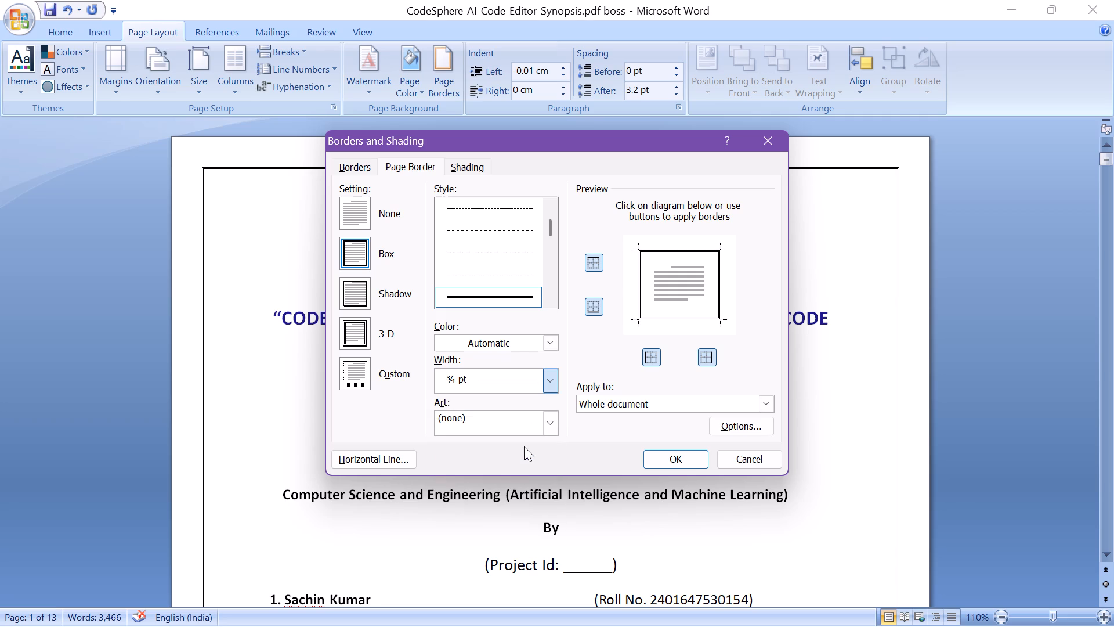
pyautogui.click(672, 460)
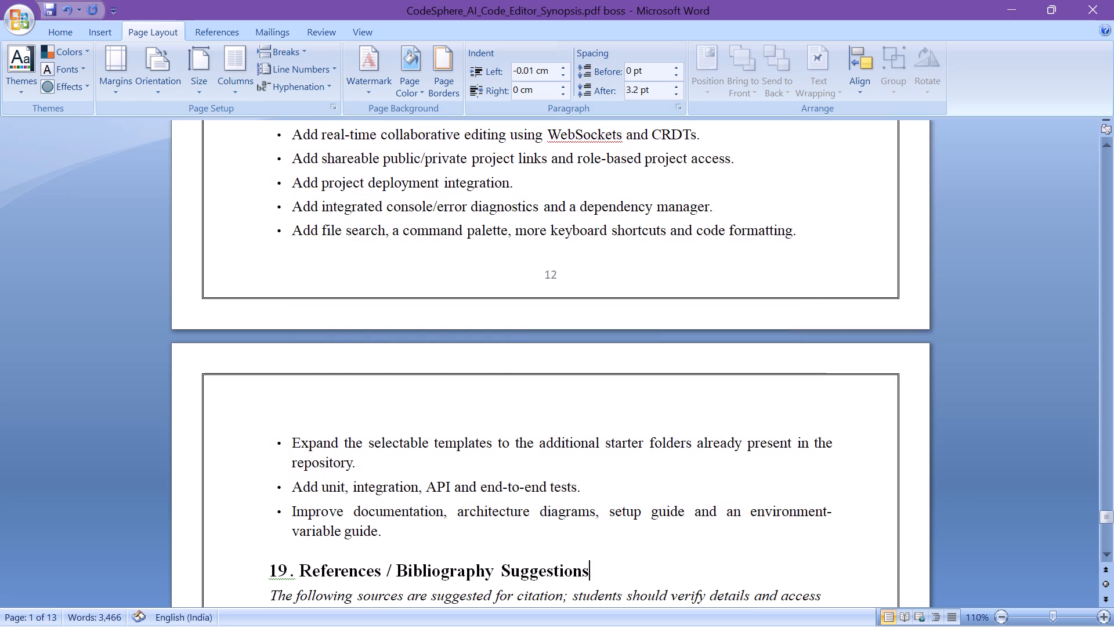
pyautogui.scroll(10, 651, 327)
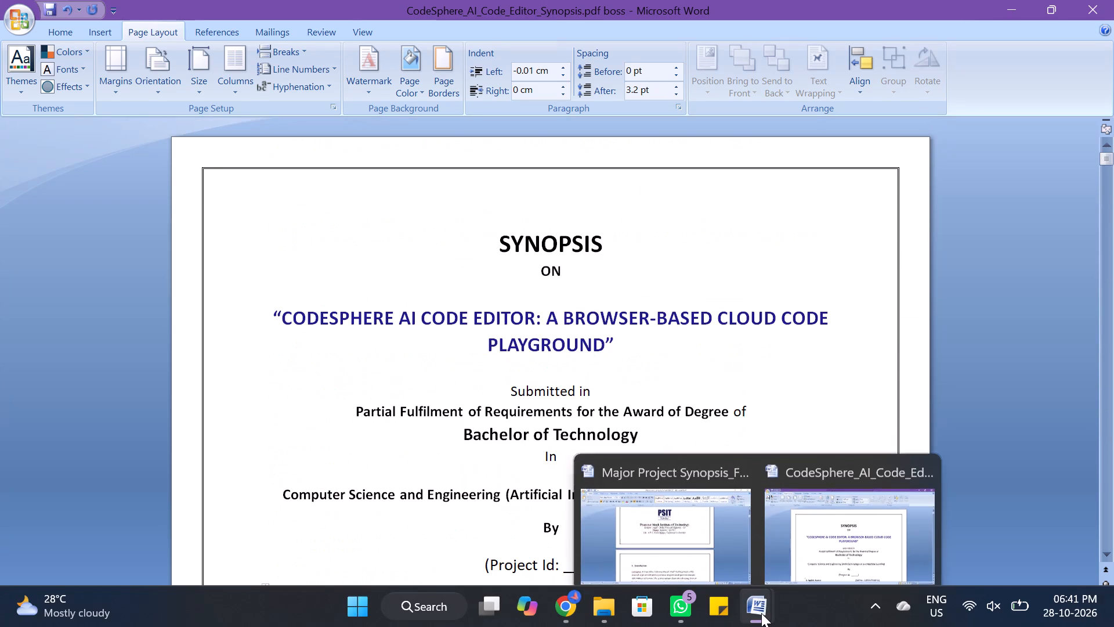
# Copy the full cover-page content, including the PSIT logo, from Major Project Synopsis_Format 2026-27 and paste it before the CodeSphere synopsis's SYNOPSIS title.
pyautogui.click(842, 546)
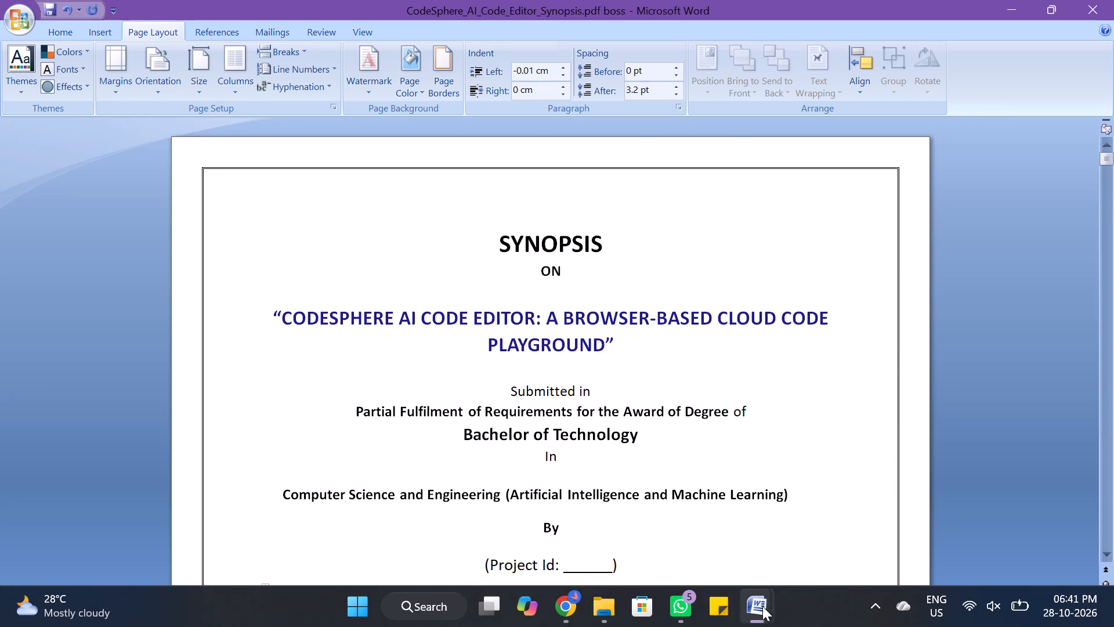
pyautogui.click(773, 604)
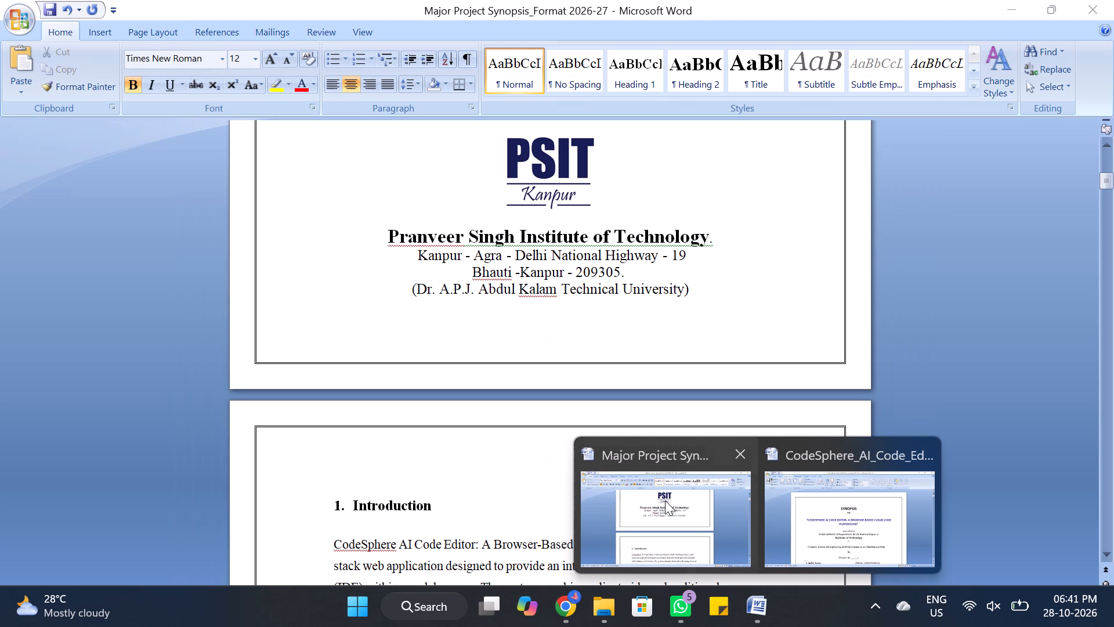
pyautogui.click(665, 500)
pyautogui.scroll(7, 571, 374)
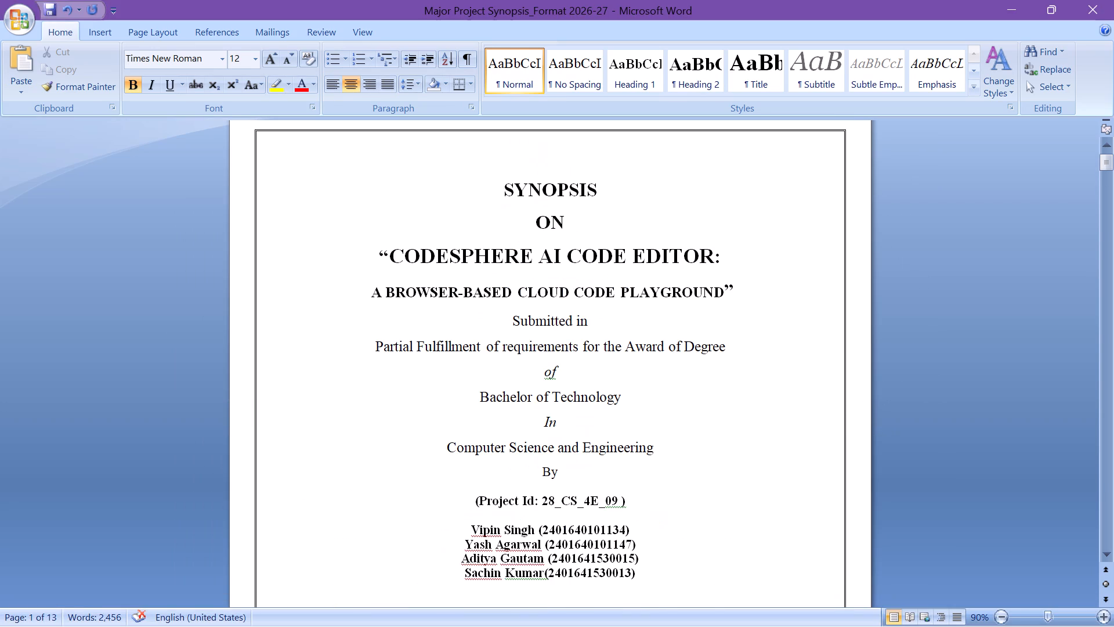
pyautogui.moveTo(303, 186); pyautogui.dragTo(538, 554)
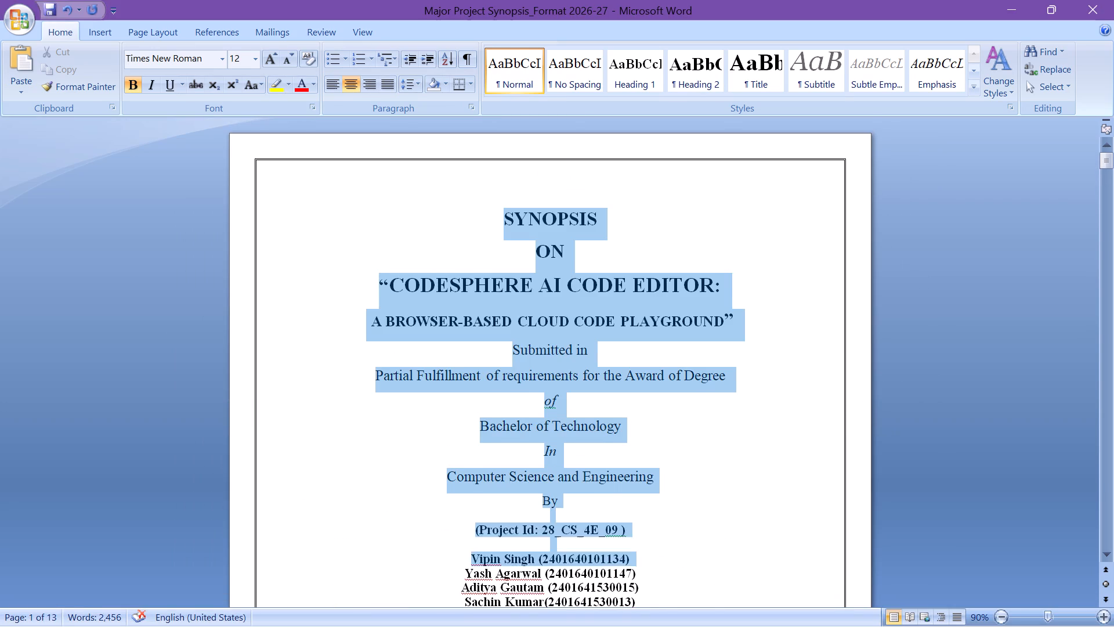
pyautogui.moveTo(538, 554); pyautogui.dragTo(571, 573)
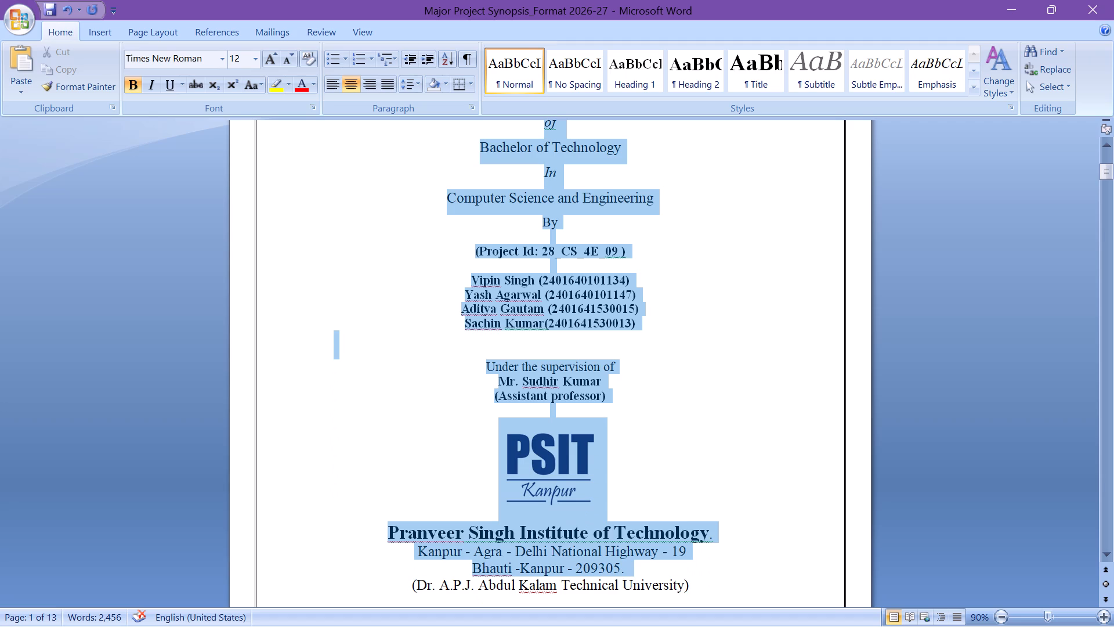
pyautogui.moveTo(571, 573); pyautogui.dragTo(608, 592)
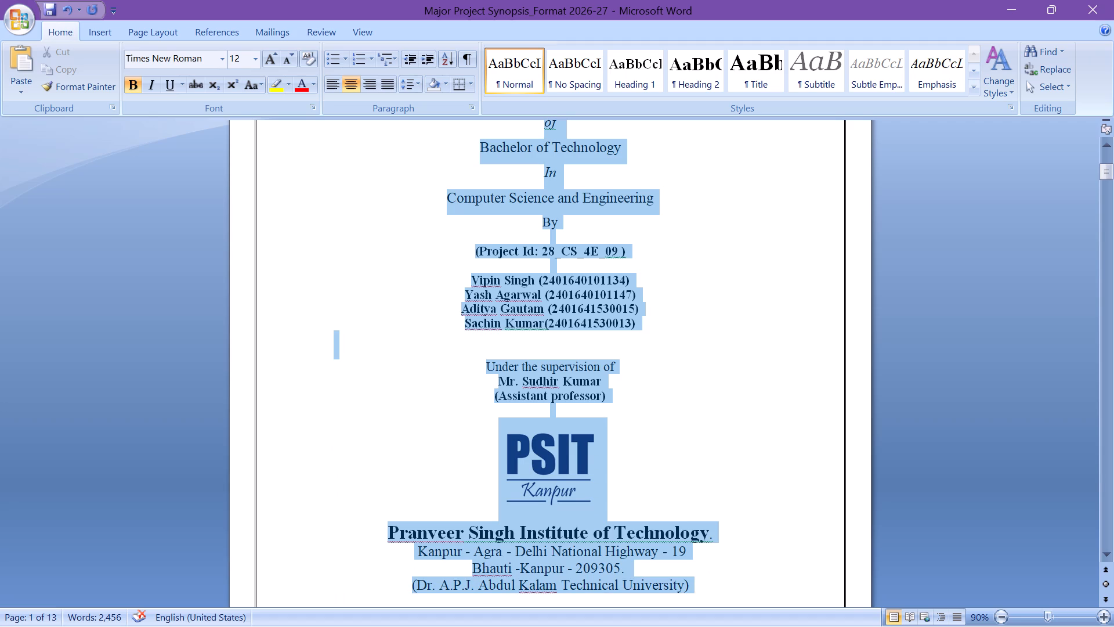
pyautogui.moveTo(608, 592); pyautogui.dragTo(614, 586)
pyautogui.hotkey('ctrl', 'c')
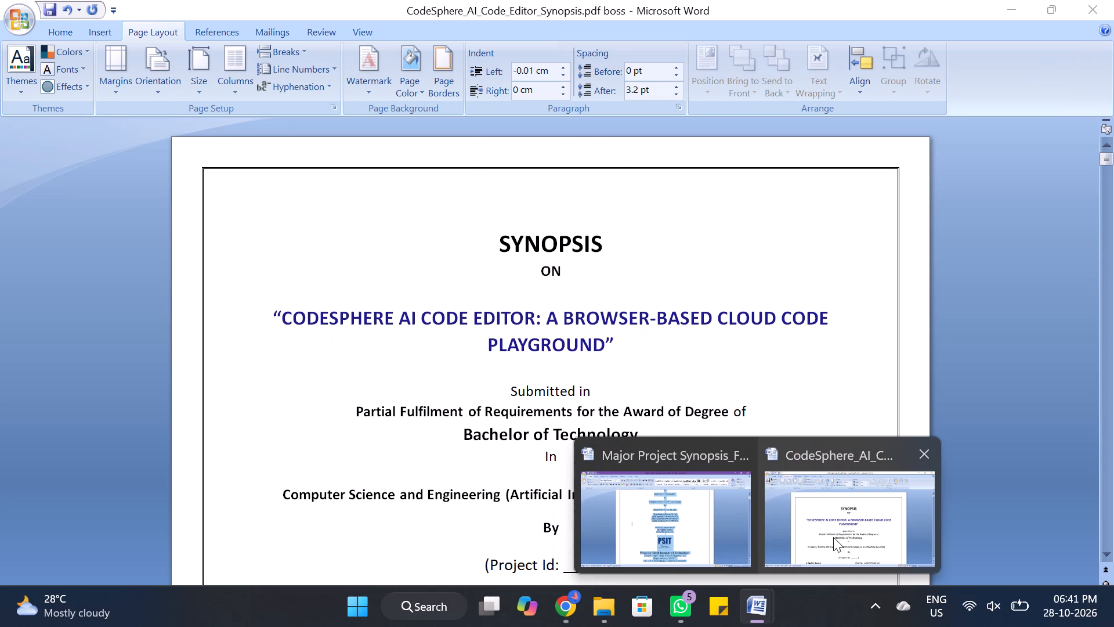
pyautogui.click(833, 537)
pyautogui.click(462, 247)
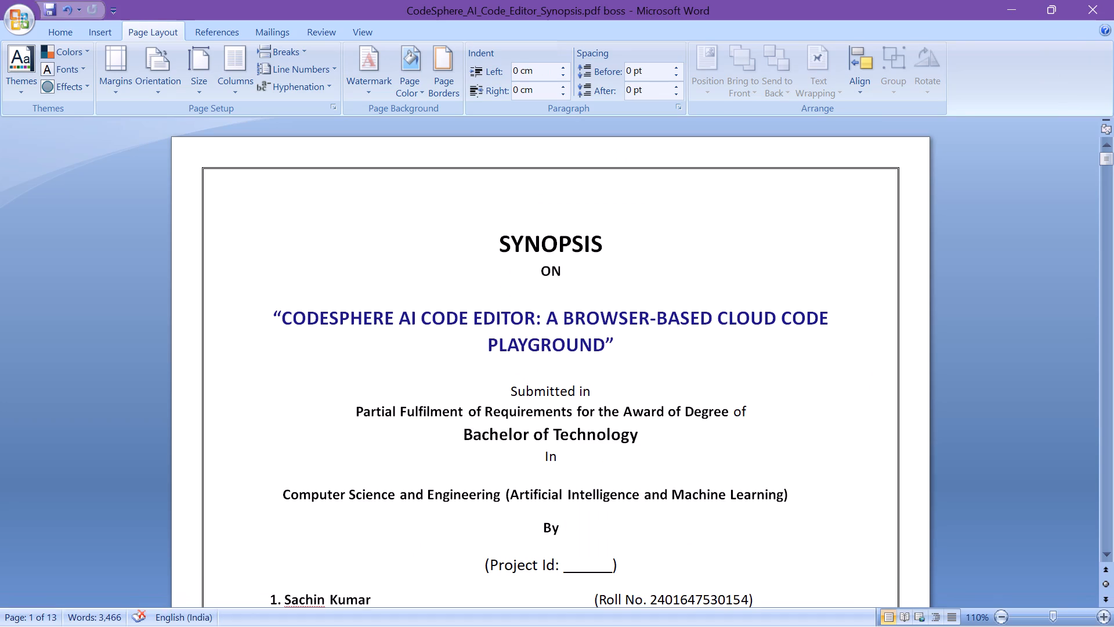
pyautogui.hotkey('ctrl', 'v')
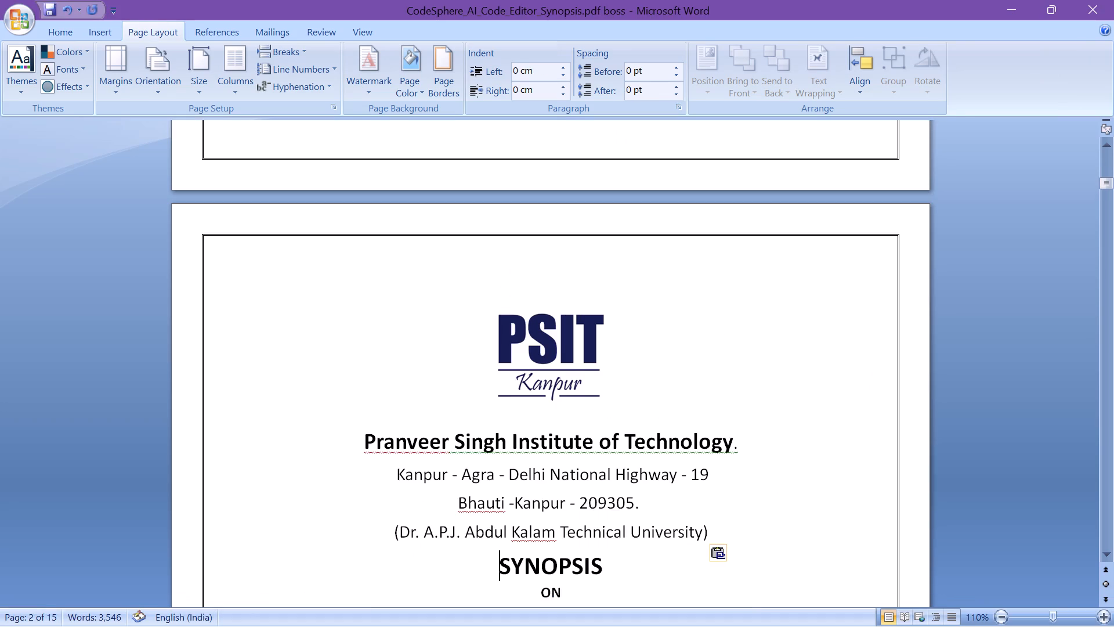
# Set the pasted cover content, from SYNOPSIS through the (Dr. A.P.J. Abdul Kalam Technical University) line, in Times New Roman.
pyautogui.scroll(1, 530, 331)
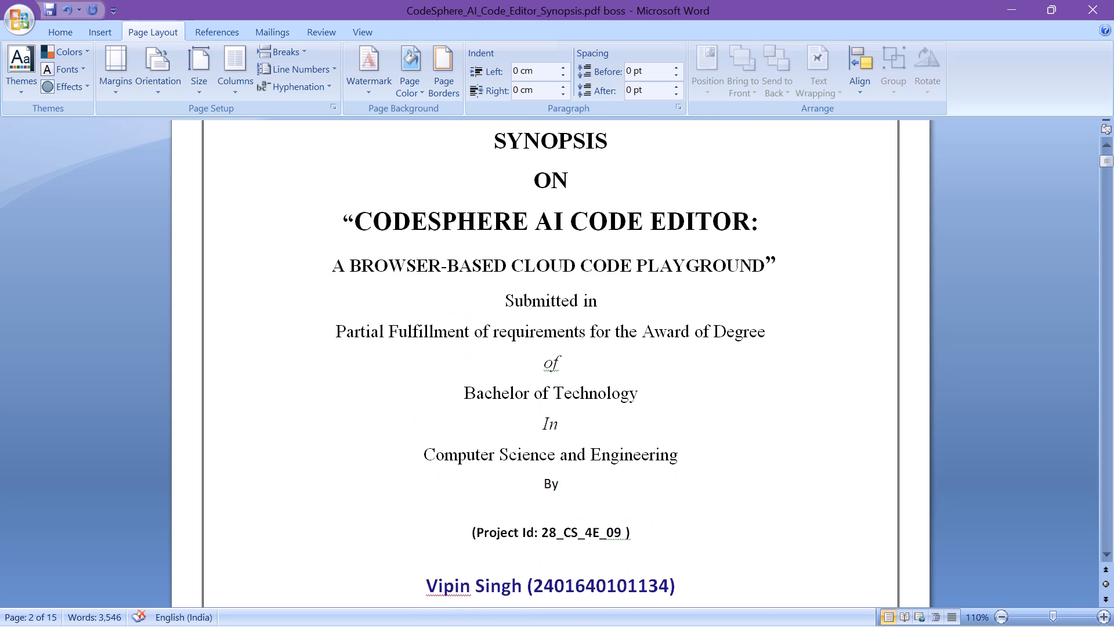
pyautogui.scroll(2, 530, 331)
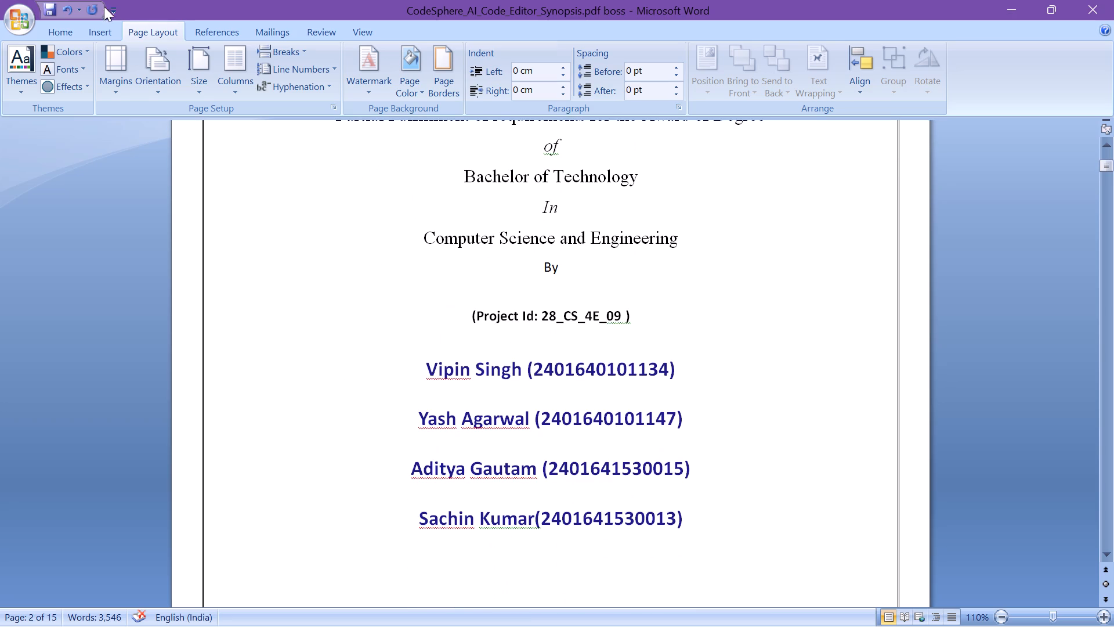
pyautogui.click(59, 31)
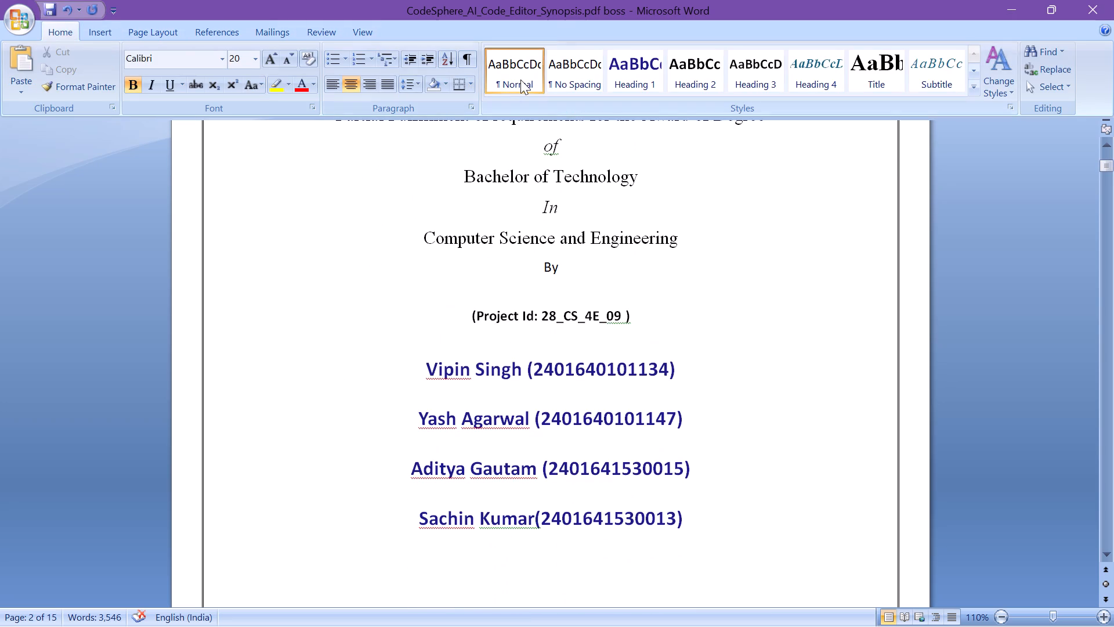
pyautogui.scroll(1, 421, 193)
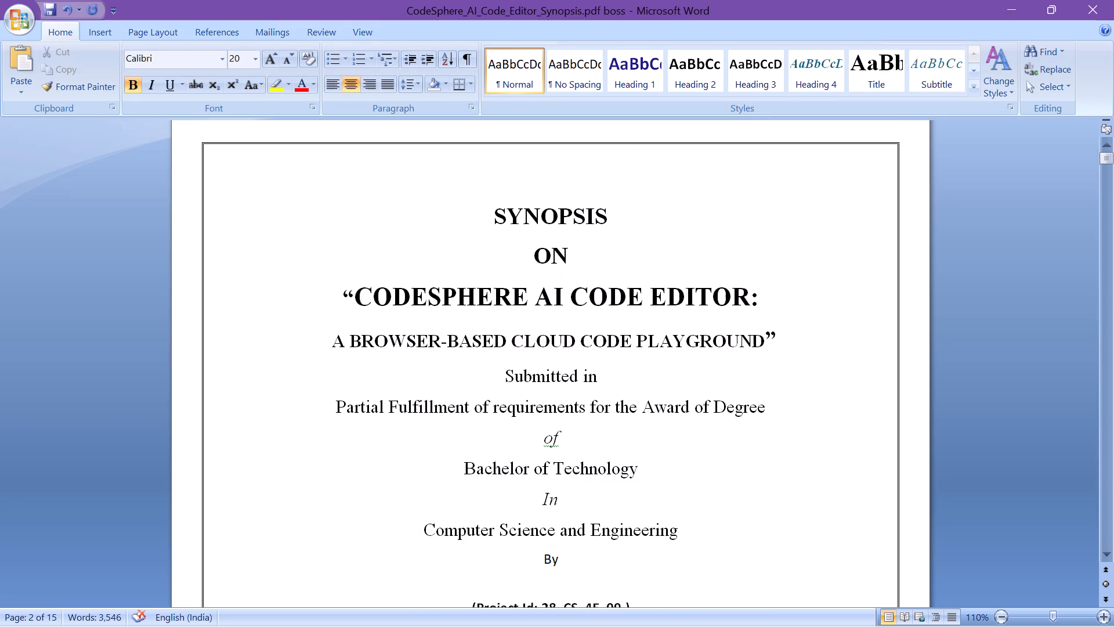
pyautogui.moveTo(371, 216); pyautogui.dragTo(466, 438)
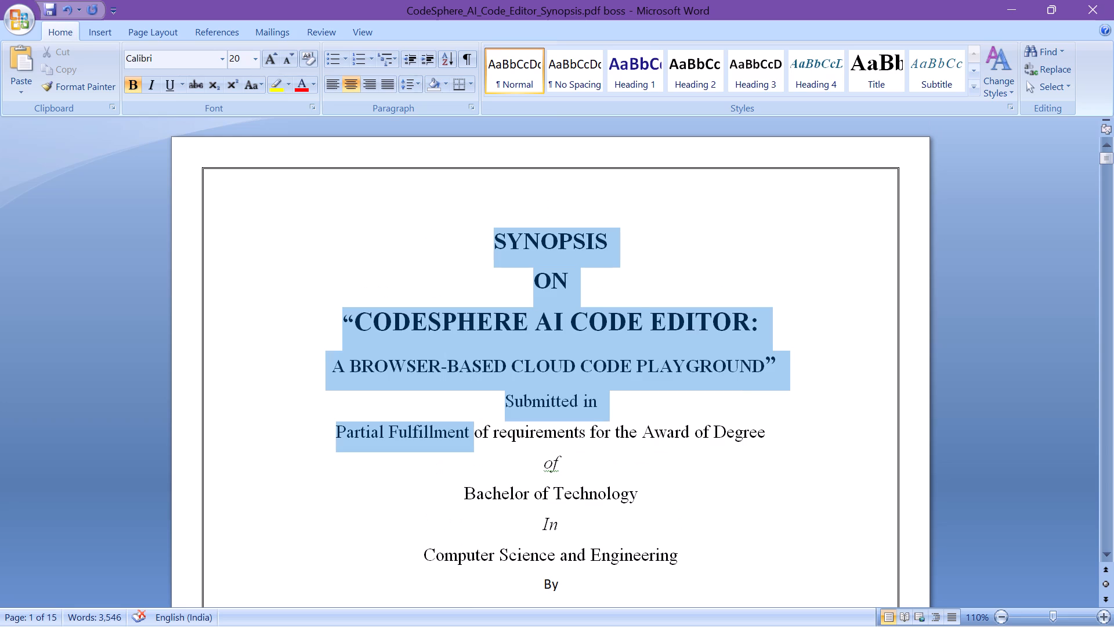
pyautogui.moveTo(466, 438); pyautogui.dragTo(519, 588)
pyautogui.scroll(-1, 519, 588)
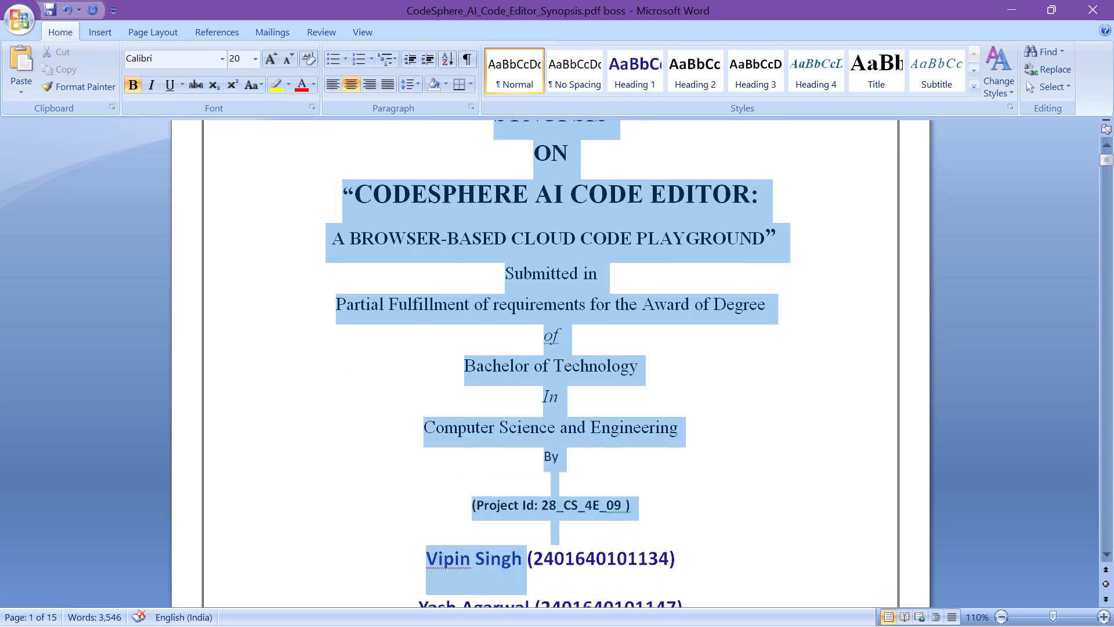
pyautogui.scroll(-1, 519, 588)
pyautogui.moveTo(519, 588); pyautogui.dragTo(529, 560)
pyautogui.scroll(-1, 529, 560)
pyautogui.moveTo(529, 560); pyautogui.dragTo(547, 492)
pyautogui.scroll(-2, 529, 560)
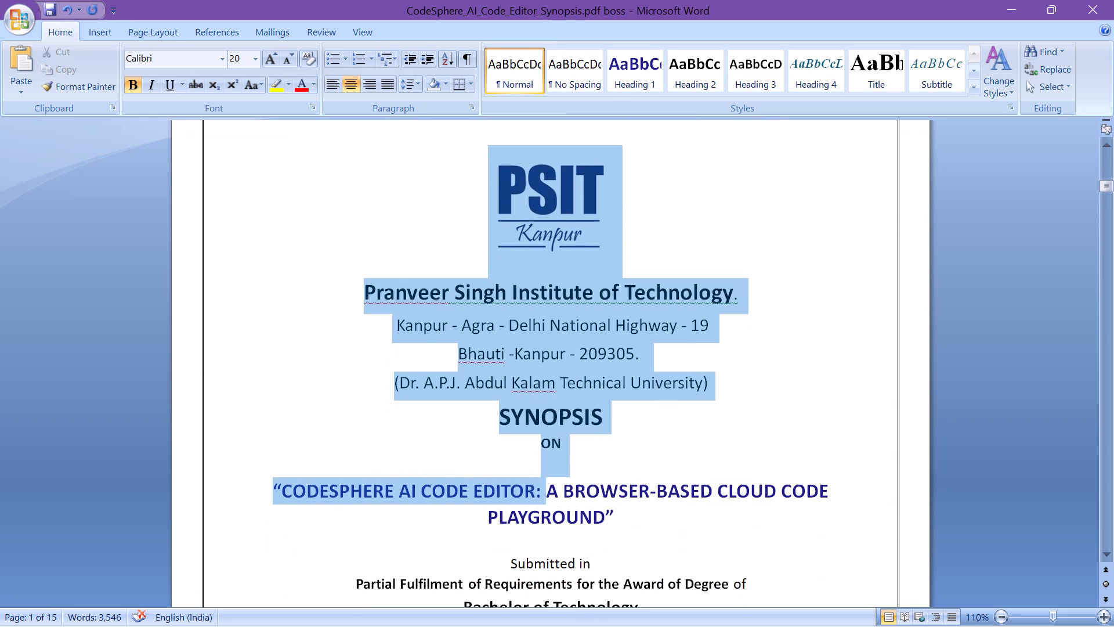
pyautogui.moveTo(547, 492); pyautogui.dragTo(681, 390)
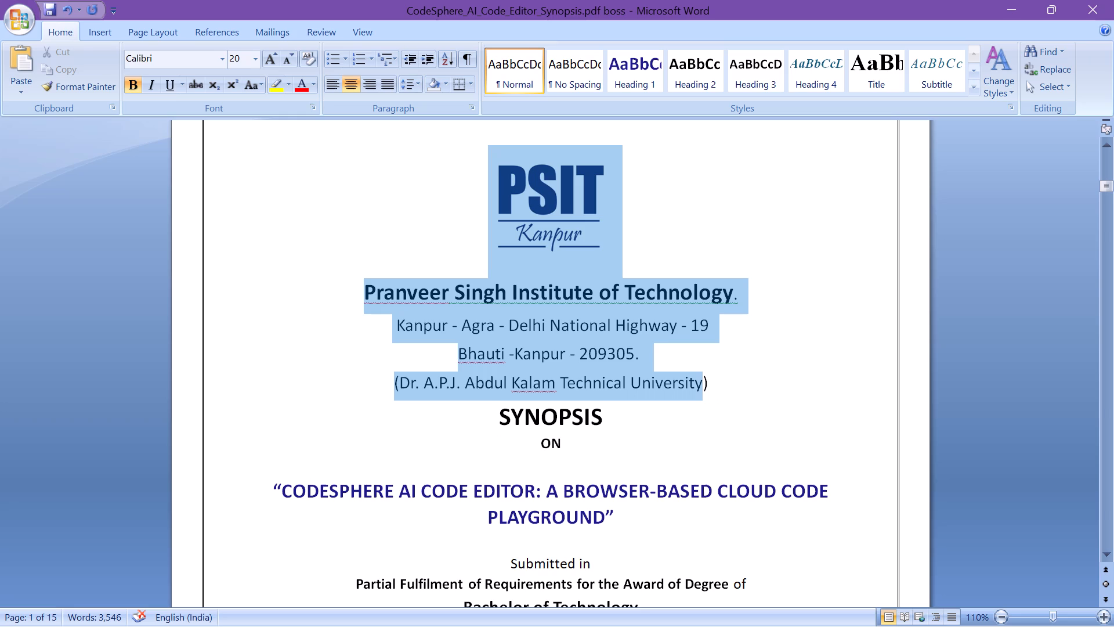
pyautogui.moveTo(681, 390); pyautogui.dragTo(712, 390)
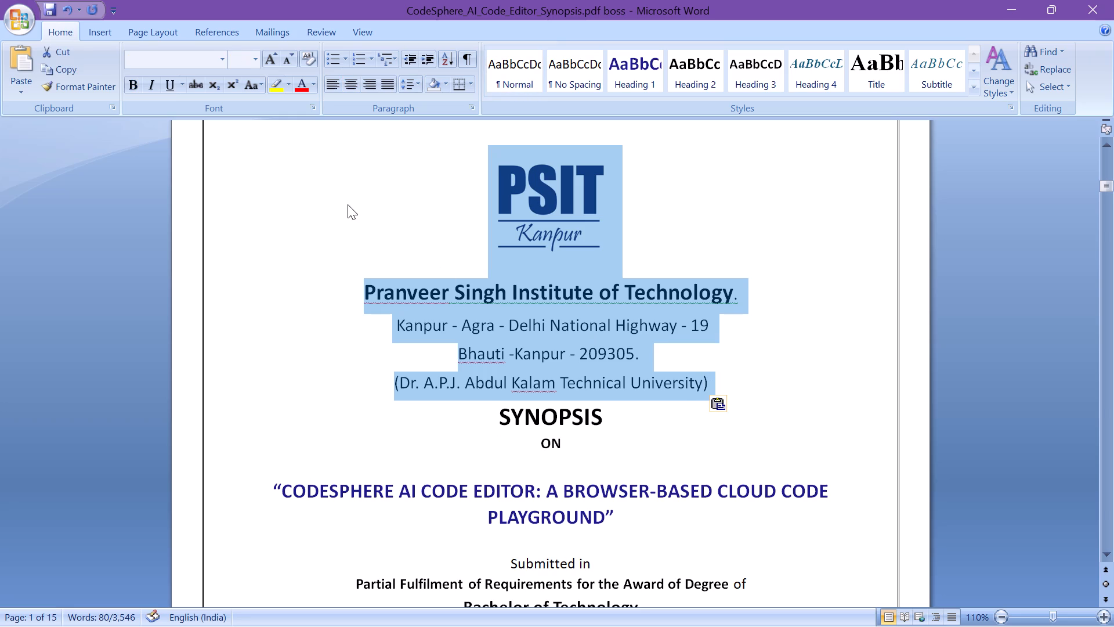
pyautogui.click(225, 58)
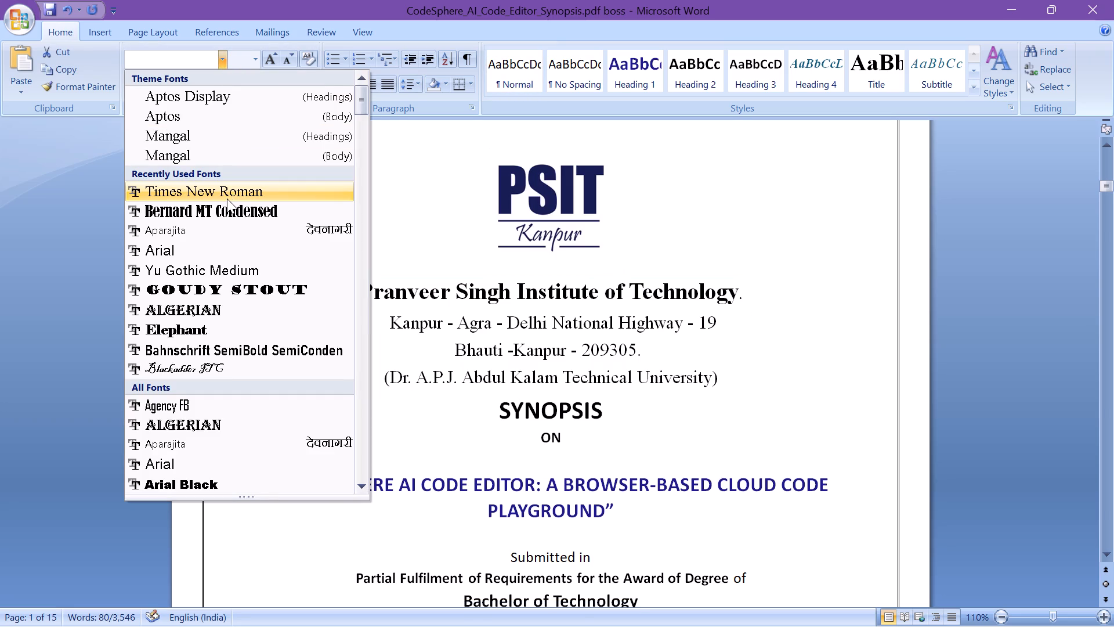
pyautogui.click(227, 199)
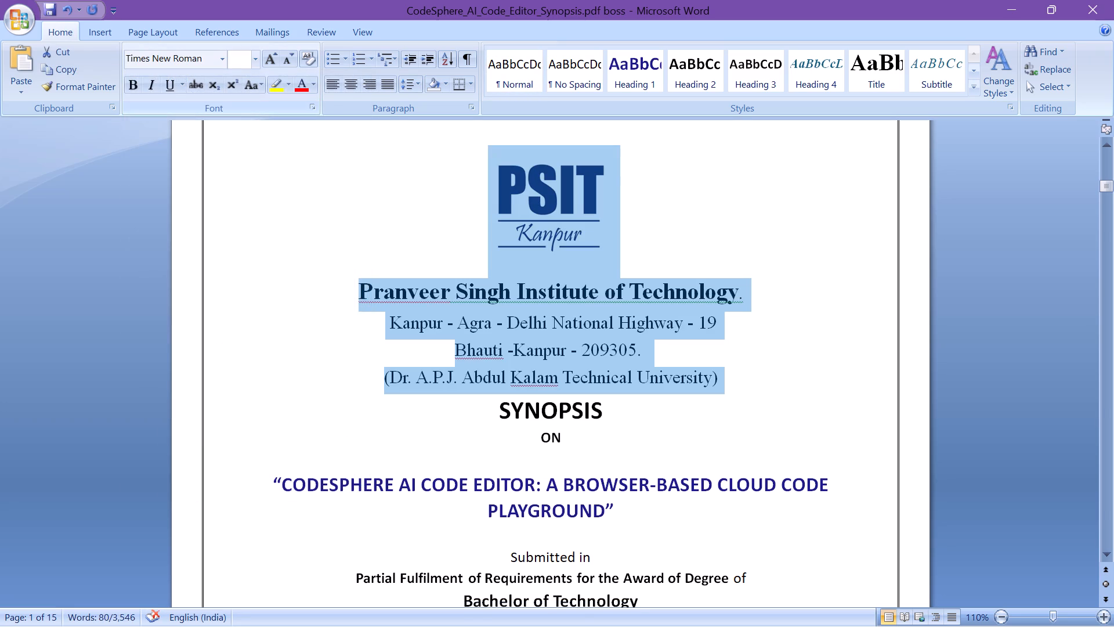
# Set all of the pasted cover content to font size 14.
pyautogui.click(256, 61)
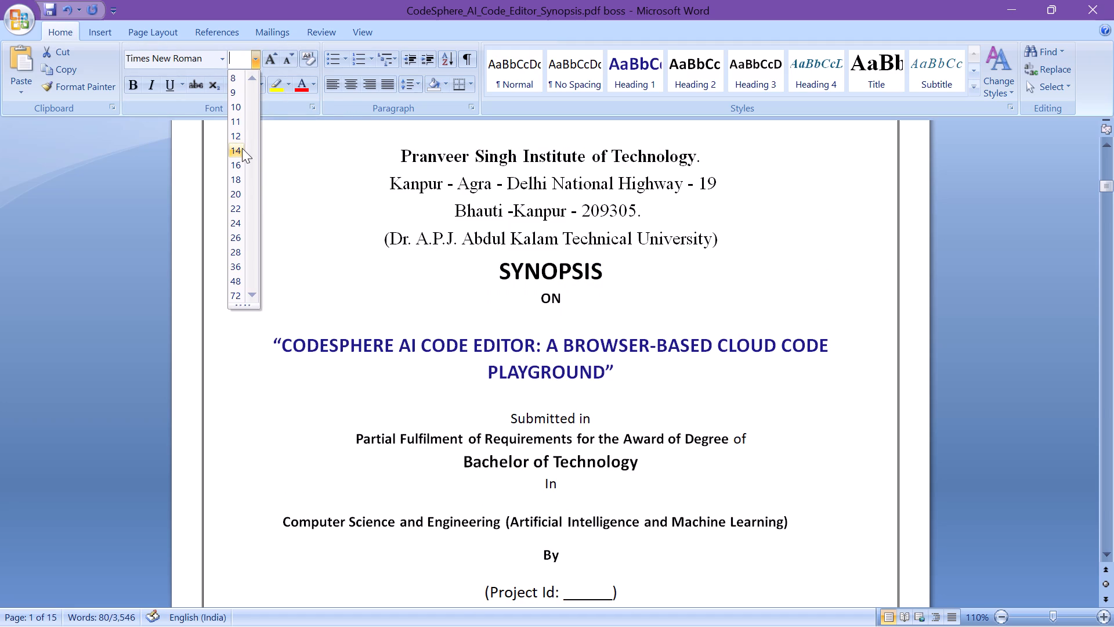
pyautogui.click(242, 148)
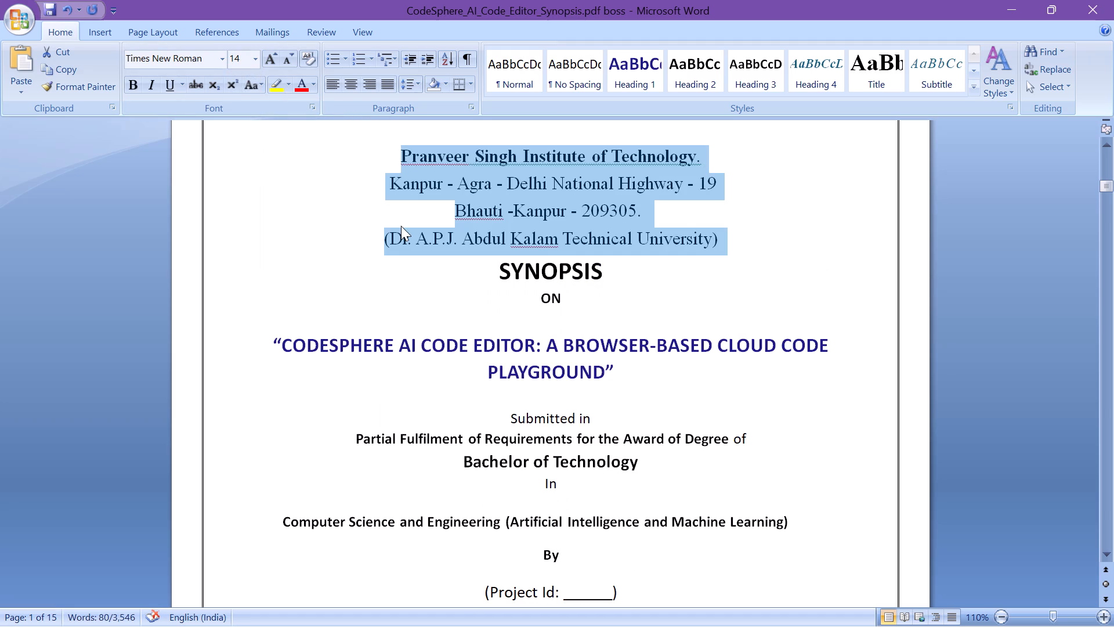
pyautogui.scroll(3, 401, 226)
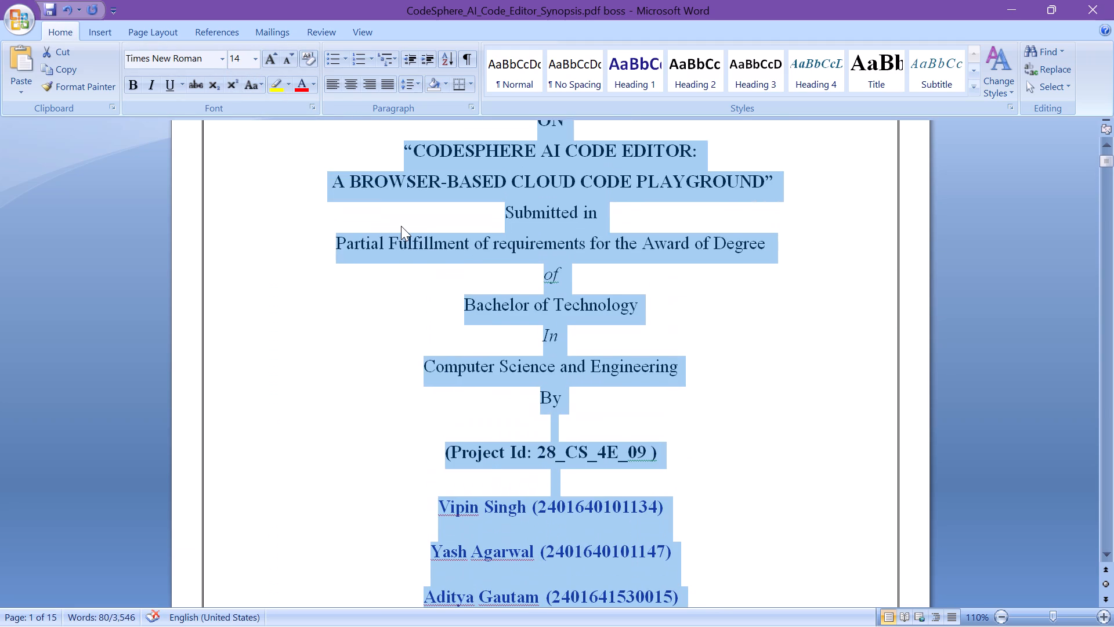
pyautogui.click(719, 436)
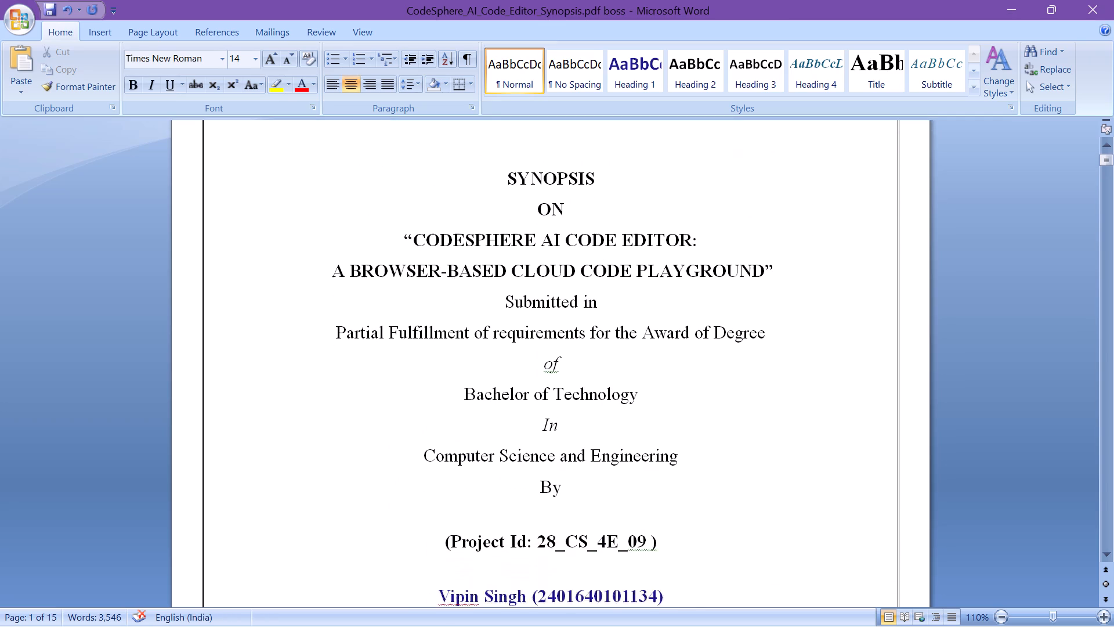
# Review the pasted cover against the old cover below it and the pages that follow.
pyautogui.click(472, 405)
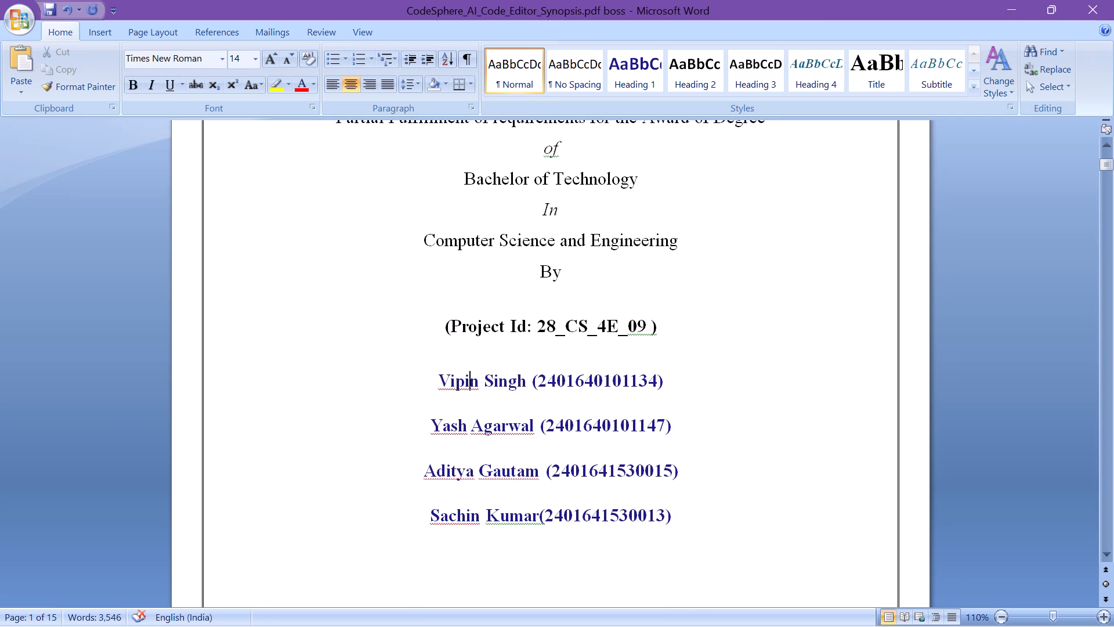
pyautogui.scroll(-2, 515, 399)
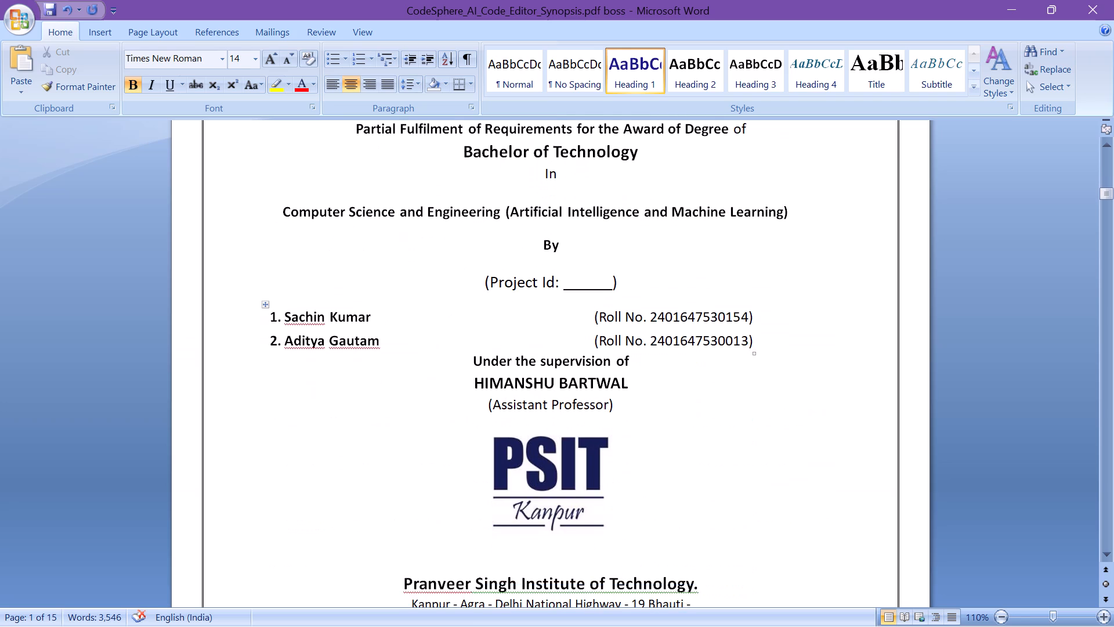
pyautogui.scroll(-1, 515, 399)
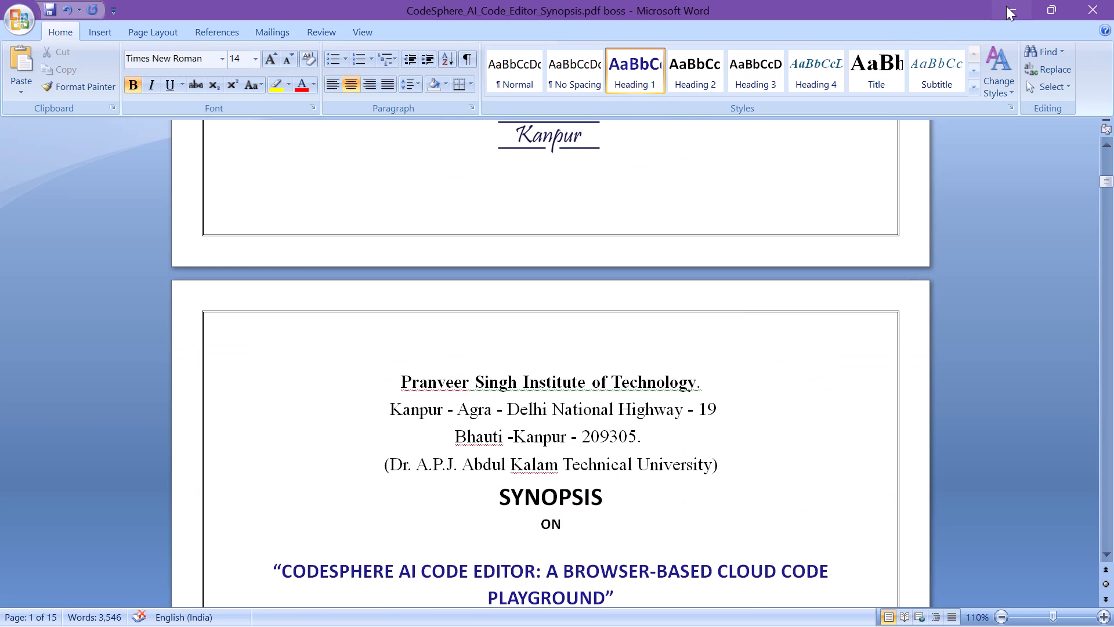
pyautogui.scroll(1, 596, 388)
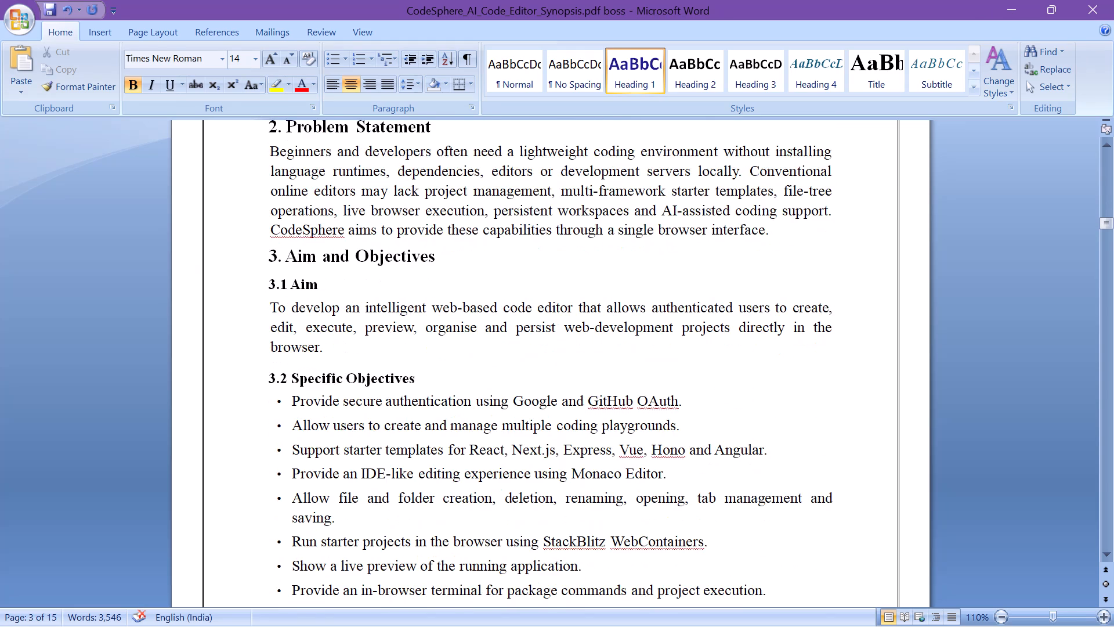
pyautogui.scroll(2, 596, 388)
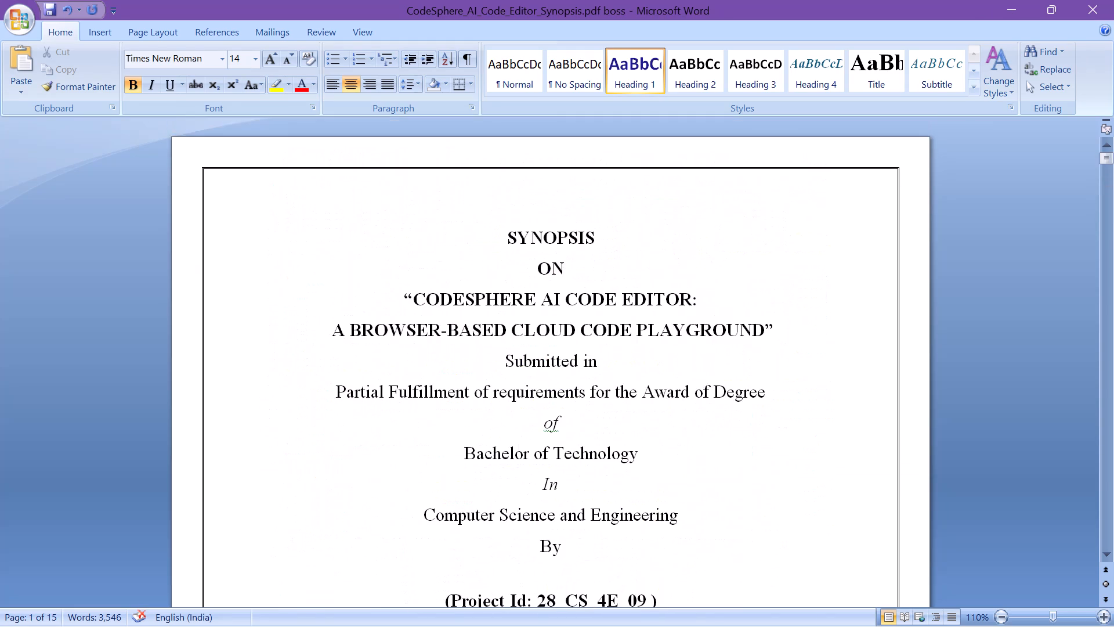
# Print all pages of the document with Microsoft Print to PDF and save the PDF file in Downloads.
pyautogui.hotkey('ctrl', 'p')
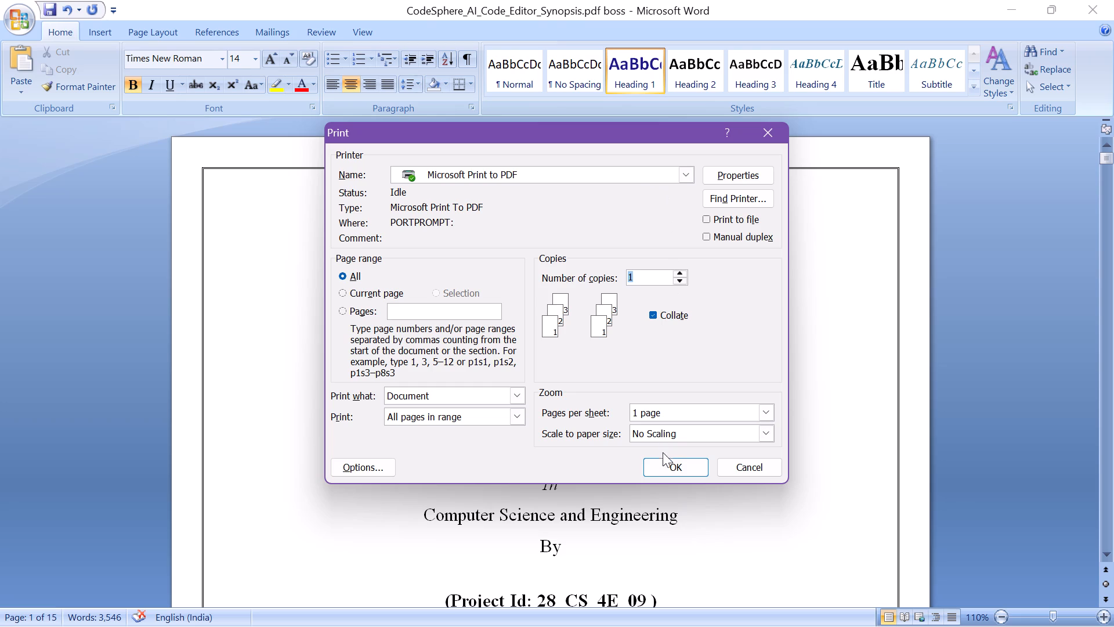
pyautogui.click(665, 467)
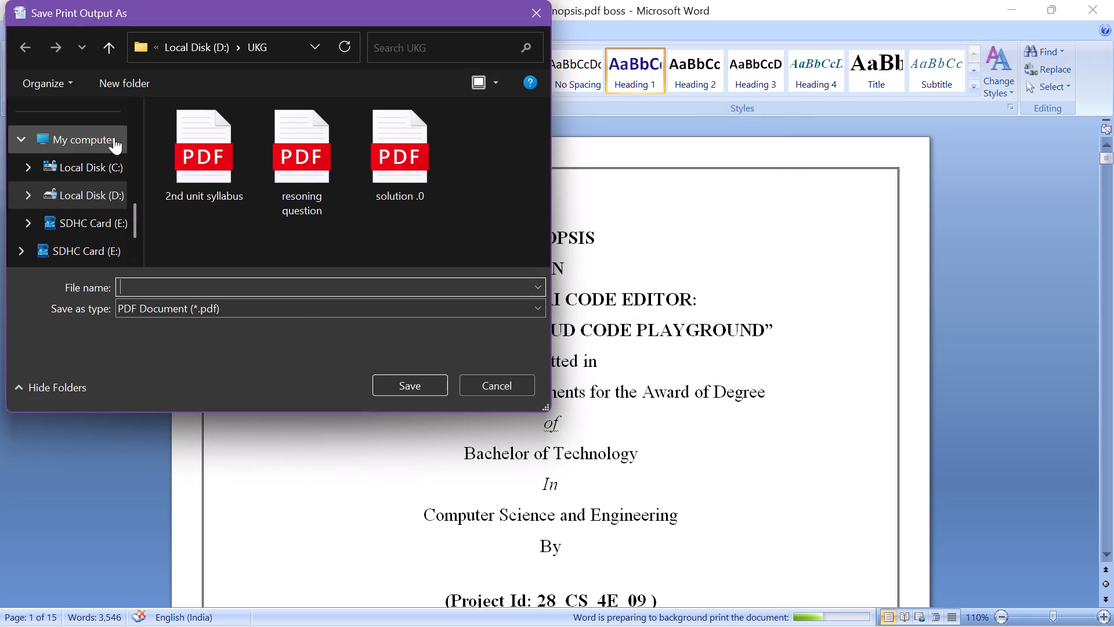
pyautogui.scroll(2, 77, 124)
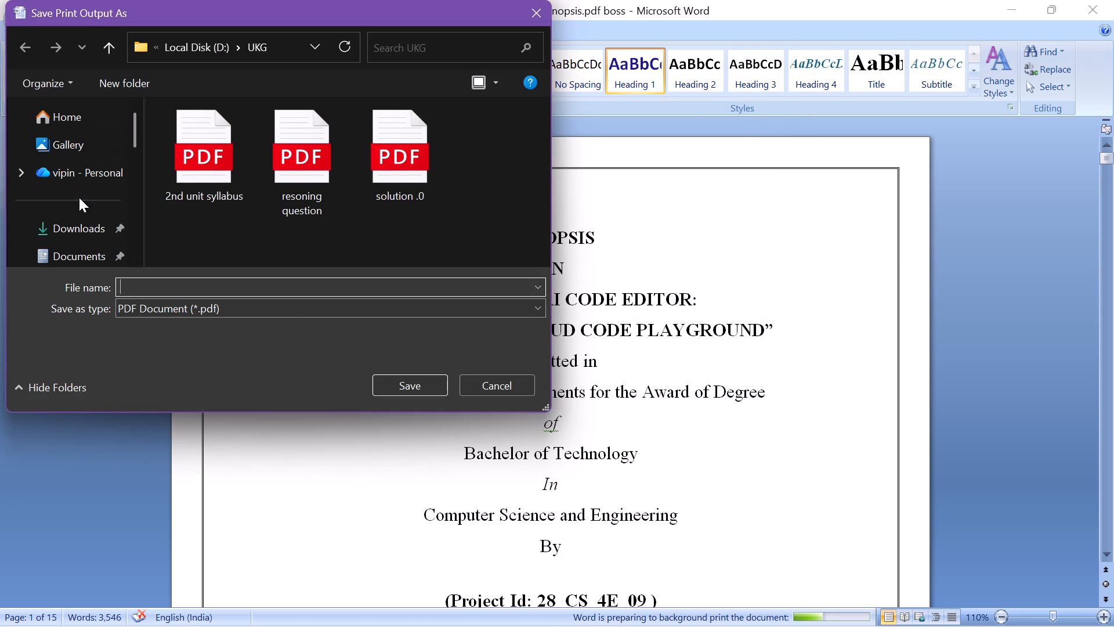
pyautogui.click(79, 227)
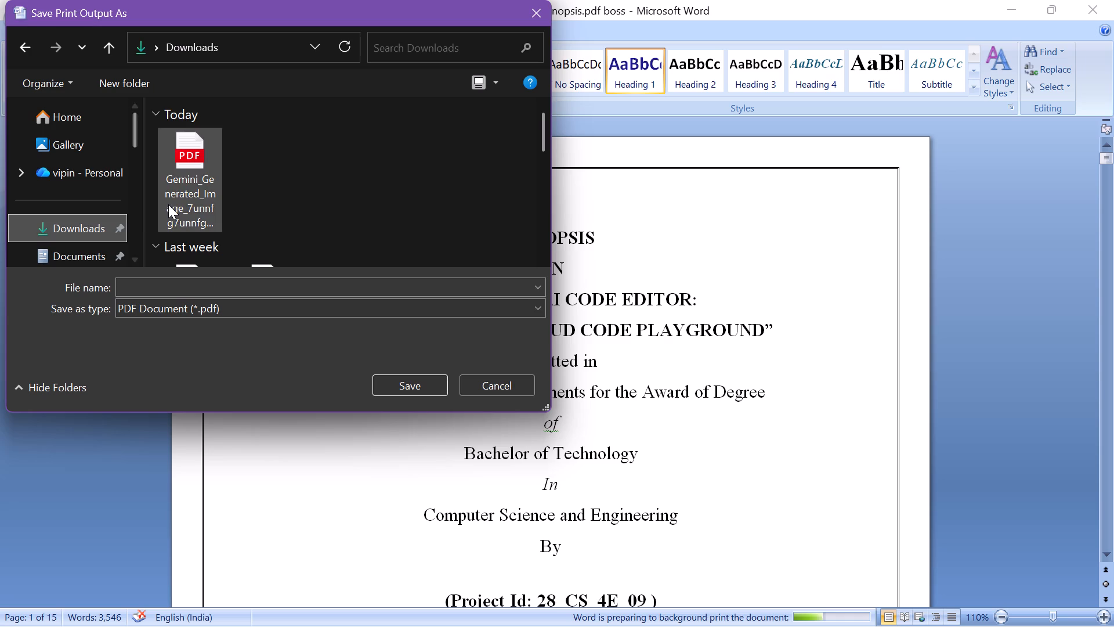
pyautogui.write('.....')
pyautogui.click(277, 283)
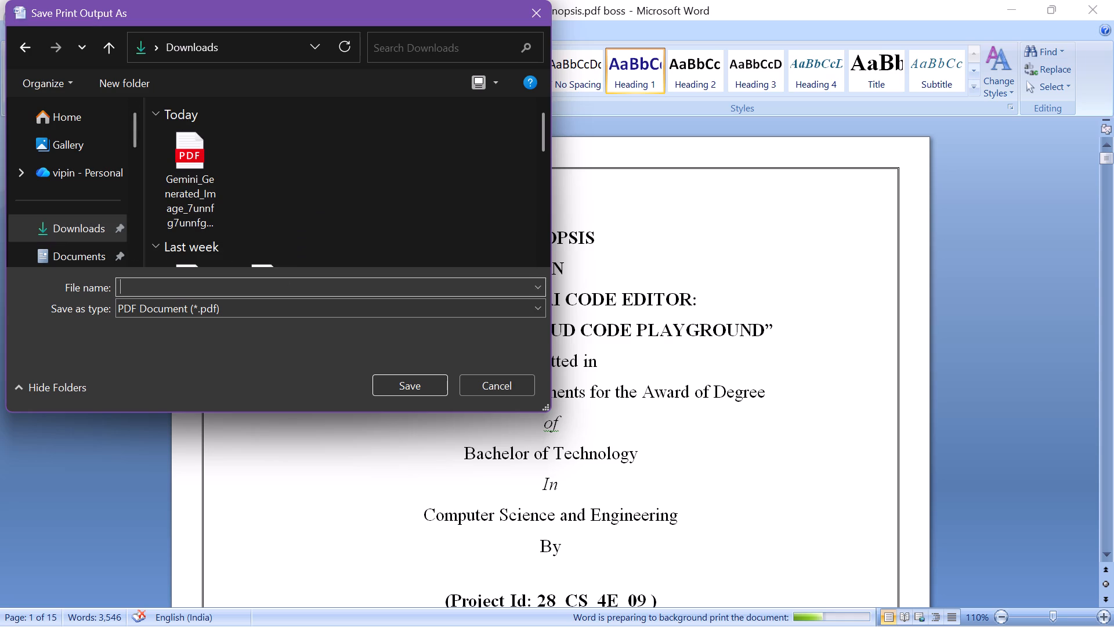
pyautogui.write('...........')
pyautogui.press('Return')
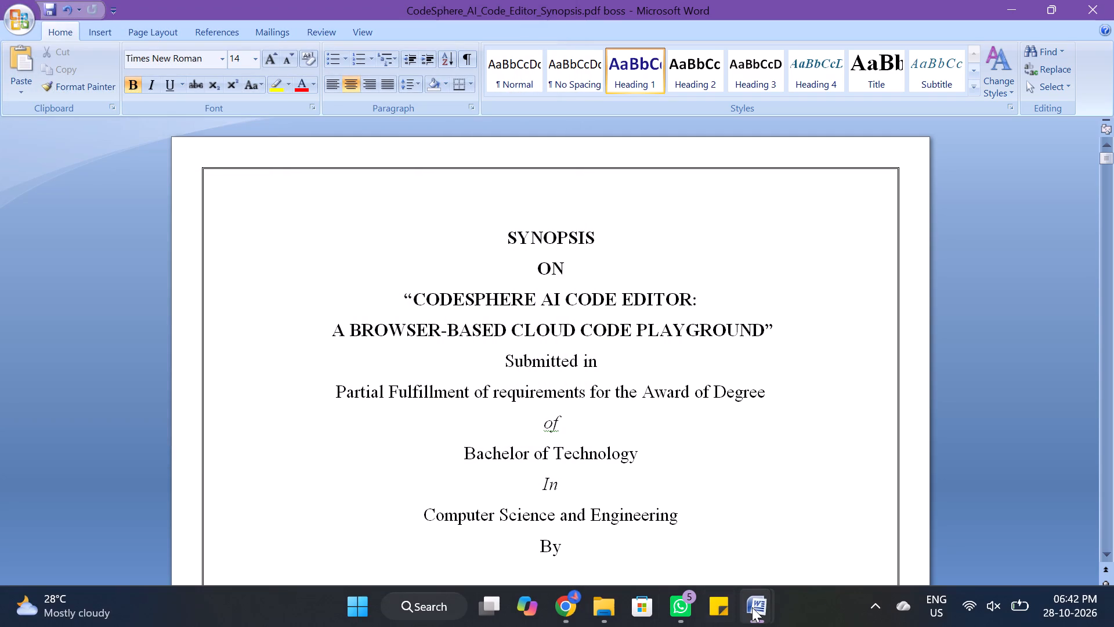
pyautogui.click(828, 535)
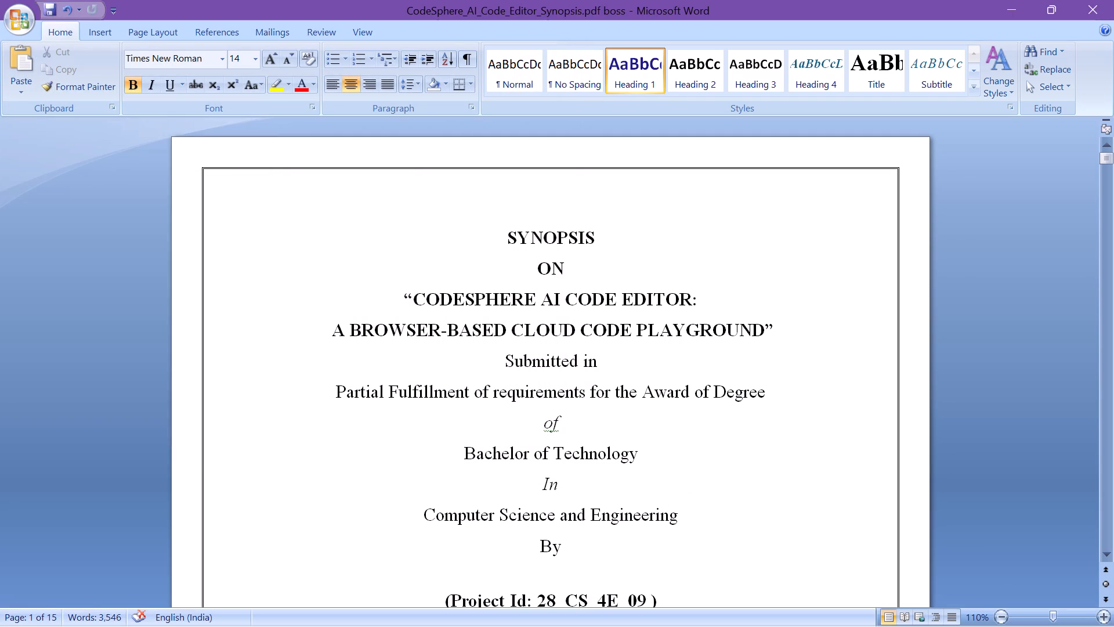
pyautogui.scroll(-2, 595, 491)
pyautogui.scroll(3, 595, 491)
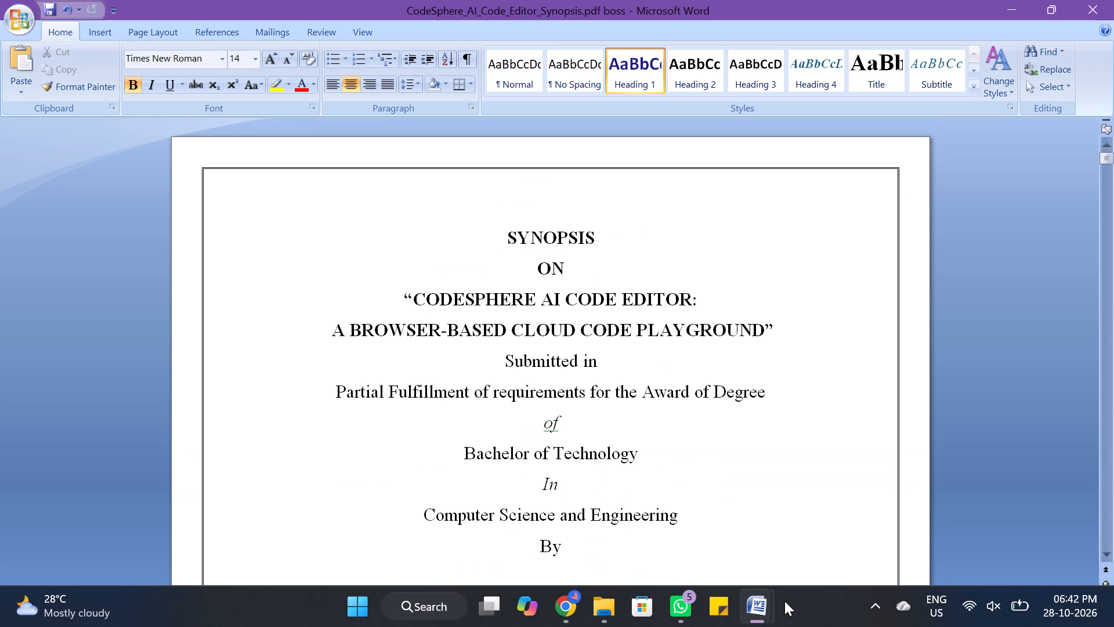
# Print all pages of the Major Project Synopsis_Format 2026-27 document with Microsoft Print to PDF, saving to Downloads under the name ',,,,,,,,,'.
pyautogui.click(760, 610)
pyautogui.click(676, 534)
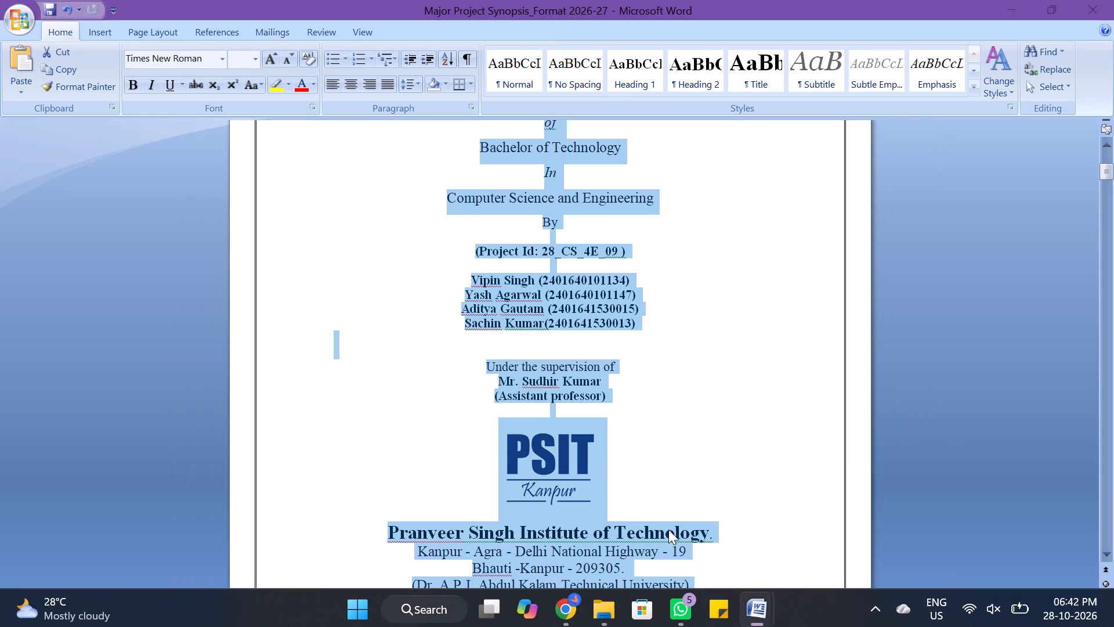
pyautogui.click(675, 384)
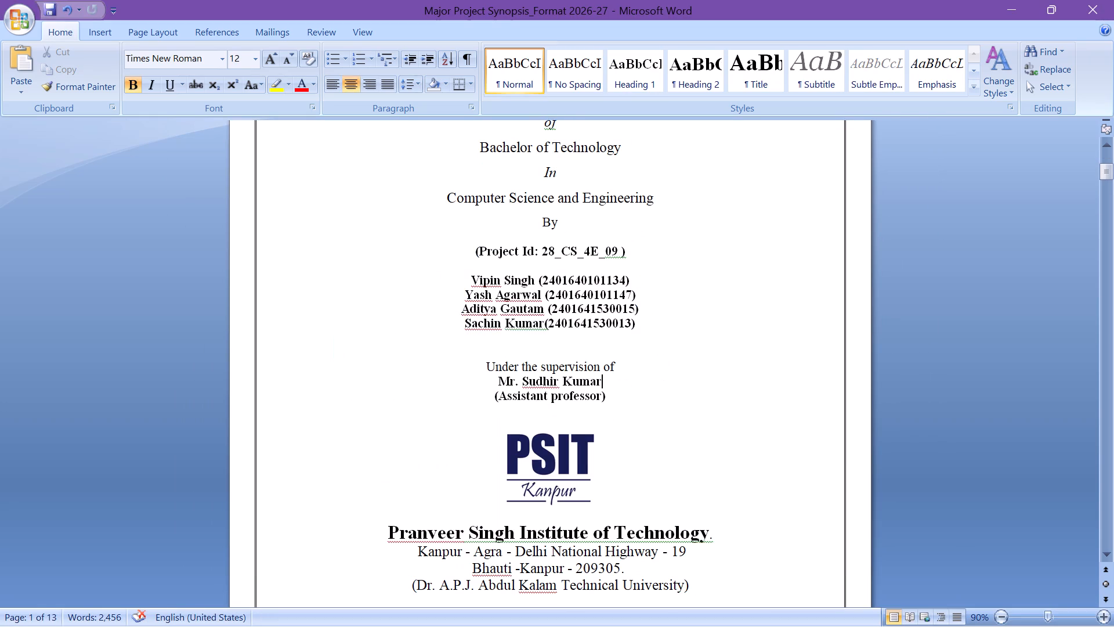
pyautogui.hotkey('ctrl', 'p')
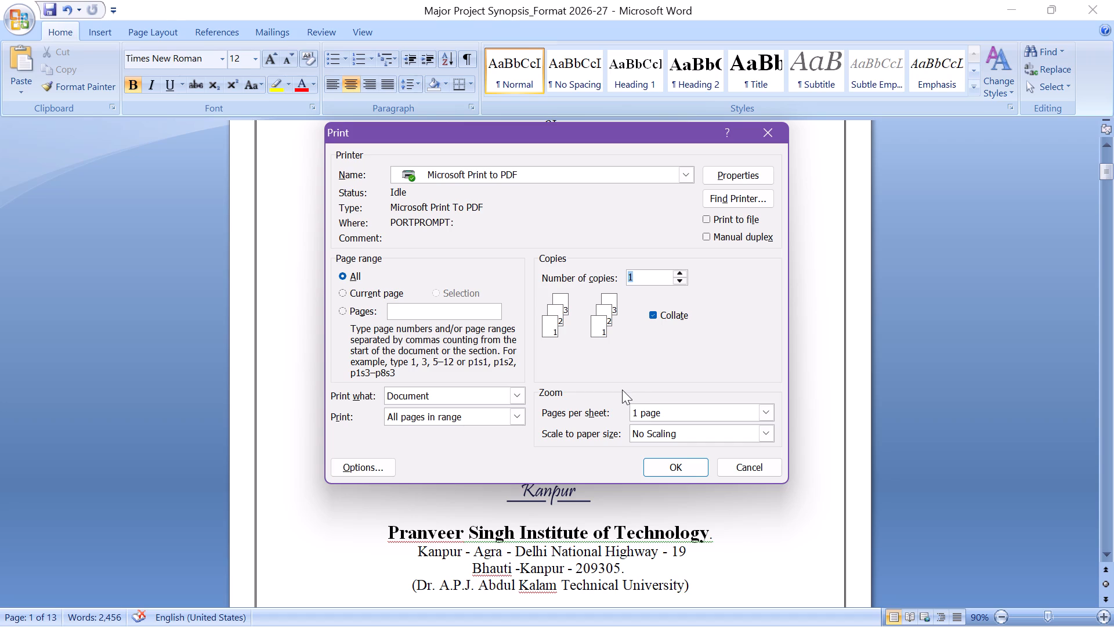
pyautogui.click(680, 468)
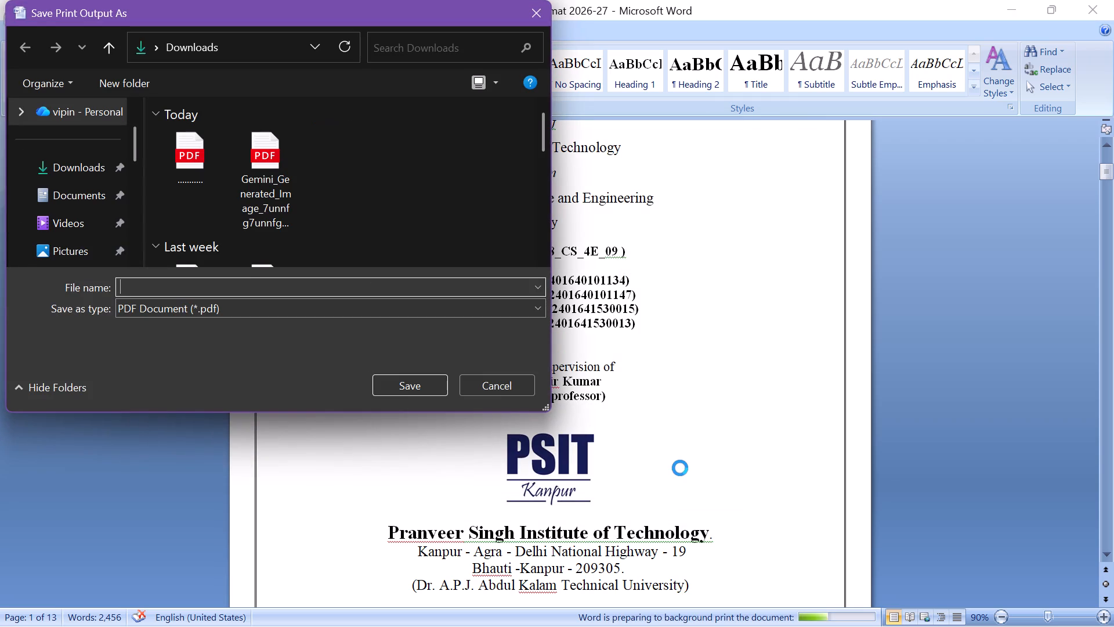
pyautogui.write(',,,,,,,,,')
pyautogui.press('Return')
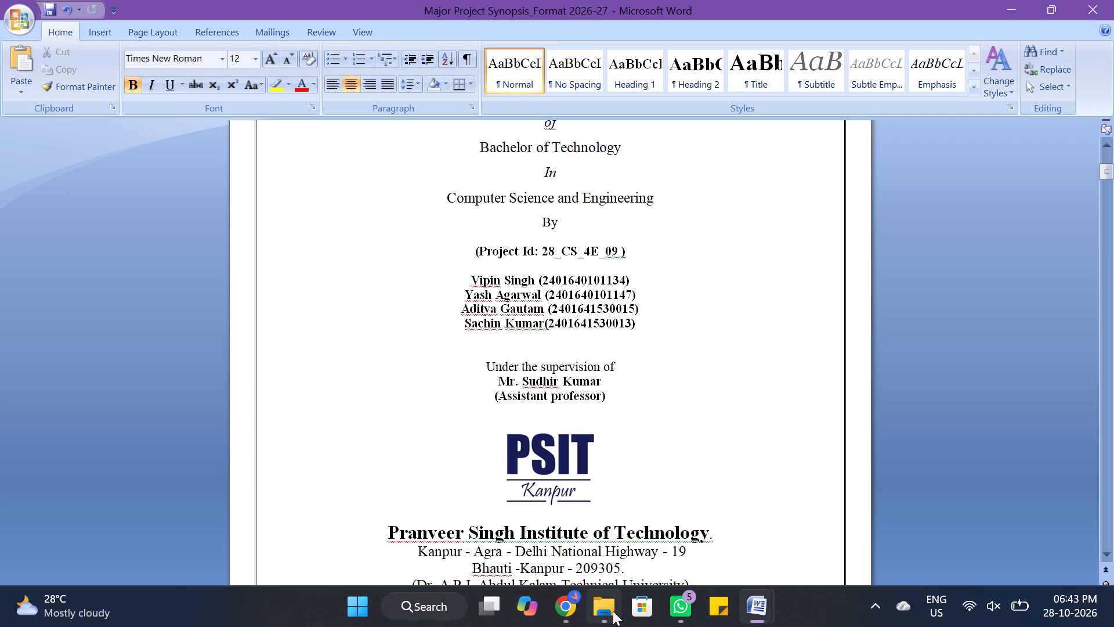
# Switch to File Explorer and delete the codesphere Word document from the Downloads folder.
pyautogui.click(613, 611)
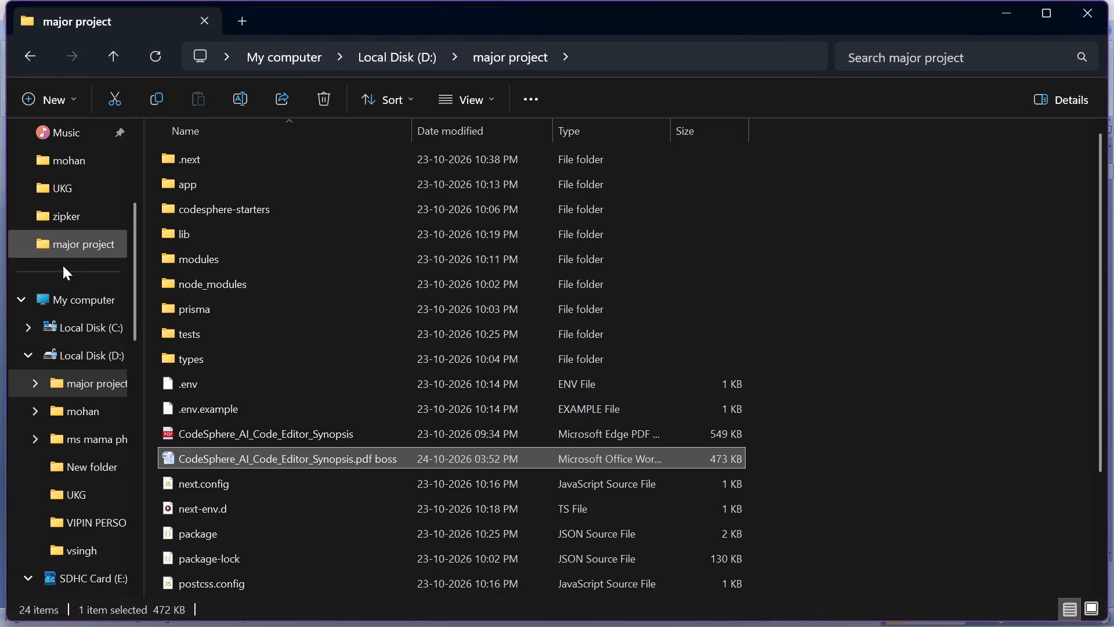
pyautogui.scroll(2, 63, 265)
pyautogui.click(78, 221)
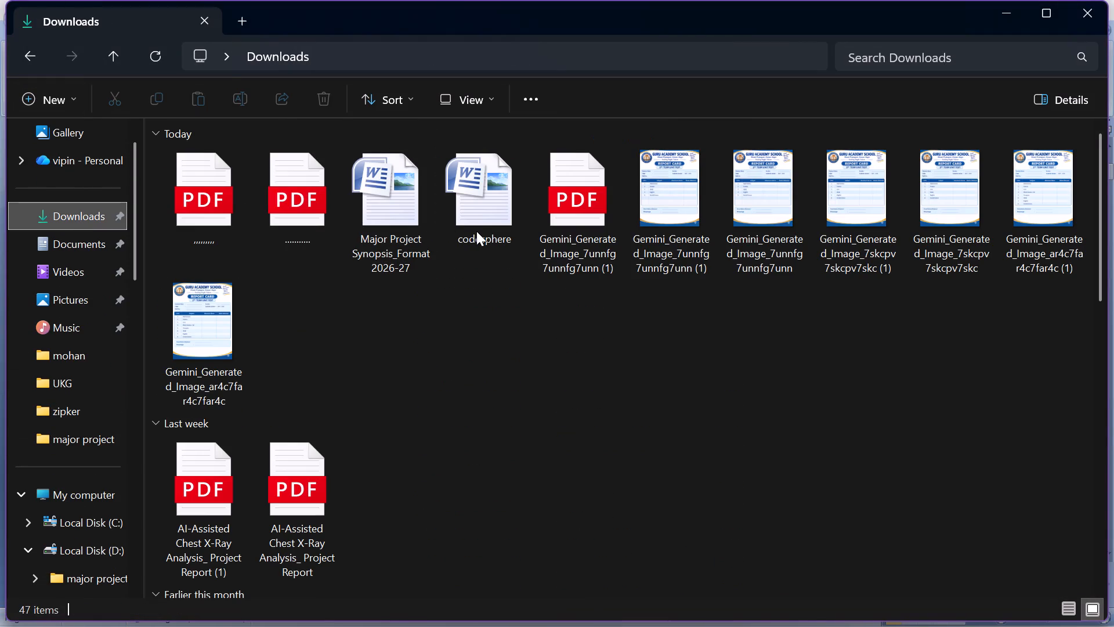
pyautogui.click(476, 231)
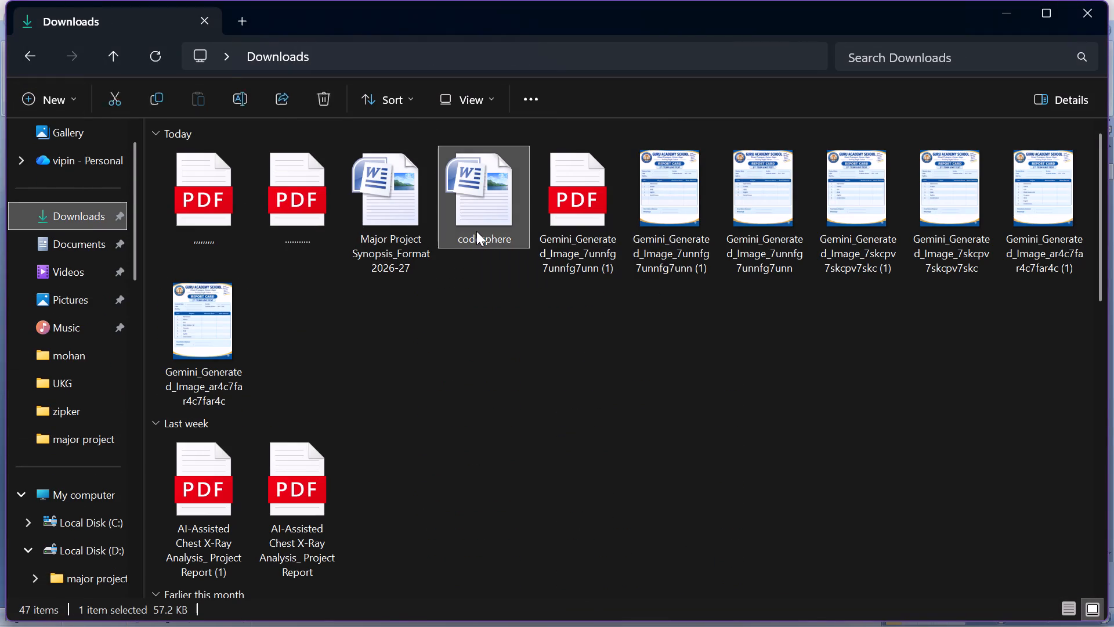